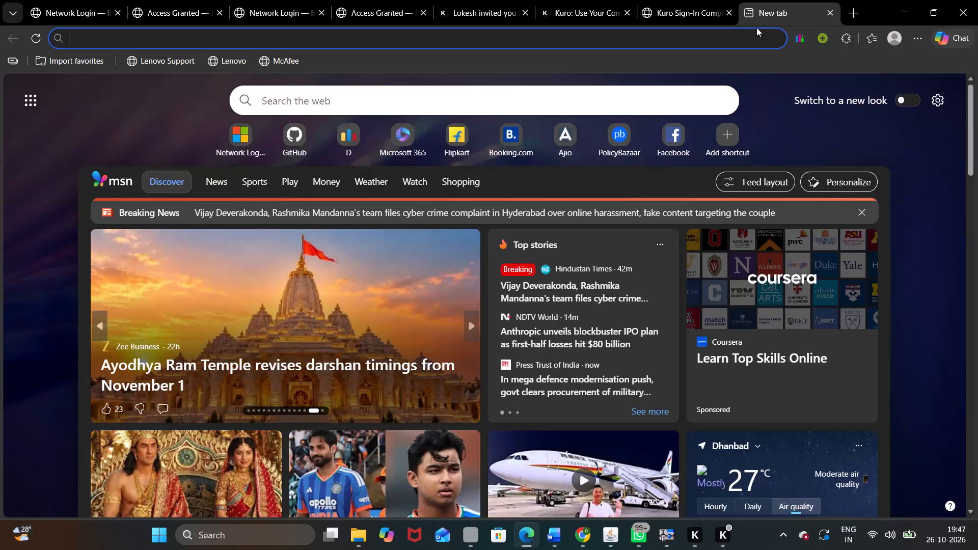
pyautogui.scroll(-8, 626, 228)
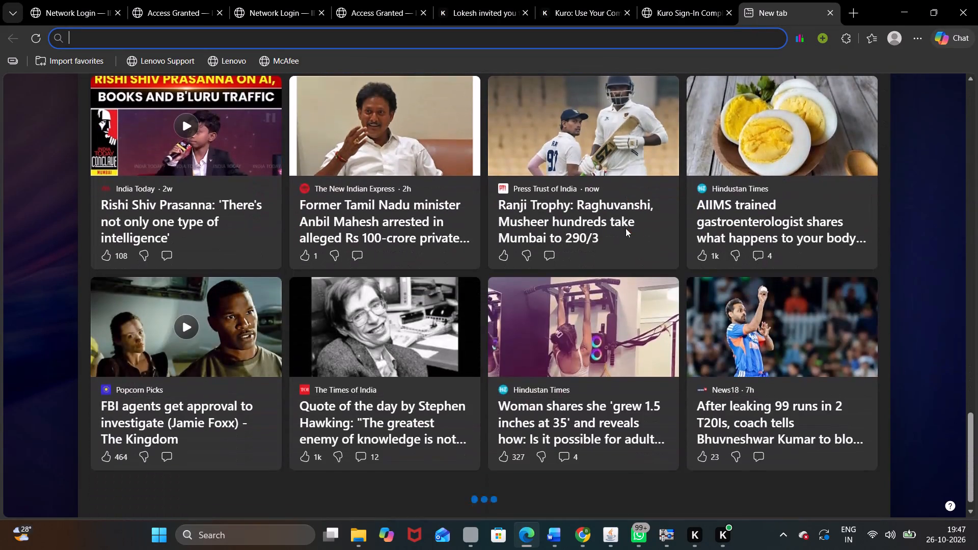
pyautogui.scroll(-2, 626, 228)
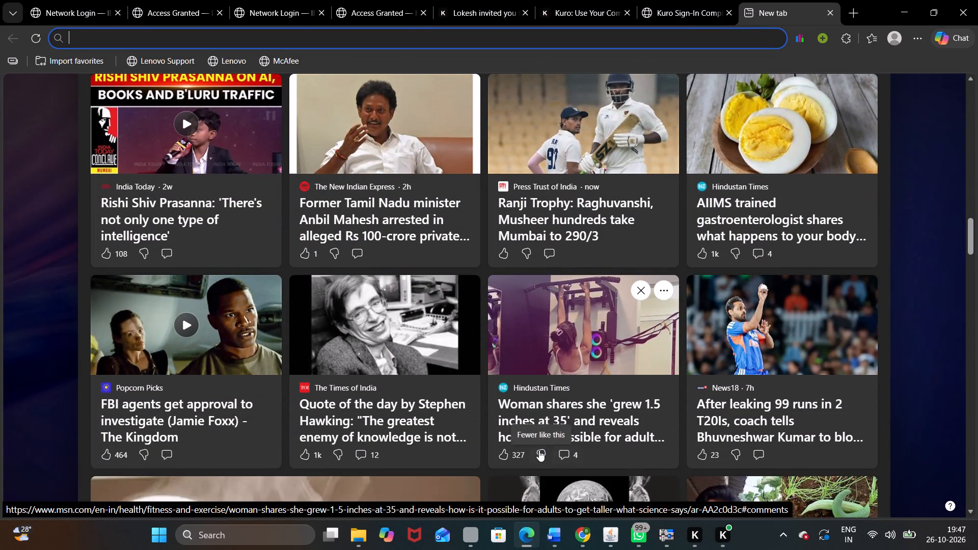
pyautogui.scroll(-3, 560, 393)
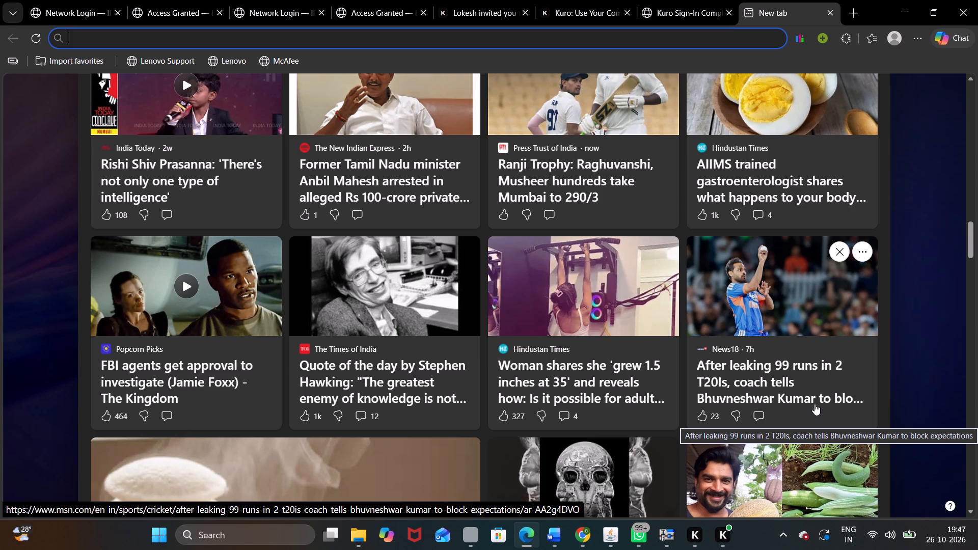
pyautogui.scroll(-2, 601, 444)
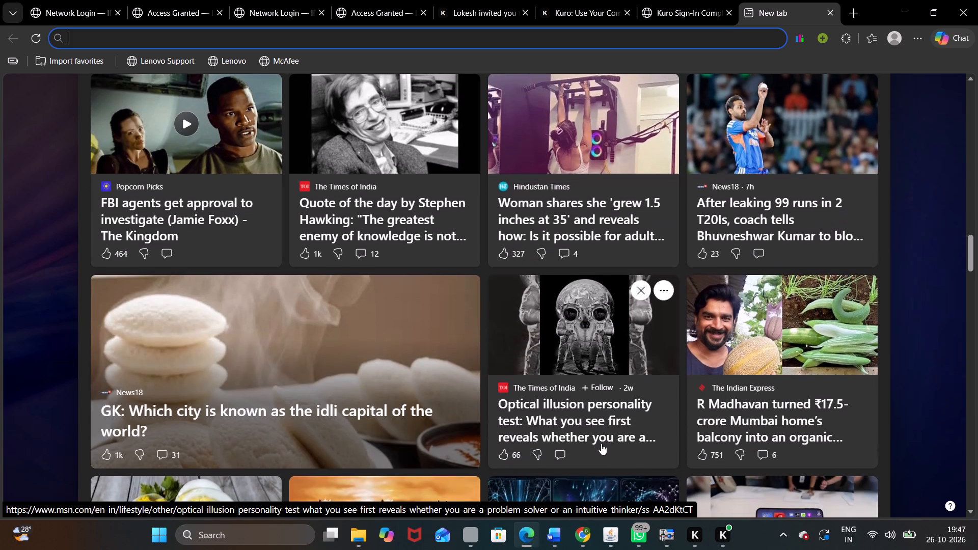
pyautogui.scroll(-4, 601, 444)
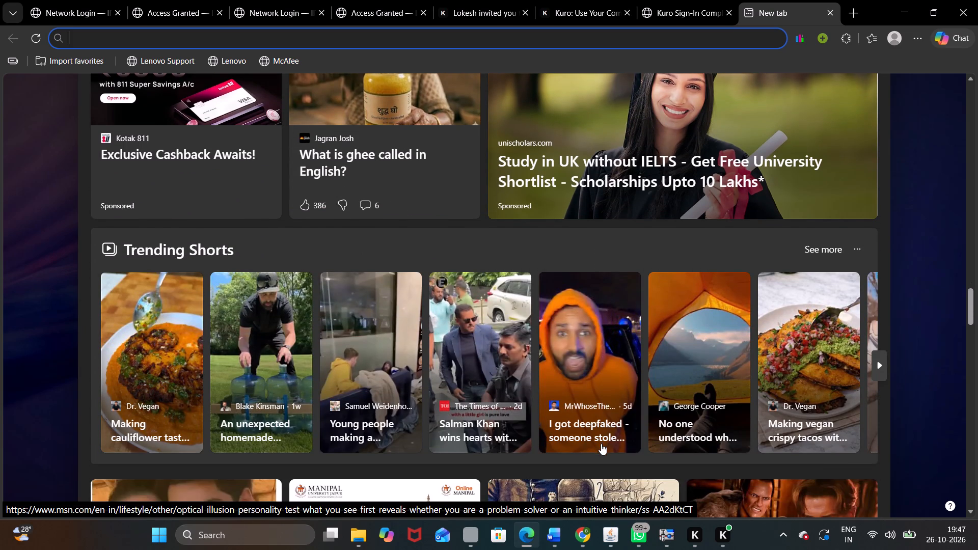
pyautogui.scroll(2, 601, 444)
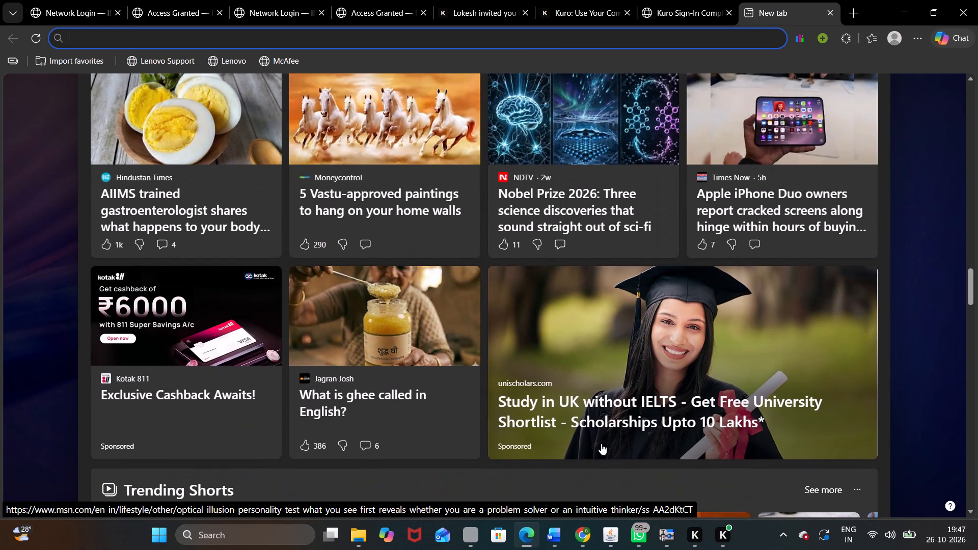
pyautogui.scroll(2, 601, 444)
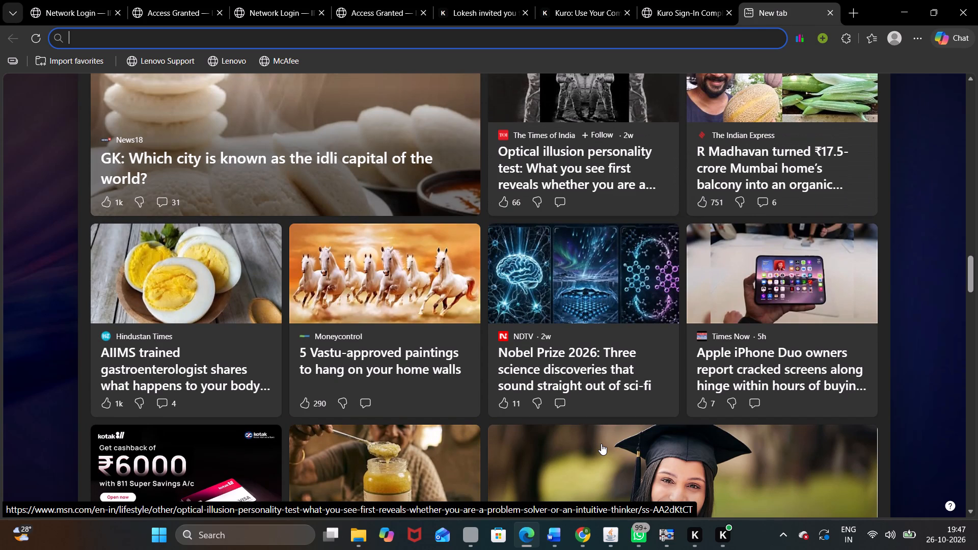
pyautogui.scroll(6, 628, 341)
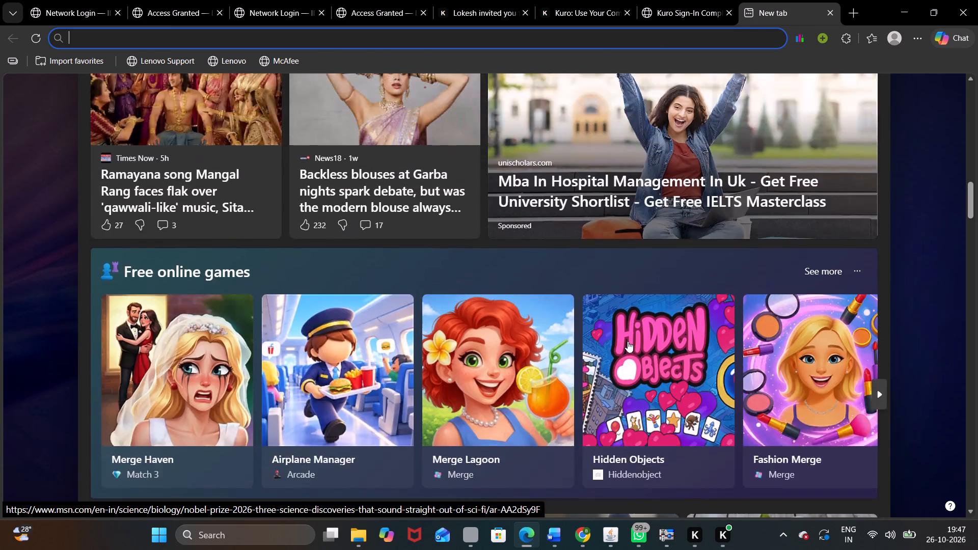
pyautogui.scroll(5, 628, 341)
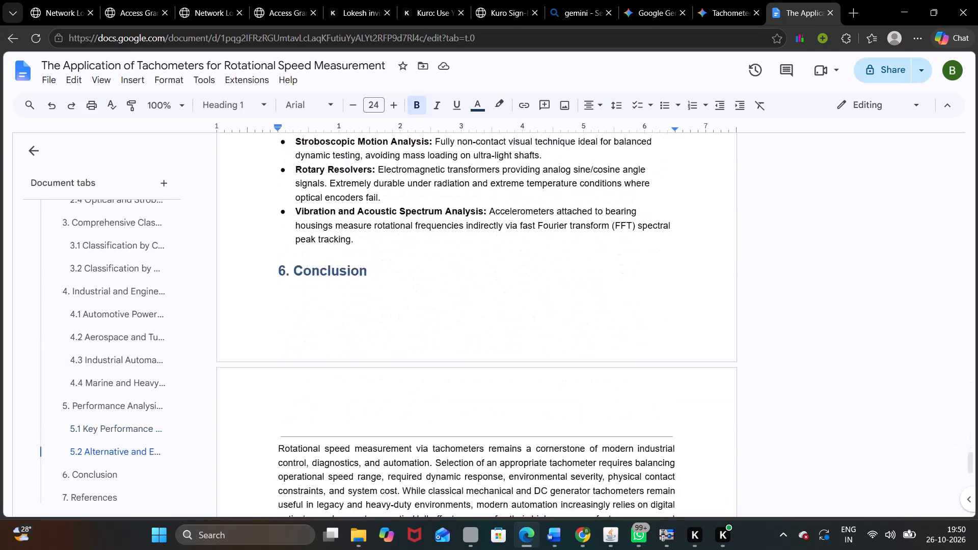
pyautogui.scroll(-3, 614, 193)
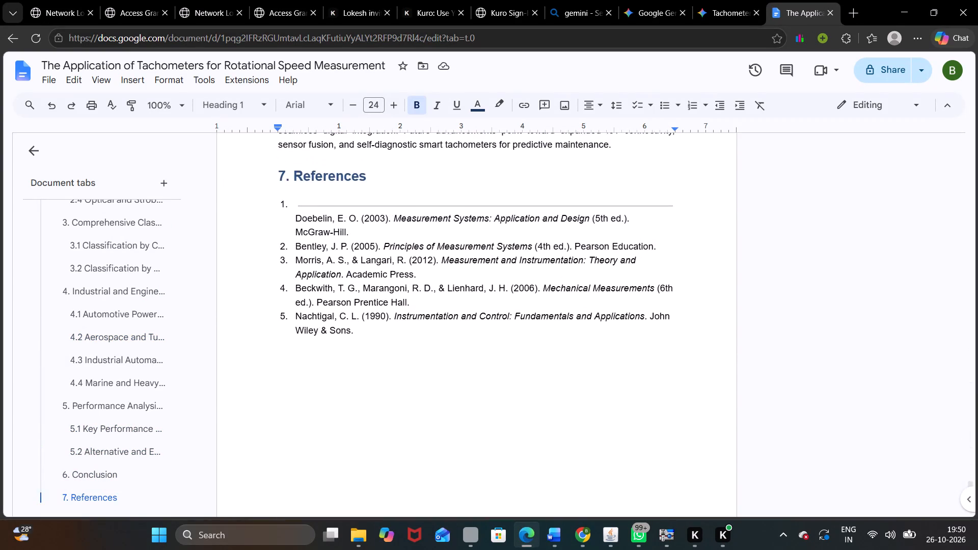
pyautogui.scroll(4, 614, 193)
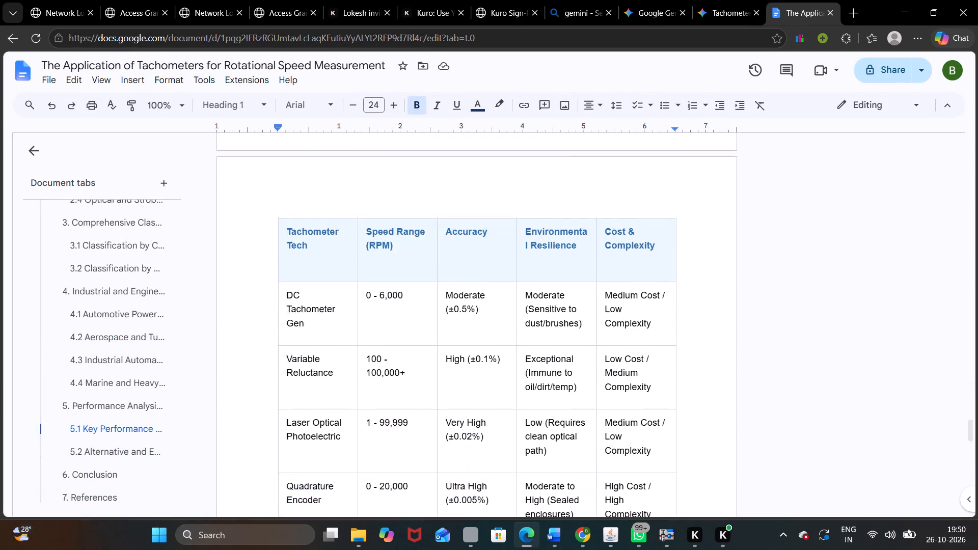
pyautogui.scroll(3, 614, 193)
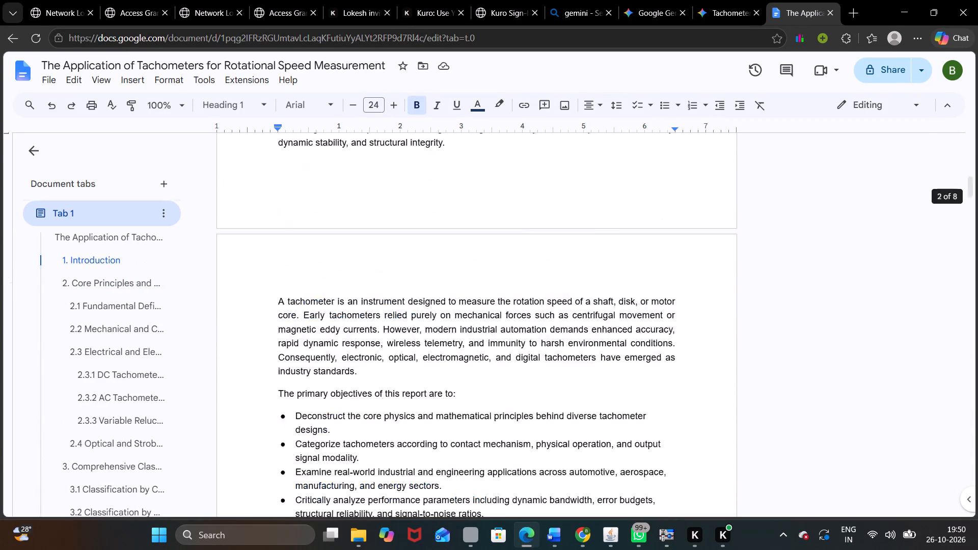
pyautogui.scroll(1, 614, 193)
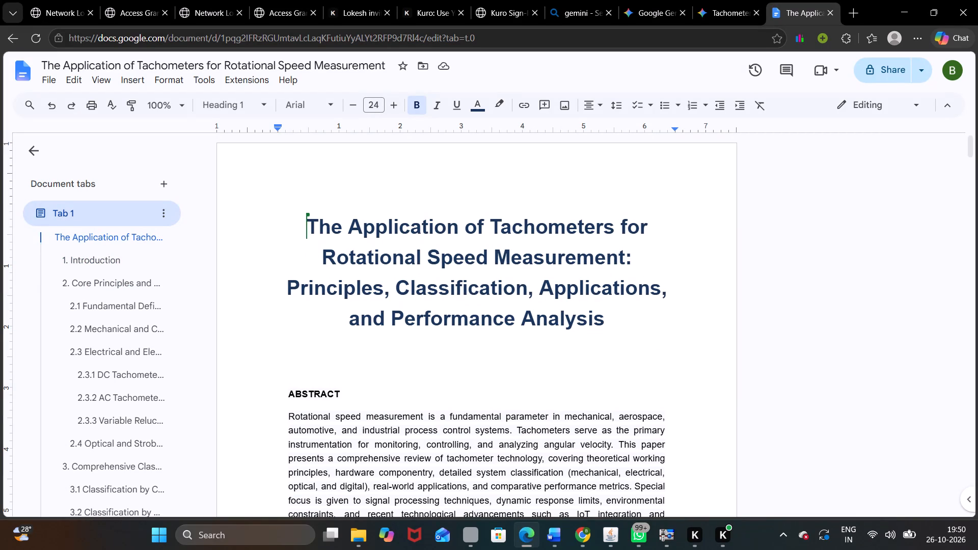
# Read the paper more closely from the abstract and introduction through the working principles in section 2 to Table 1.
pyautogui.scroll(-2, 520, 389)
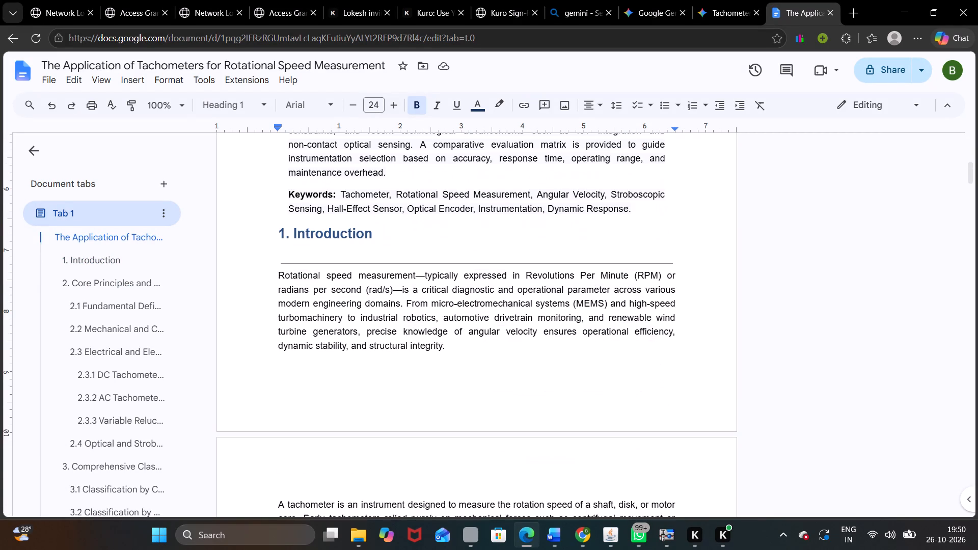
pyautogui.scroll(-4, 520, 389)
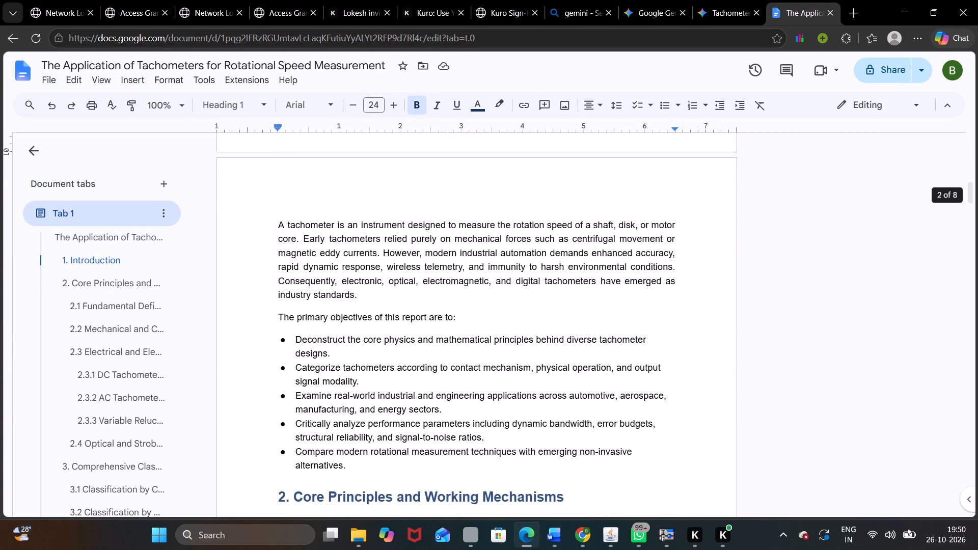
pyautogui.scroll(-2, 520, 389)
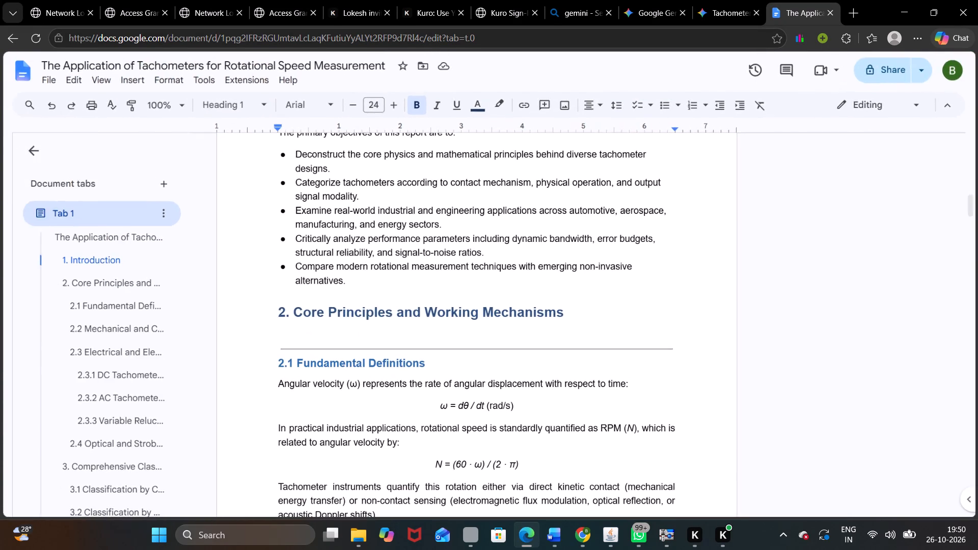
pyautogui.scroll(-2, 424, 397)
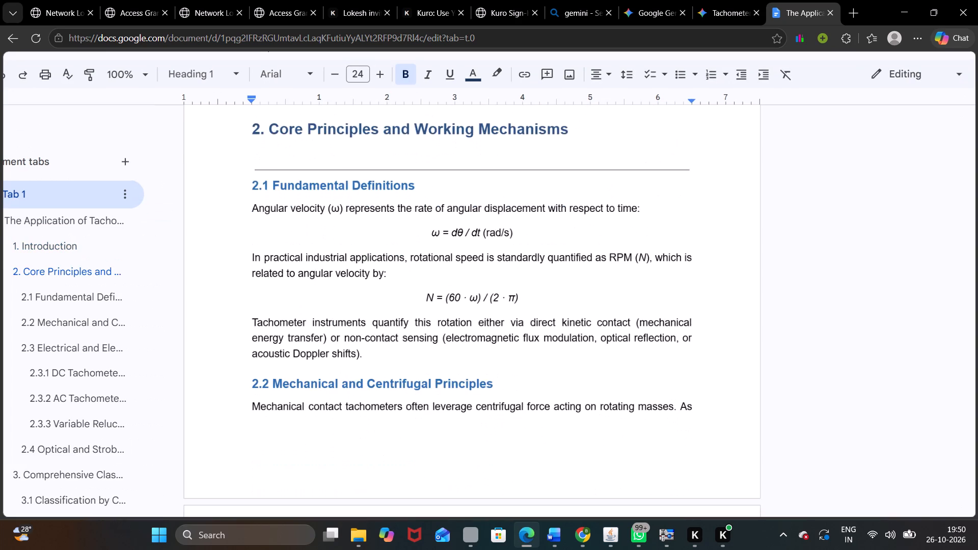
pyautogui.scroll(-4, 424, 397)
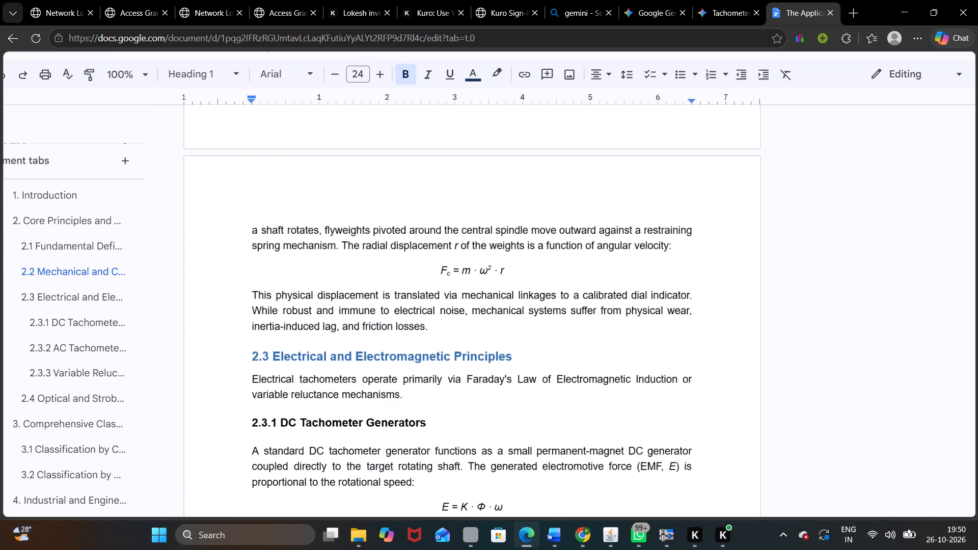
pyautogui.scroll(-1, 424, 397)
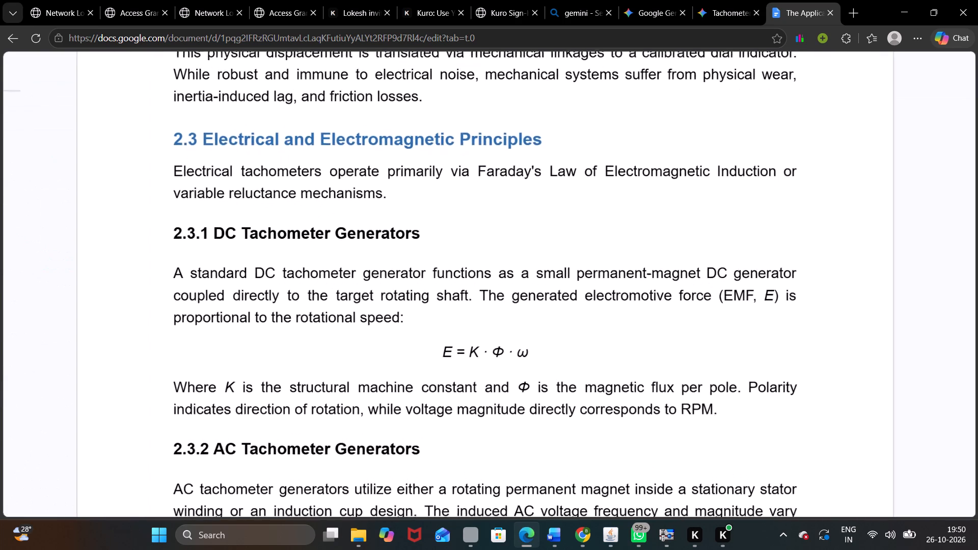
pyautogui.scroll(-3, 441, 390)
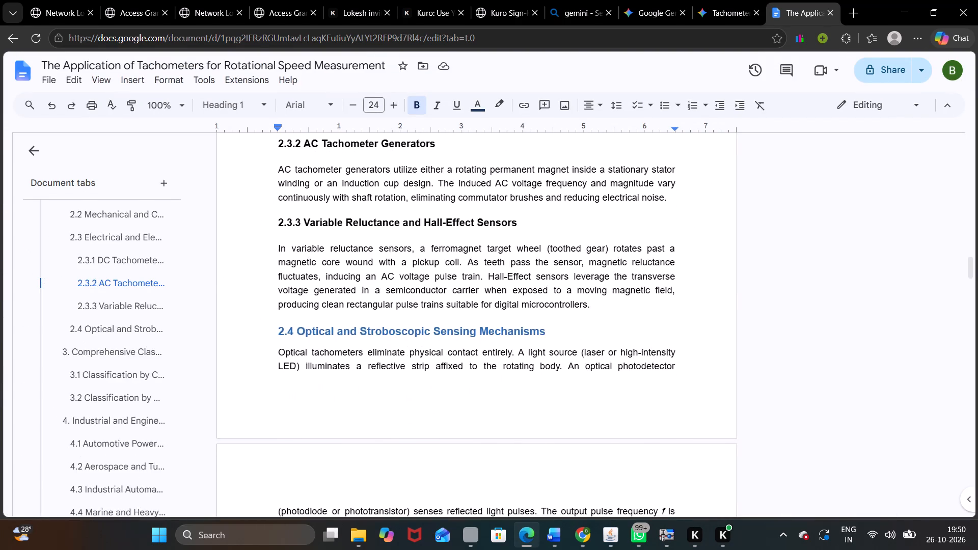
pyautogui.scroll(-3, 441, 390)
pyautogui.scroll(1, 441, 390)
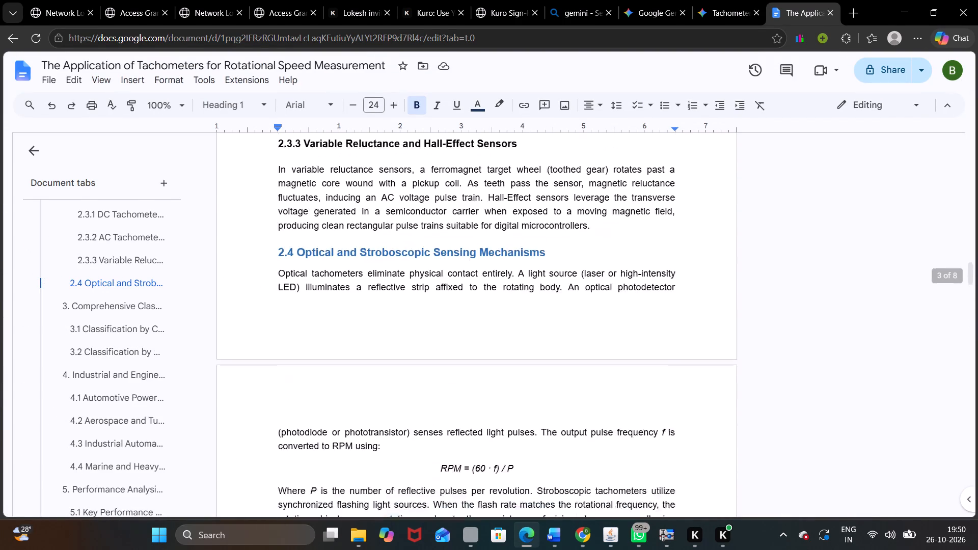
pyautogui.scroll(-4, 441, 390)
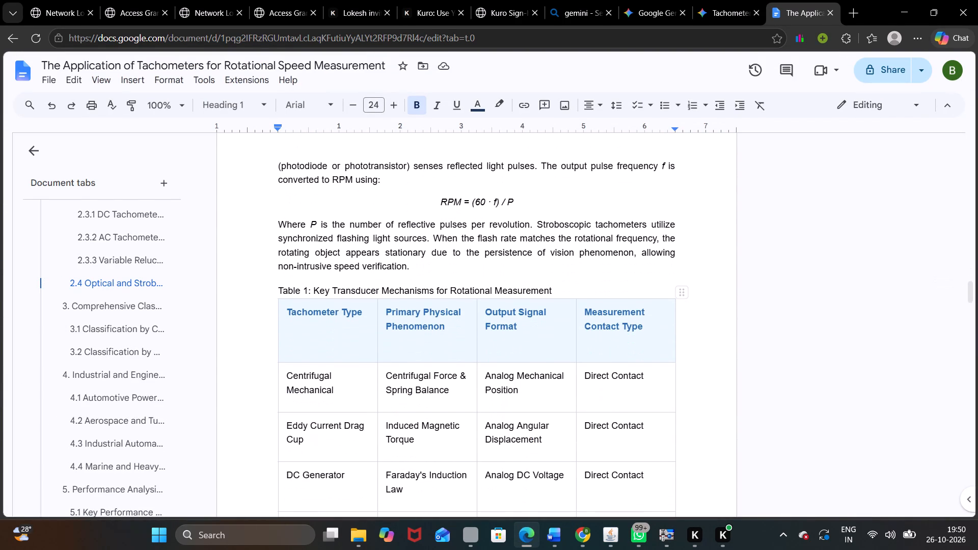
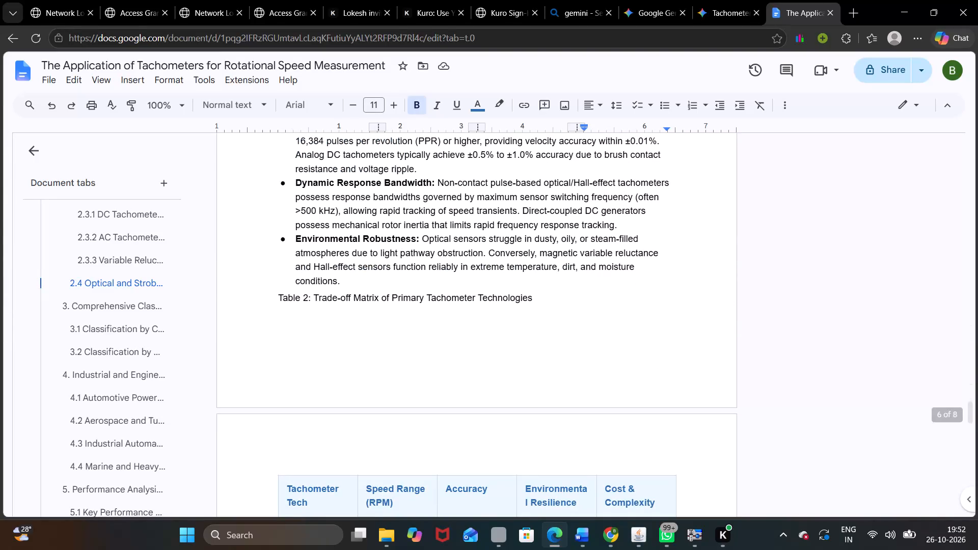
# Skim the rest of the paper from the performance analysis through the conclusion and references, and return to the title.
pyautogui.scroll(-6, 619, 306)
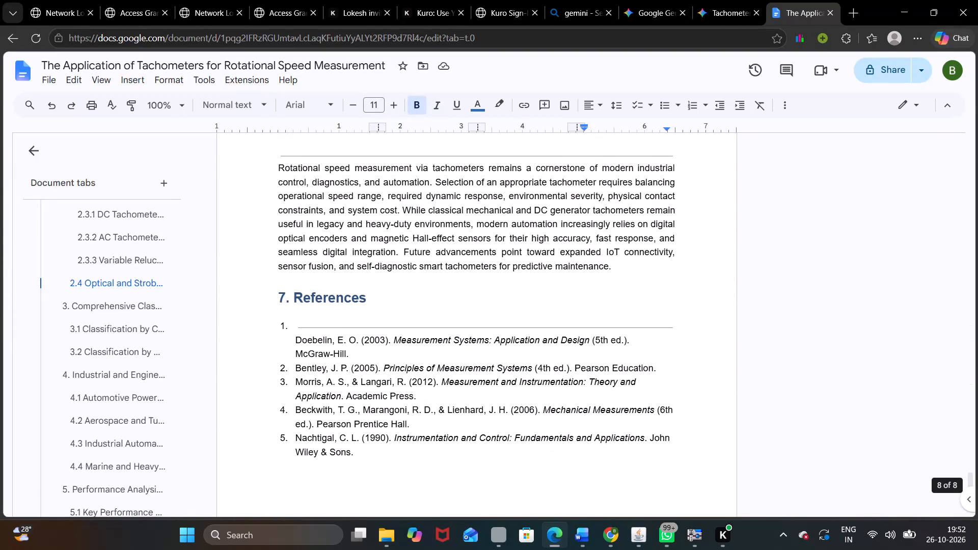
pyautogui.scroll(-1, 619, 306)
pyautogui.scroll(1, 619, 306)
pyautogui.scroll(-1, 619, 306)
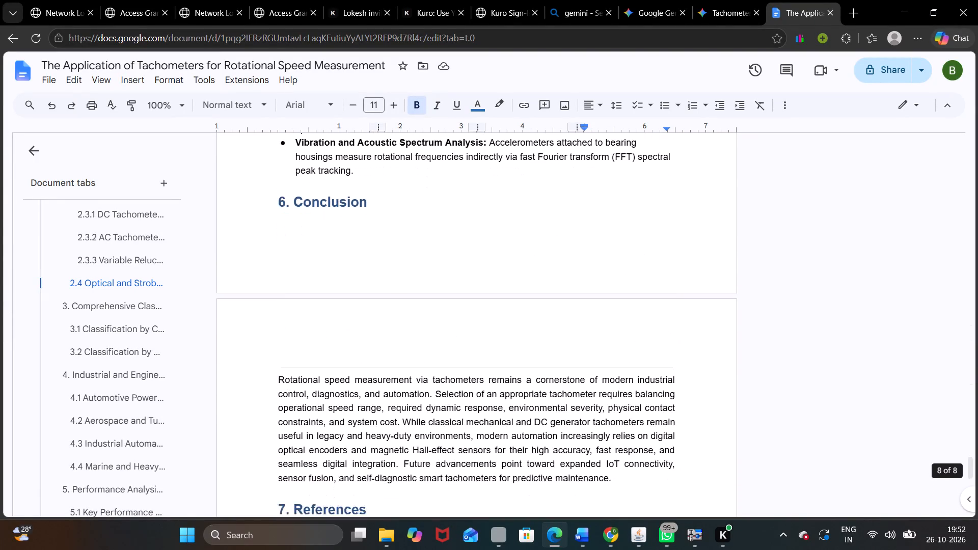
pyautogui.scroll(-1, 619, 306)
pyautogui.scroll(1, 619, 306)
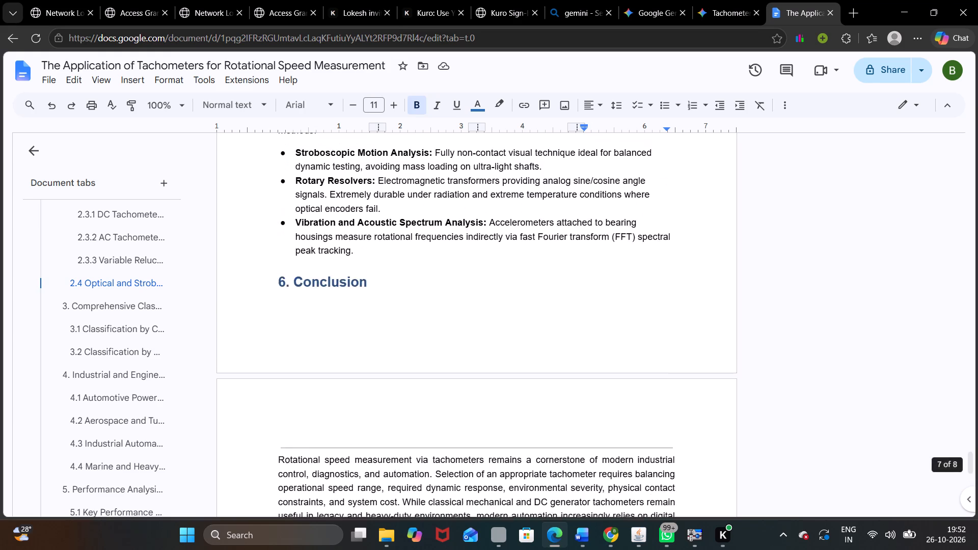
pyautogui.scroll(6, 619, 306)
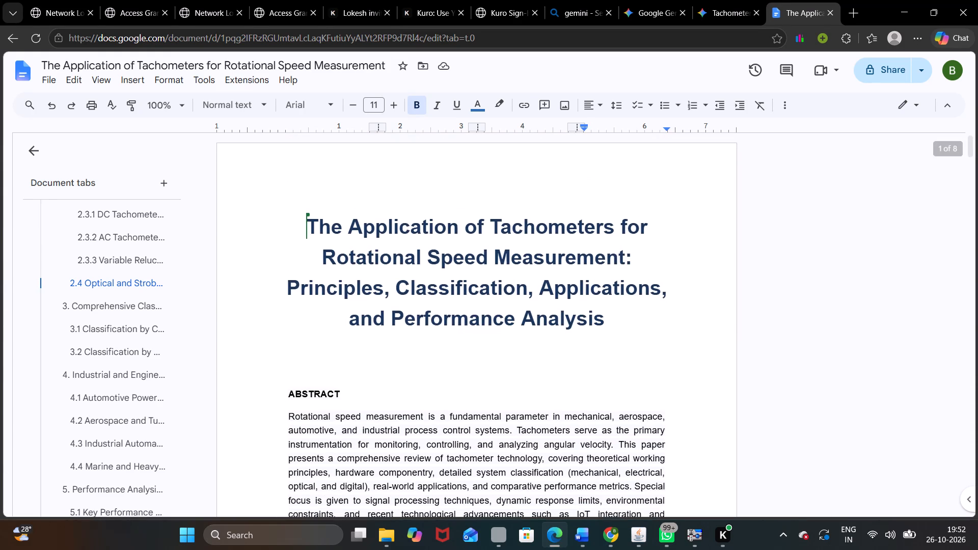
# Add a new line directly below the paper's title and format it as Heading 3.
pyautogui.click(621, 331)
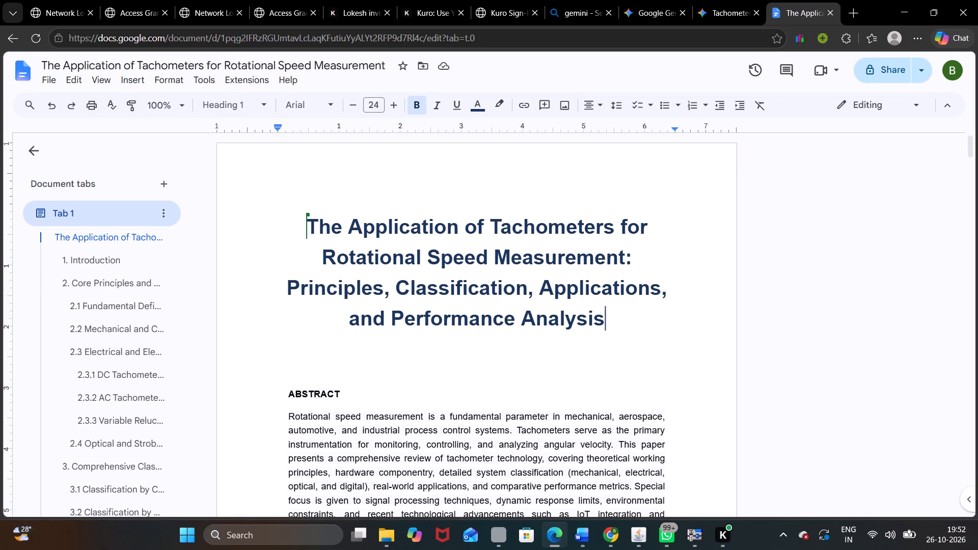
pyautogui.press('Return')
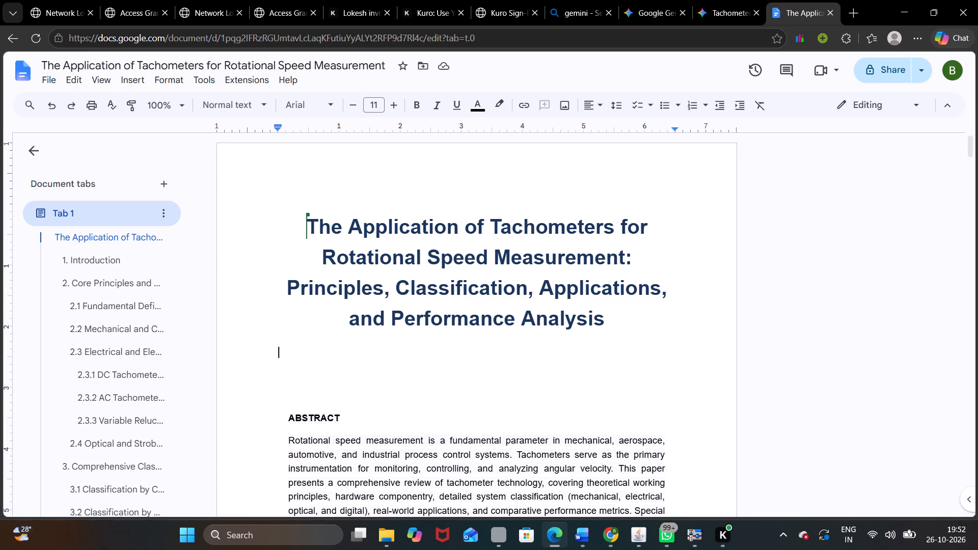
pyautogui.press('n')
pyautogui.press('BackSpace')
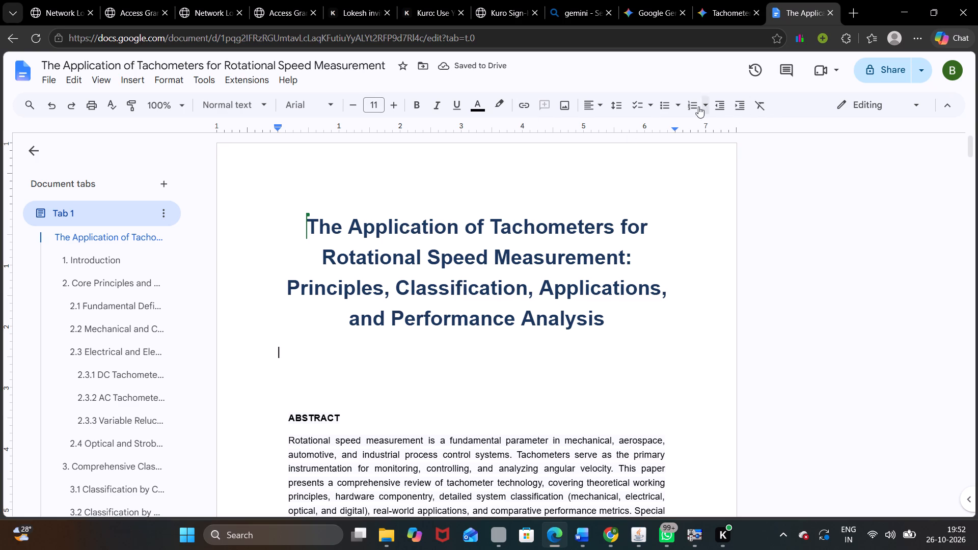
pyautogui.click(244, 103)
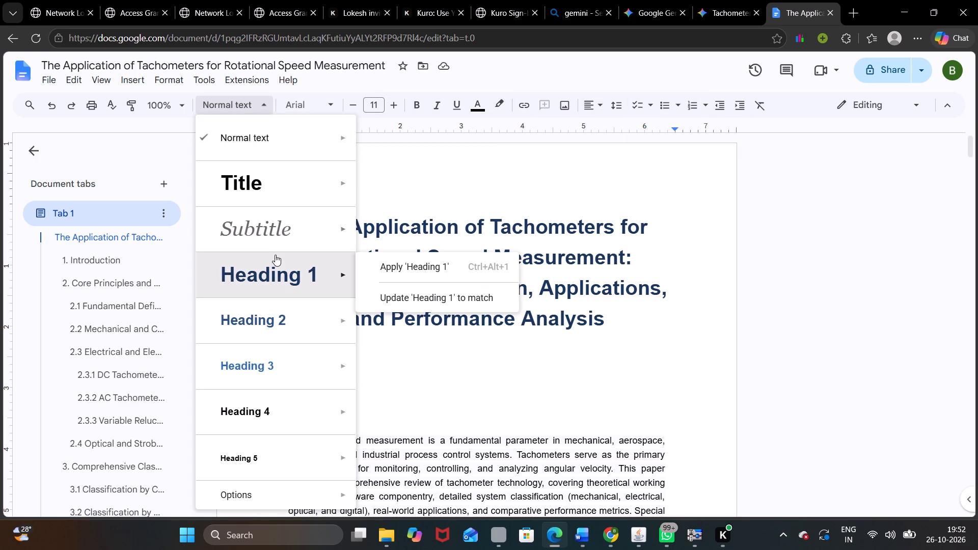
pyautogui.scroll(-1, 275, 255)
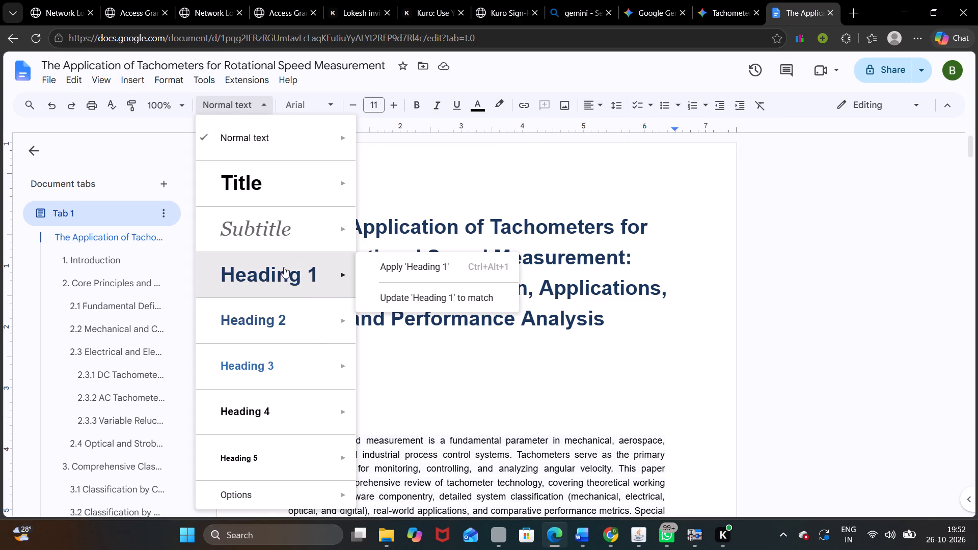
pyautogui.click(281, 269)
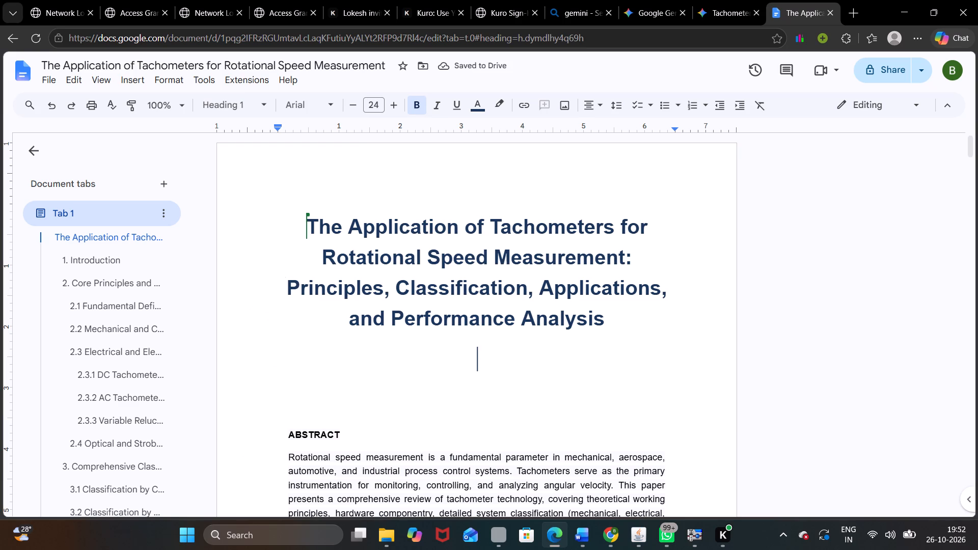
pyautogui.click(230, 102)
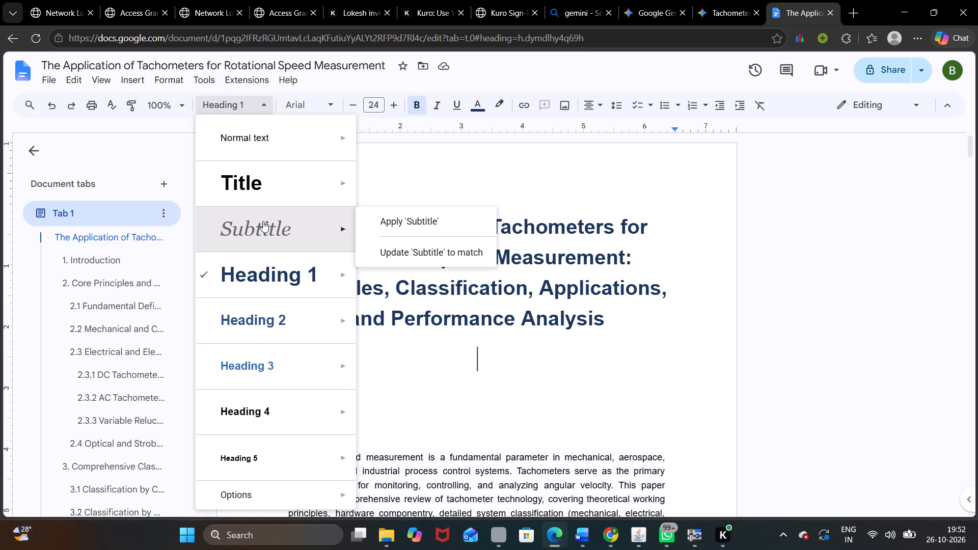
pyautogui.click(277, 361)
# Enter "NAME ;" followed by the author's full name in capitals on the new line below the title.
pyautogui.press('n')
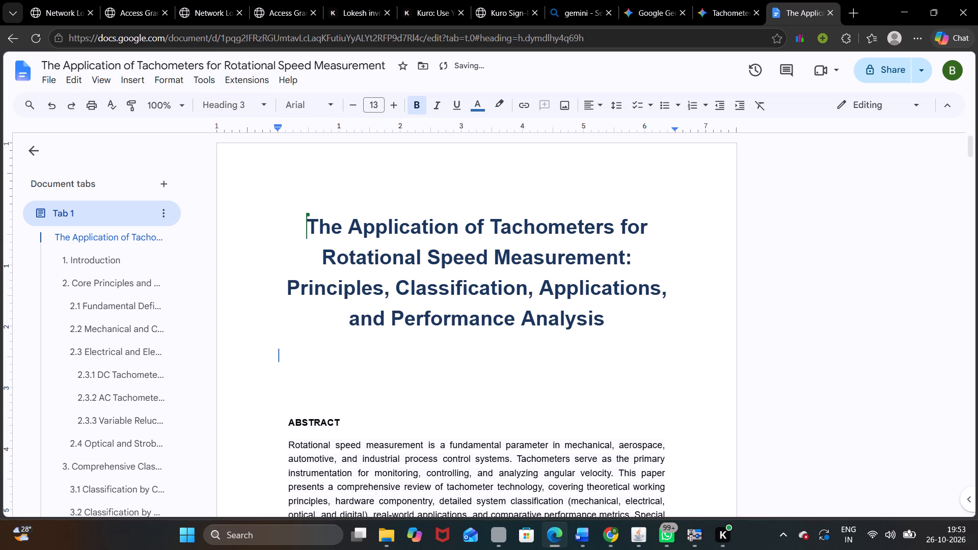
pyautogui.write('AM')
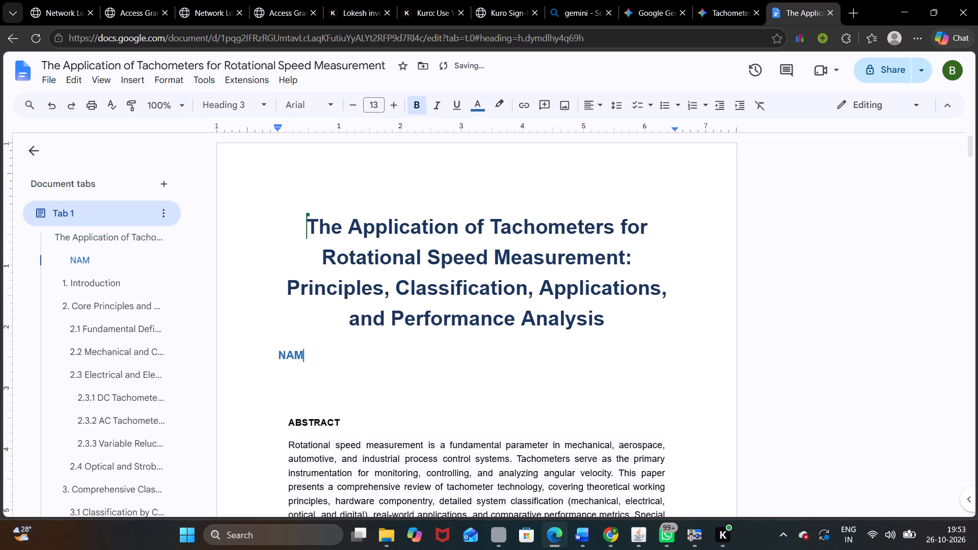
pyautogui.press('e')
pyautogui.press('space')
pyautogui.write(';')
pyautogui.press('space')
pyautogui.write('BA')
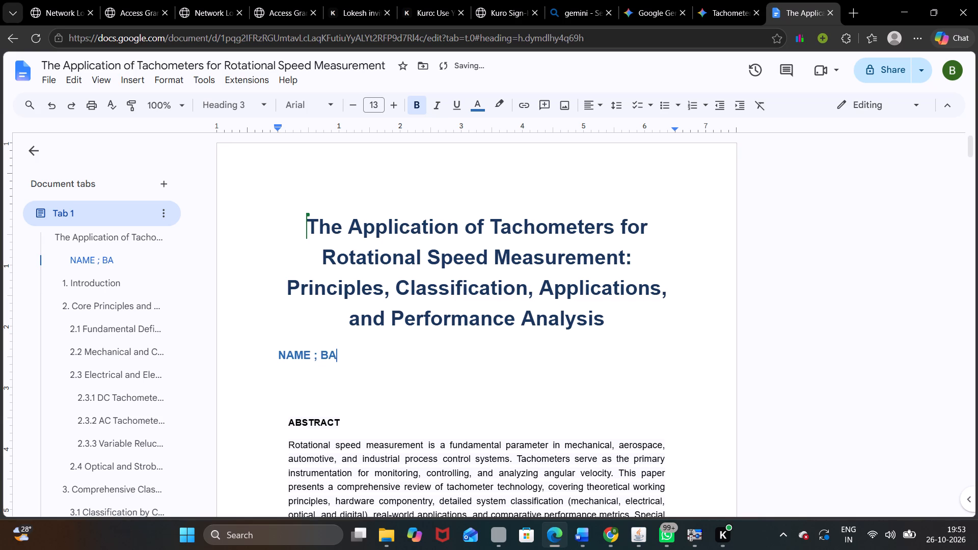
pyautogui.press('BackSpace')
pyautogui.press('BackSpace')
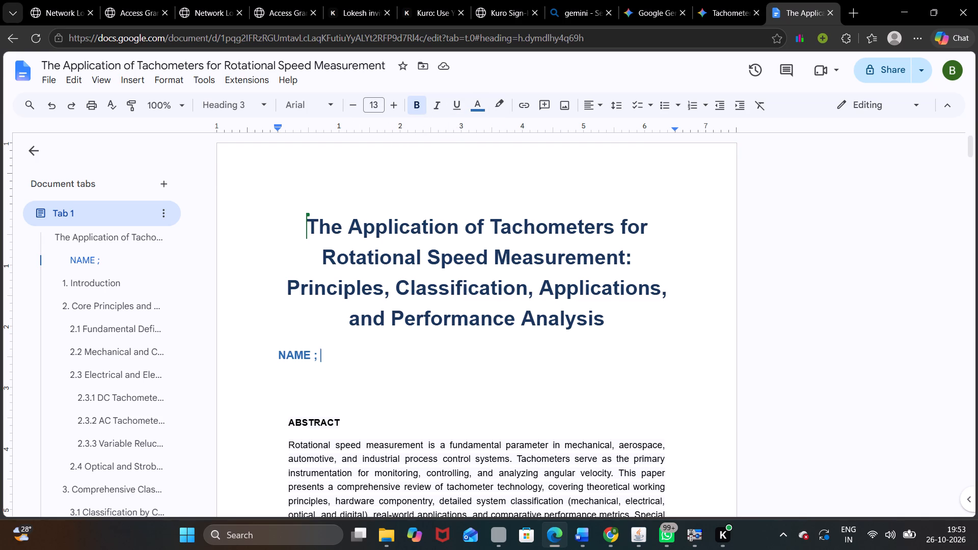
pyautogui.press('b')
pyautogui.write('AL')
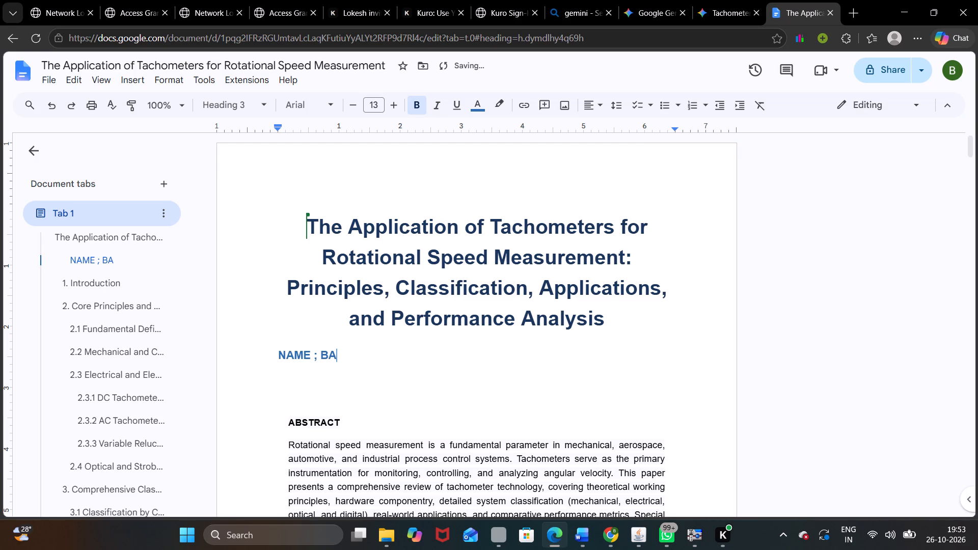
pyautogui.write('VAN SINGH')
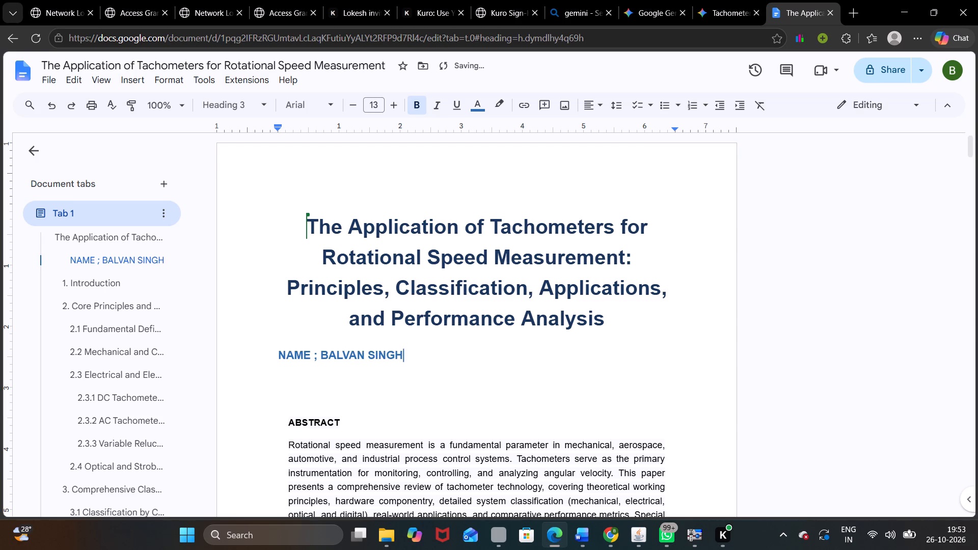
# Add a line beneath the name, within the same heading, reading "ROLL NO." followed by the student's ID number.
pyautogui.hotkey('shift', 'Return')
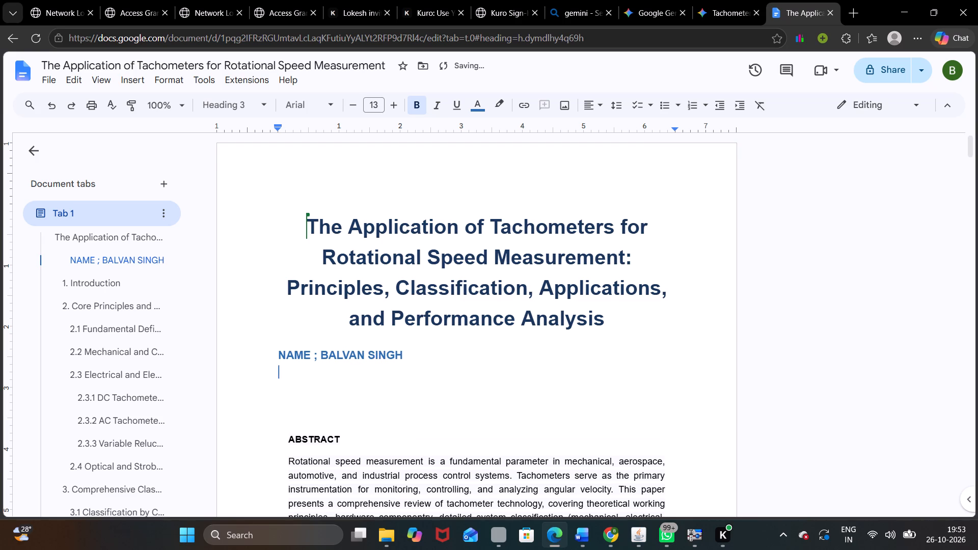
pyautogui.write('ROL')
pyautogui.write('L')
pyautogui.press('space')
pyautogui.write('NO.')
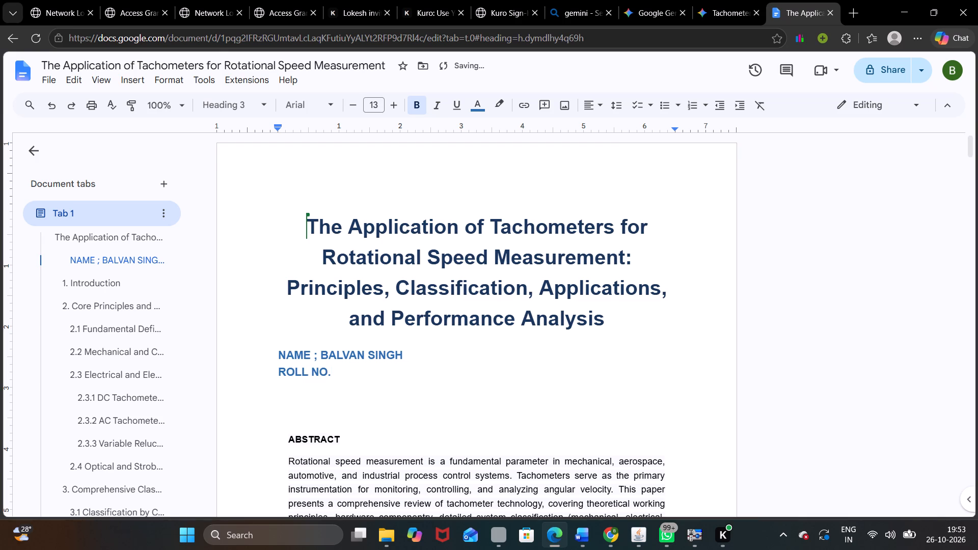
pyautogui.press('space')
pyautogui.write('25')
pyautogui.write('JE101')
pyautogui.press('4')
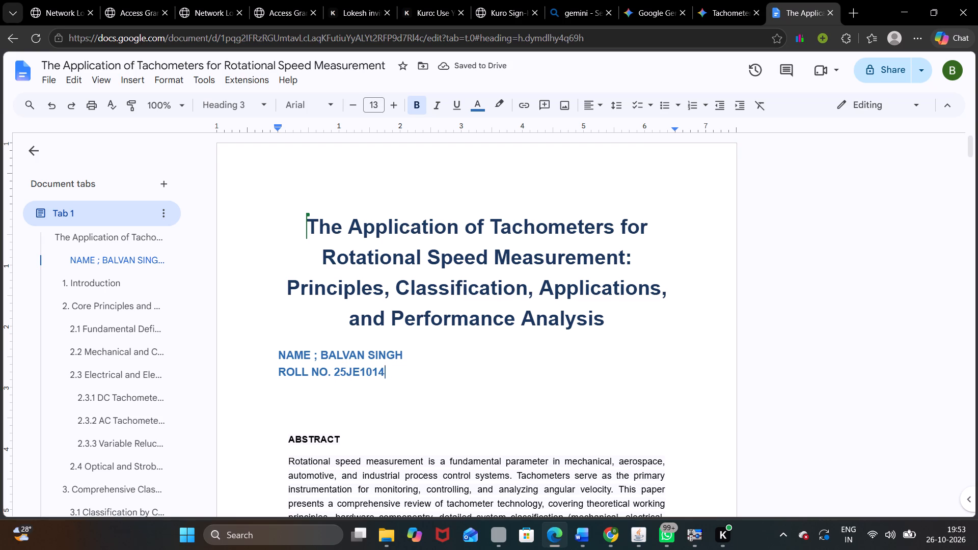
# Replace the "ROLL NO." label before the ID number with "ADD. NO :".
pyautogui.click(332, 375)
pyautogui.press('BackSpace')
pyautogui.press('BackSpace')
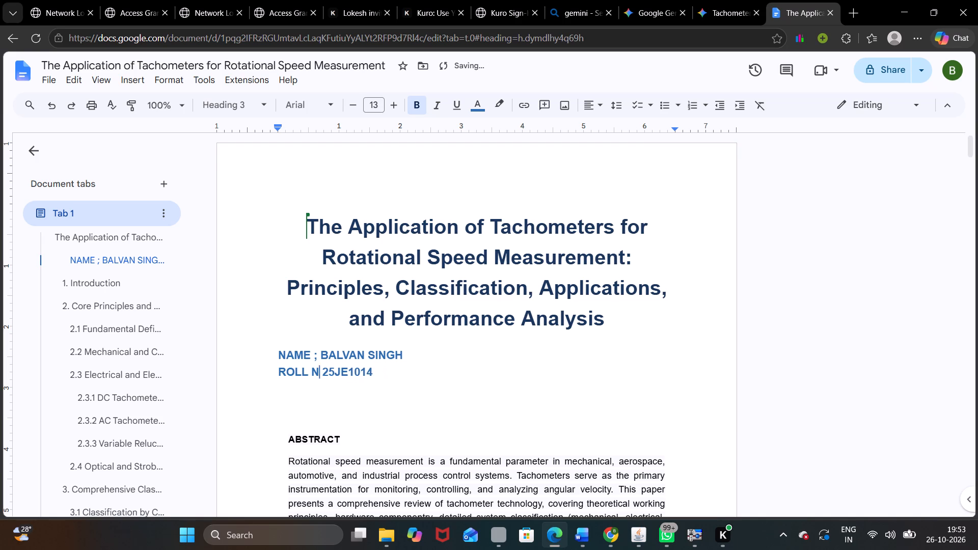
pyautogui.press('BackSpace')
pyautogui.press('BackSpace')
pyautogui.press('BackSpace')
pyautogui.press('BackSpace')
pyautogui.press('BackSpace')
pyautogui.press('BackSpace')
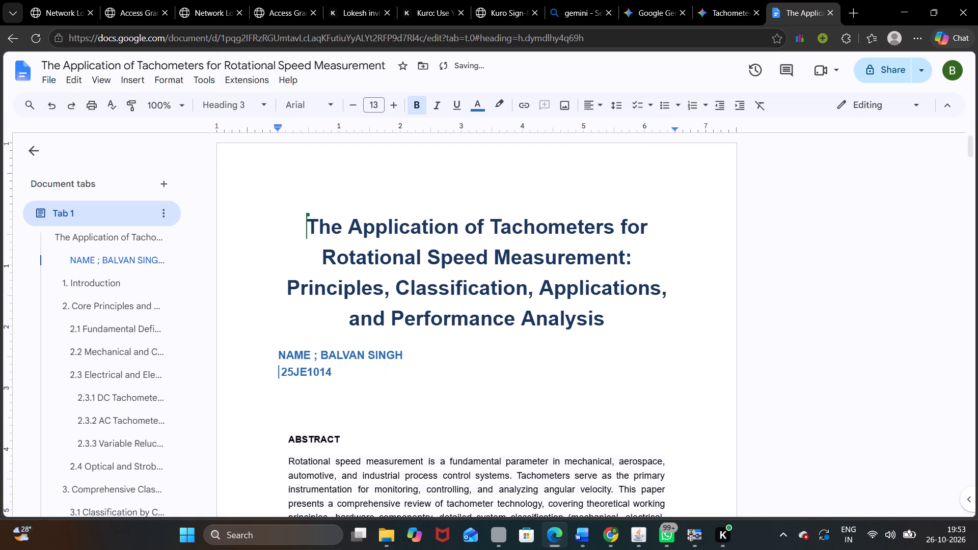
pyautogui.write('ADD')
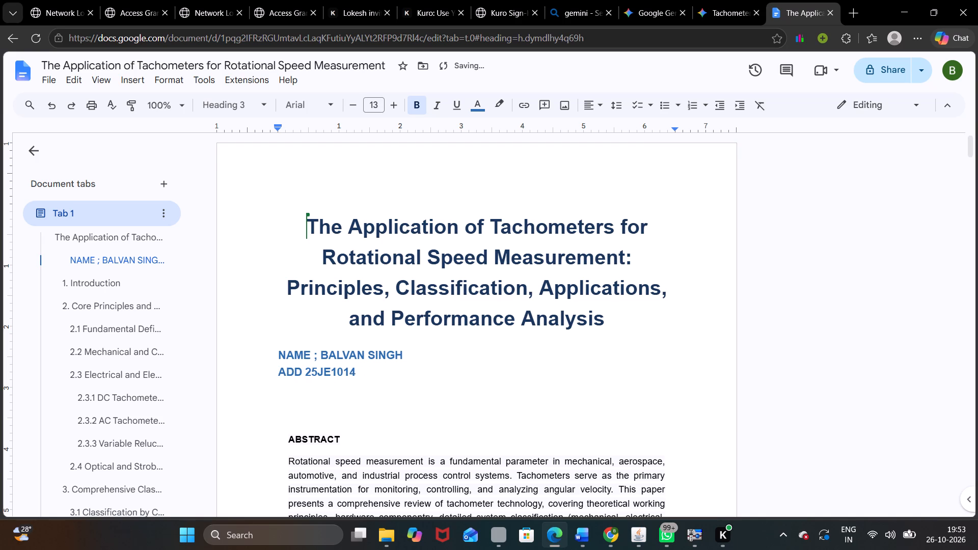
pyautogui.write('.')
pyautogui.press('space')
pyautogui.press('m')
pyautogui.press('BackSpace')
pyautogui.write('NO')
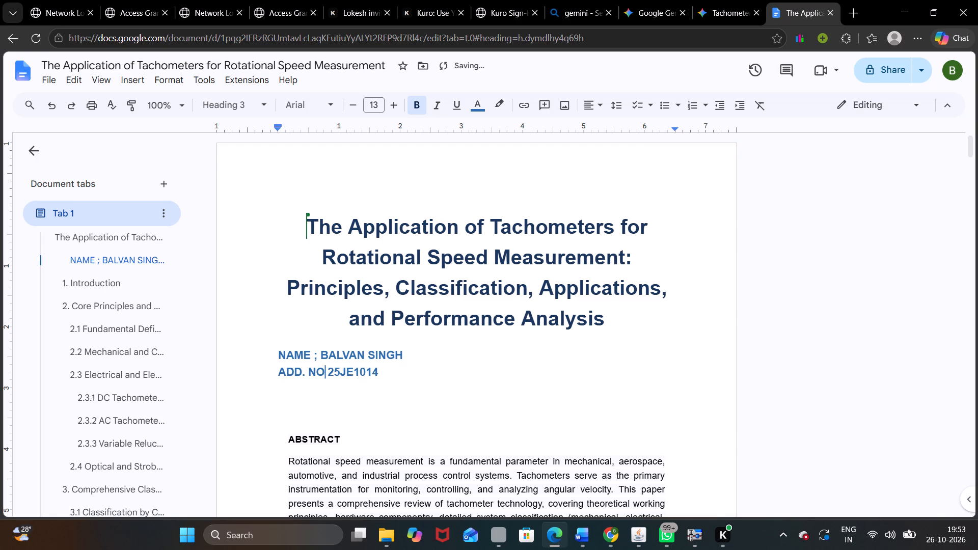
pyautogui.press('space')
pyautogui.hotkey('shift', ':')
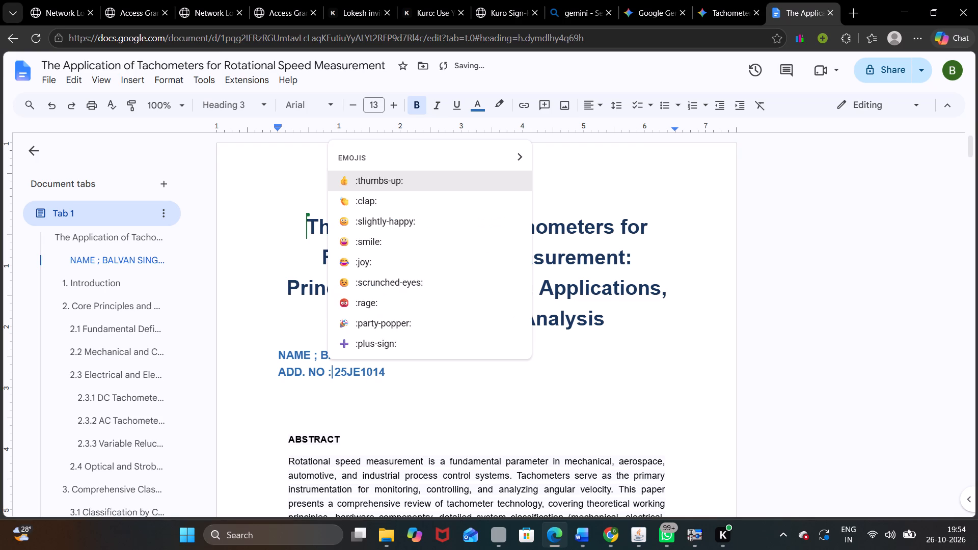
# Replace the semicolon after NAME with a colon.
pyautogui.click(319, 355)
pyautogui.press('BackSpace')
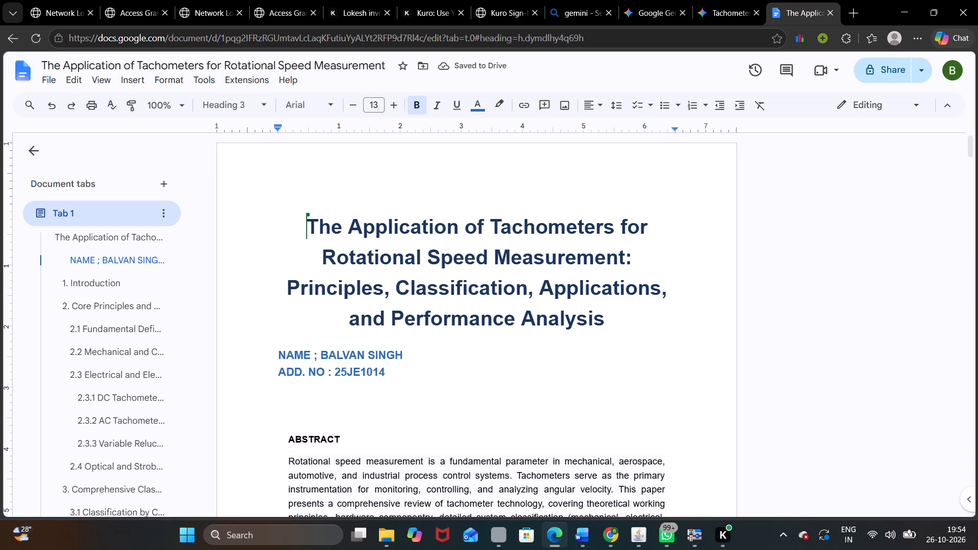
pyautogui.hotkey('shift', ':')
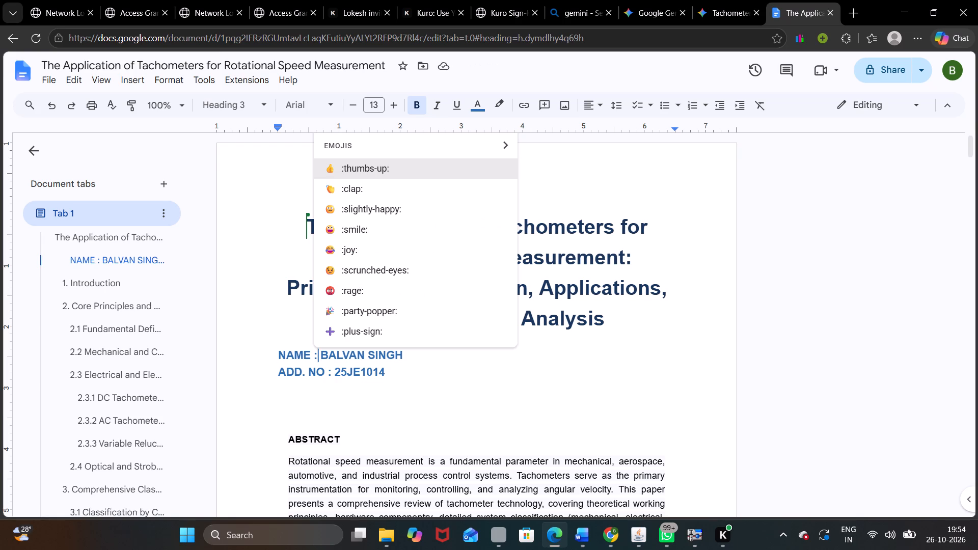
# Review the tachometer paper from its title page through the performance analysis section and back to the abstract.
pyautogui.click(465, 403)
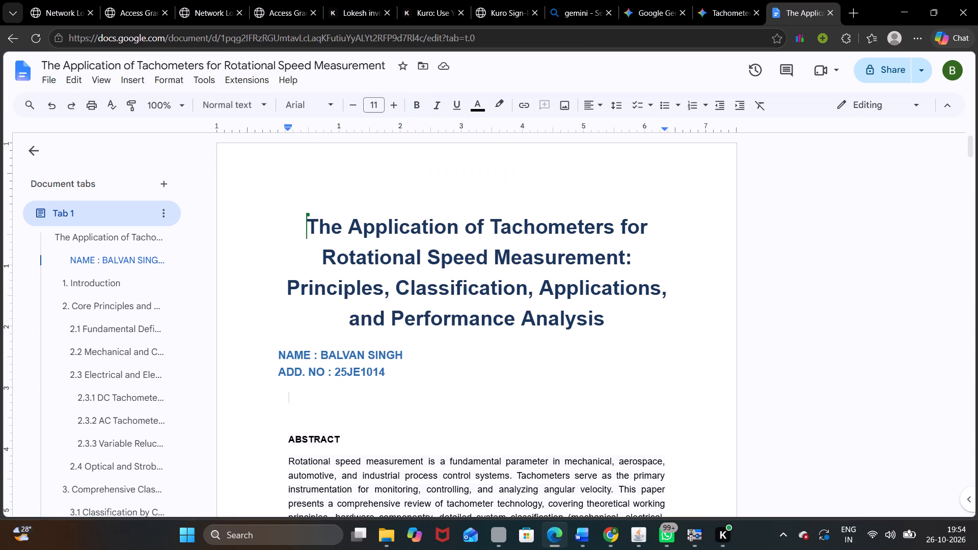
pyautogui.scroll(-4, 490, 403)
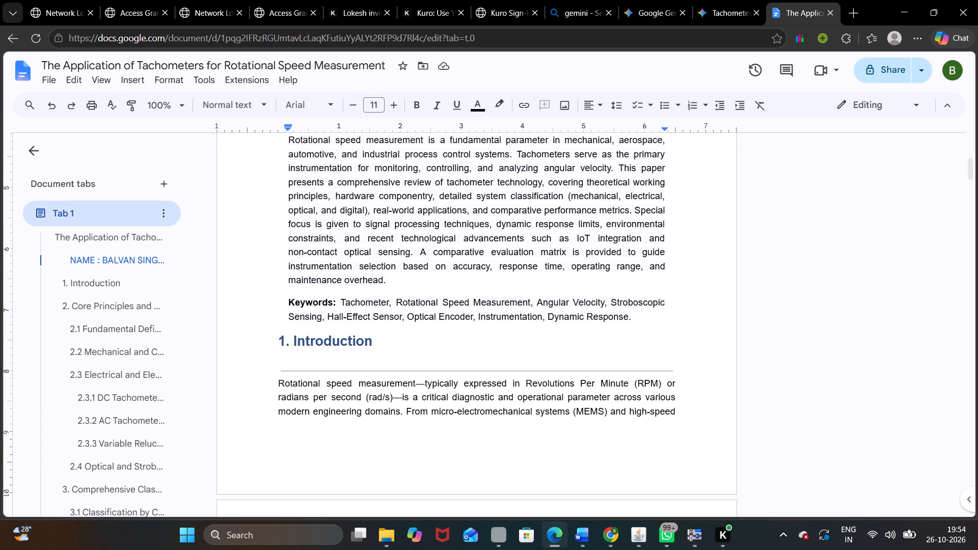
pyautogui.scroll(-4, 490, 403)
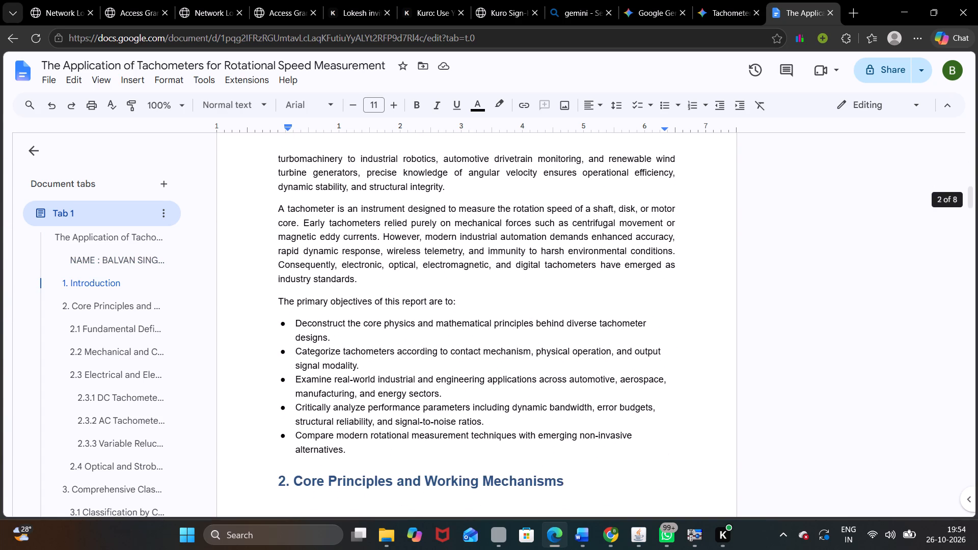
pyautogui.scroll(-6, 490, 403)
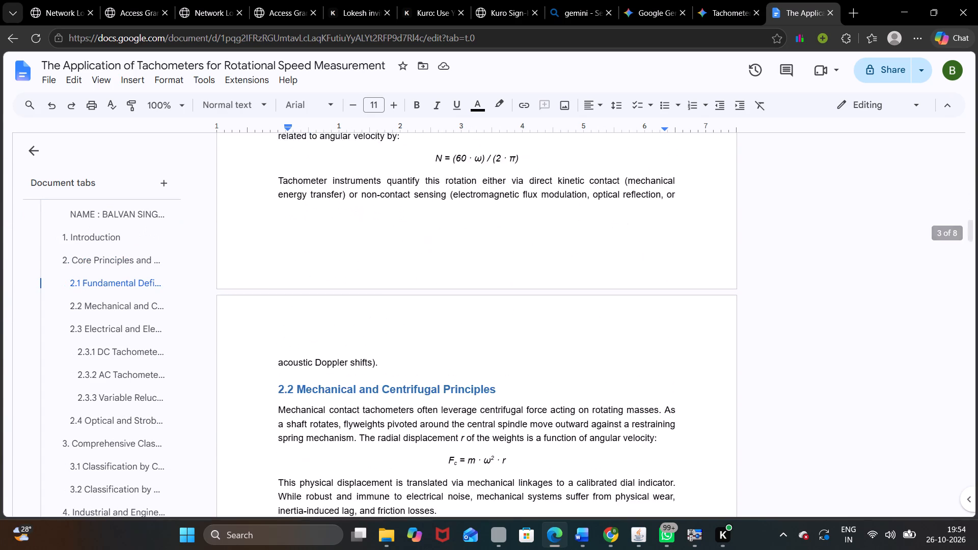
pyautogui.scroll(-6, 490, 403)
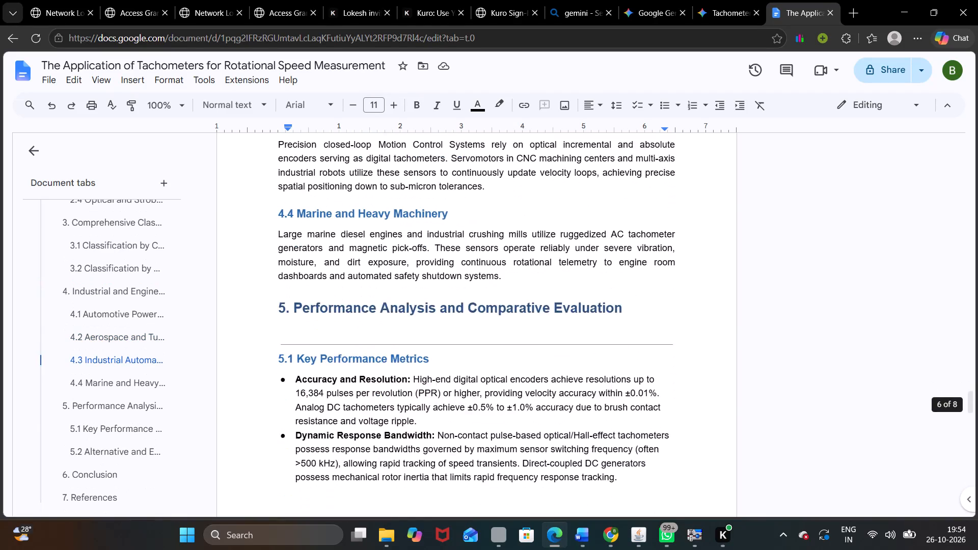
pyautogui.scroll(-2, 490, 403)
pyautogui.scroll(1, 490, 403)
pyautogui.scroll(-5, 490, 403)
pyautogui.scroll(5, 490, 403)
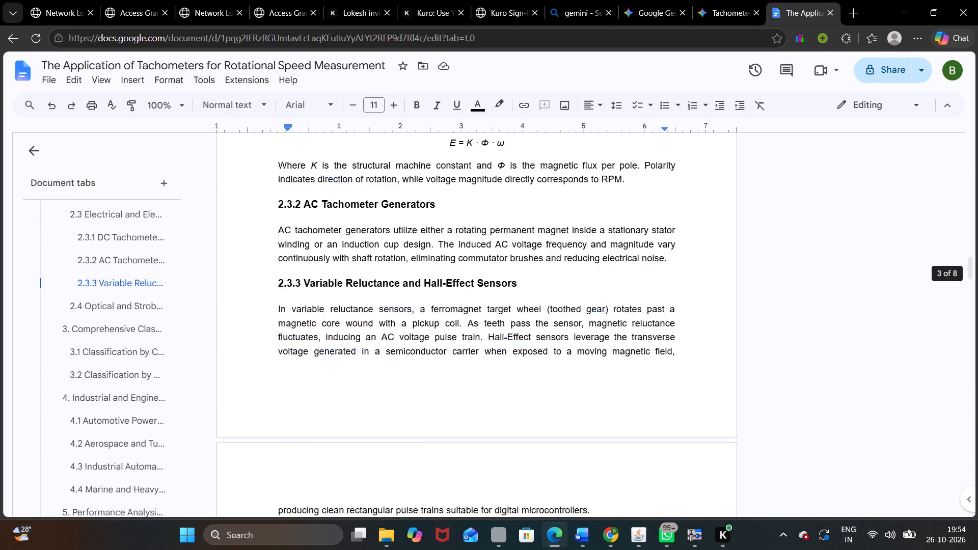
pyautogui.scroll(3, 490, 403)
pyautogui.scroll(-1, 378, 379)
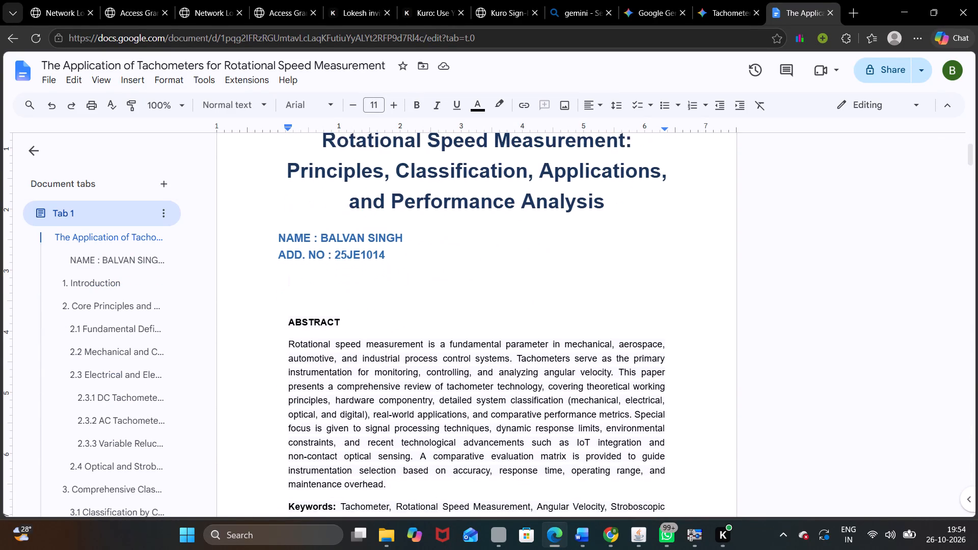
pyautogui.scroll(-1, 378, 379)
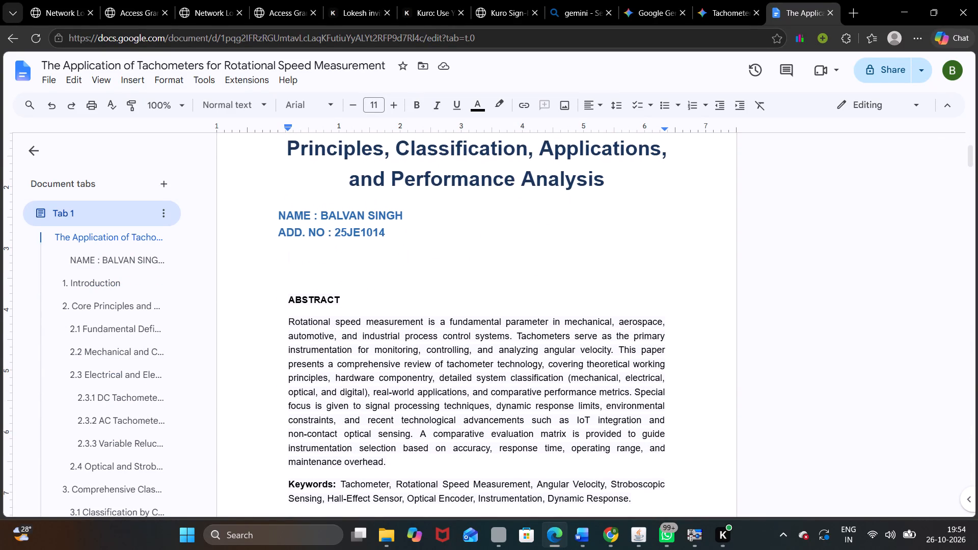
# Copy the paper's text from the ABSTRACT heading through the end of the 6. Conclusion section, leaving out the references.
pyautogui.moveTo(285, 294); pyautogui.dragTo(737, 537)
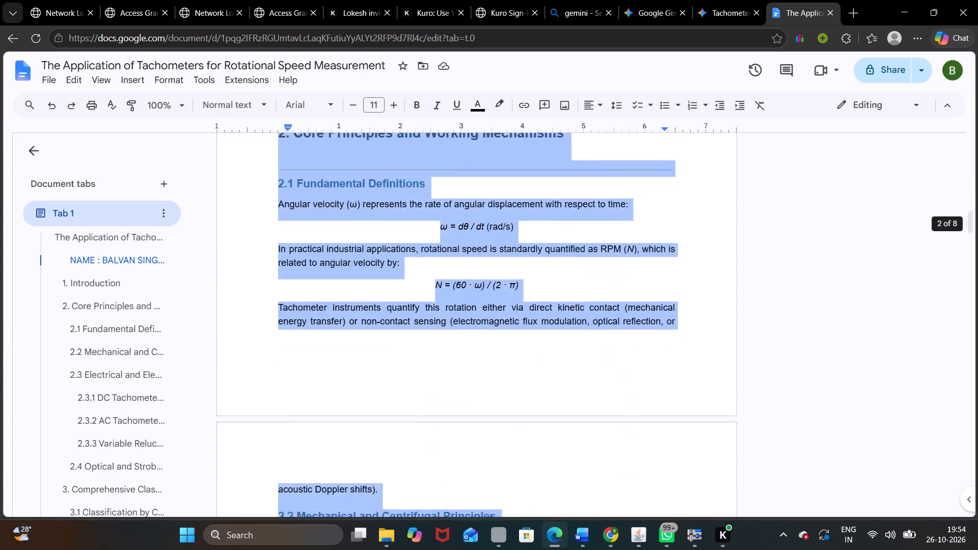
pyautogui.moveTo(737, 537); pyautogui.dragTo(742, 521)
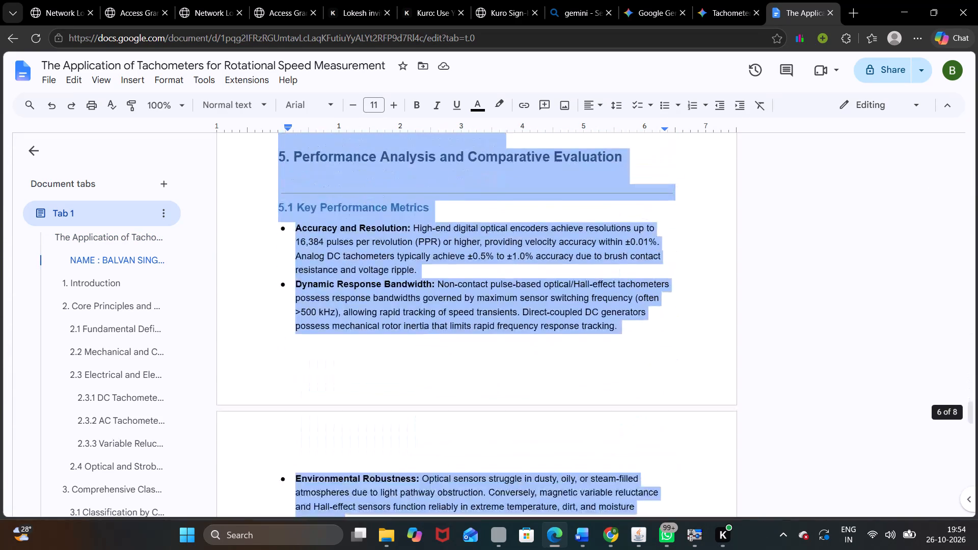
pyautogui.moveTo(742, 521); pyautogui.dragTo(729, 502)
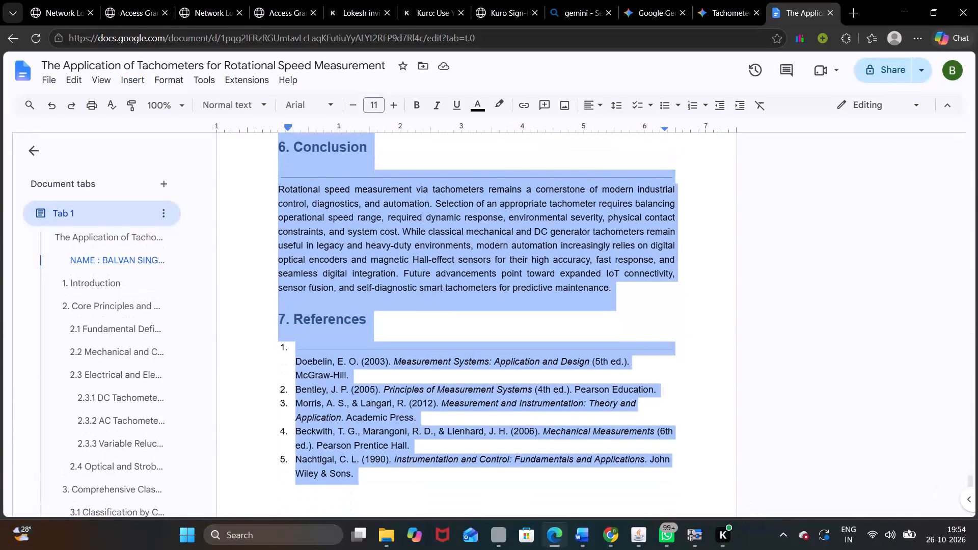
pyautogui.moveTo(729, 502); pyautogui.dragTo(748, 479)
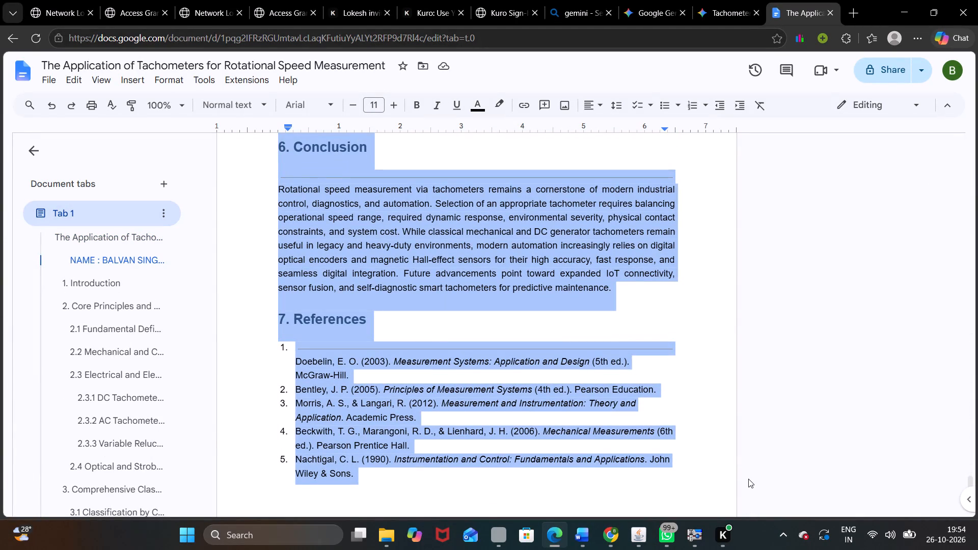
pyautogui.moveTo(748, 479); pyautogui.dragTo(682, 397)
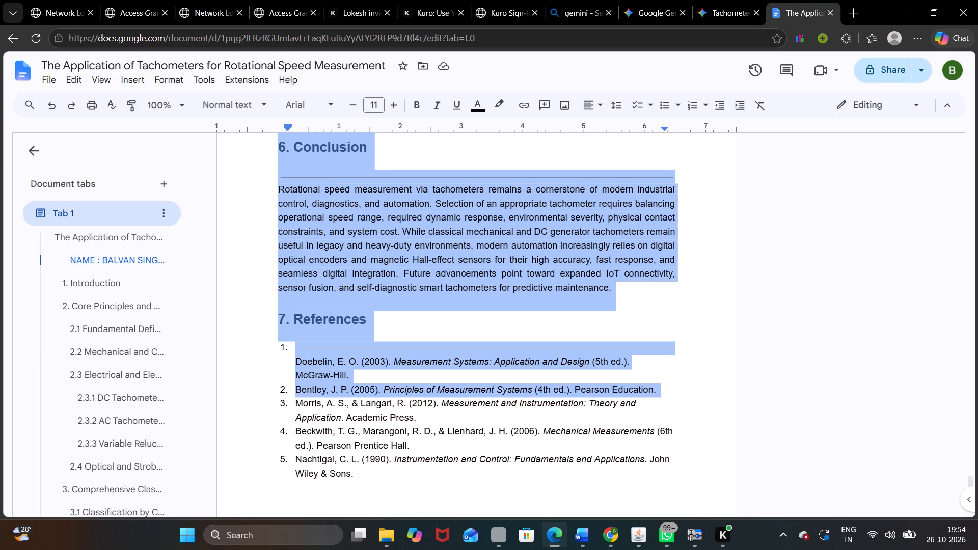
pyautogui.moveTo(682, 397); pyautogui.dragTo(639, 298)
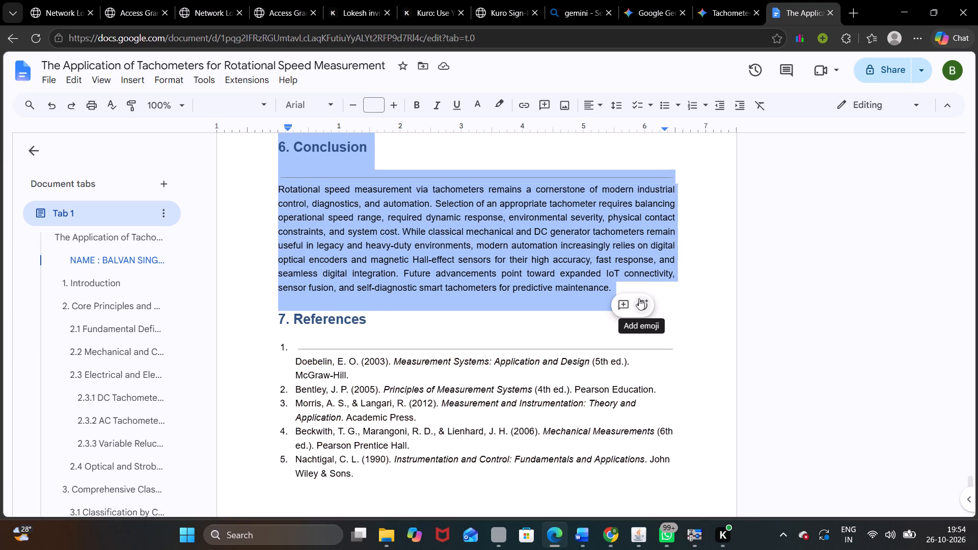
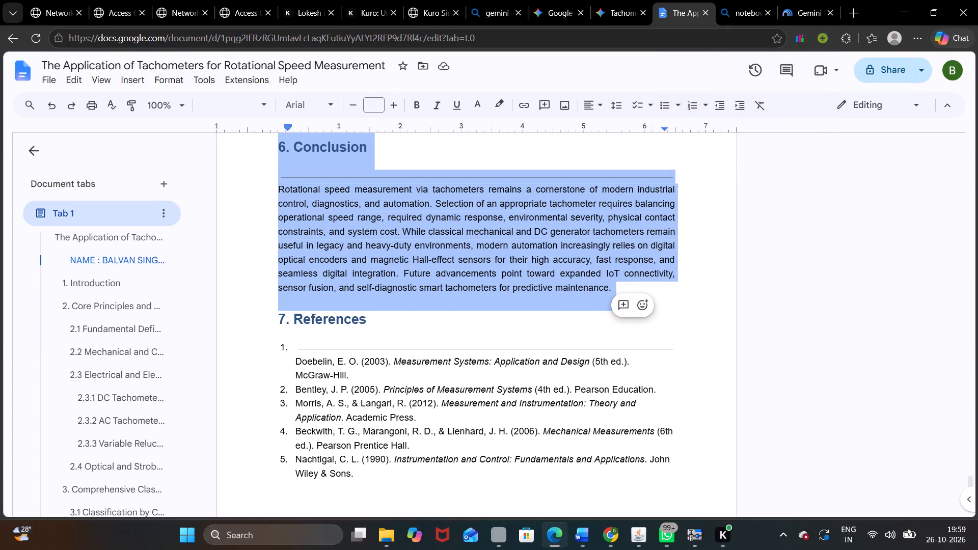
pyautogui.click(466, 418)
pyautogui.scroll(6, 466, 418)
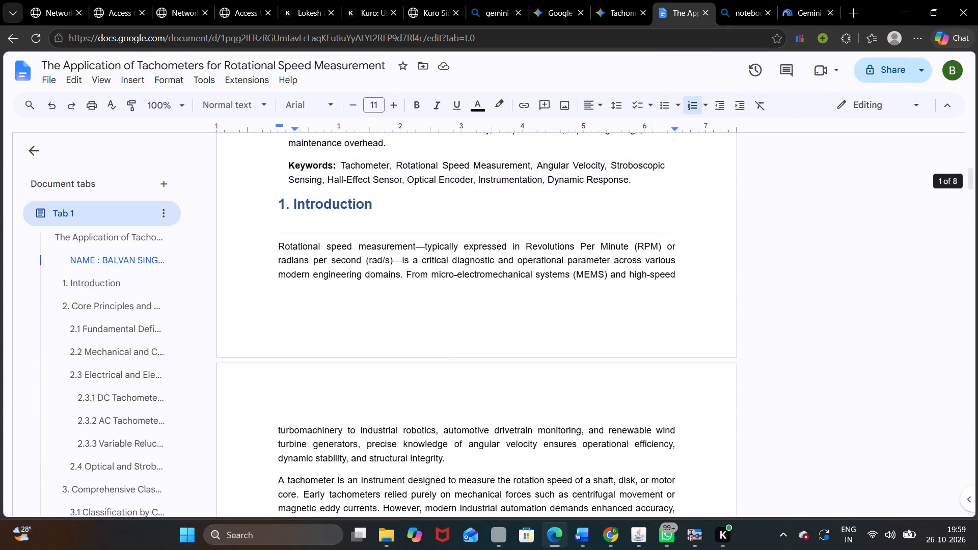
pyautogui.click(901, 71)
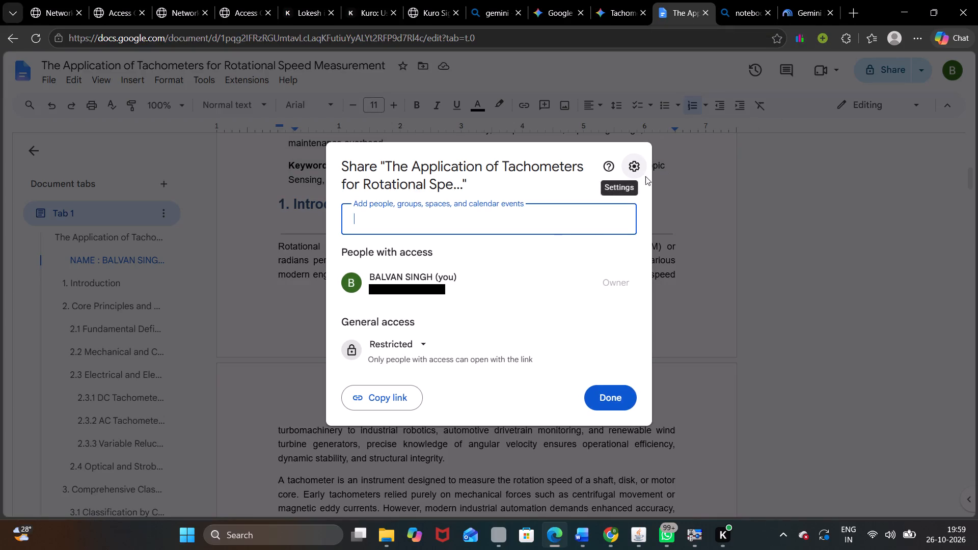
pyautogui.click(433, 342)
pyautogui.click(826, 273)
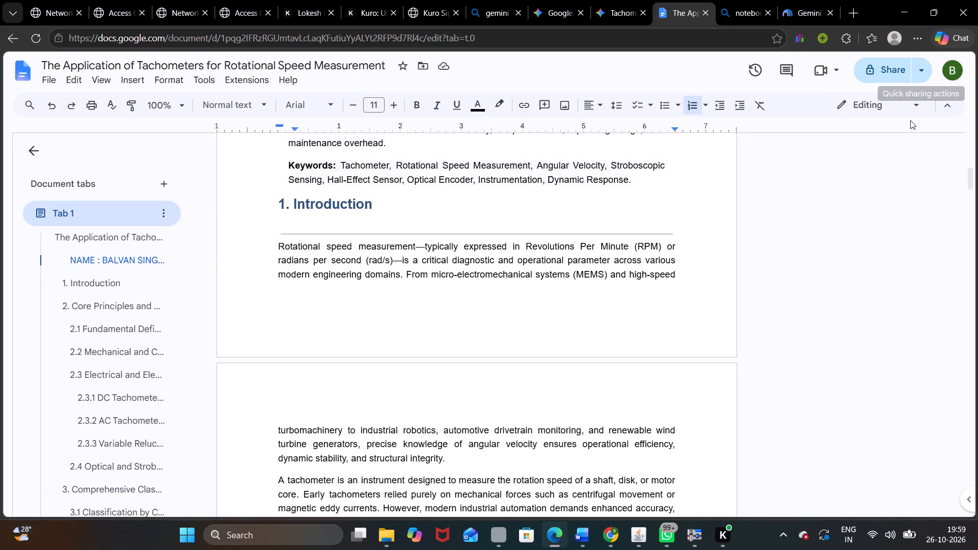
# Look through the whole tachometer paper from the title to the references, examining its sections, tables and length.
pyautogui.scroll(-7, 311, 337)
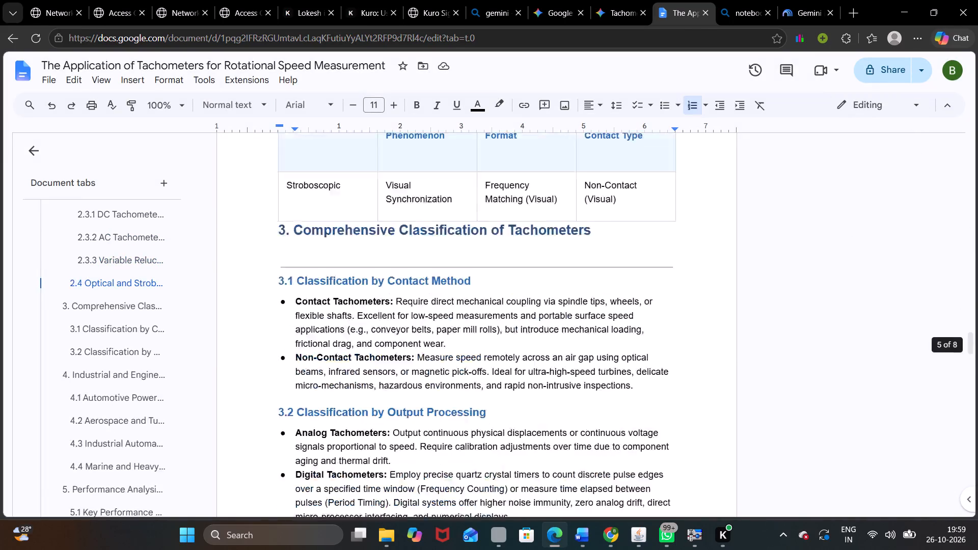
pyautogui.scroll(11, 311, 337)
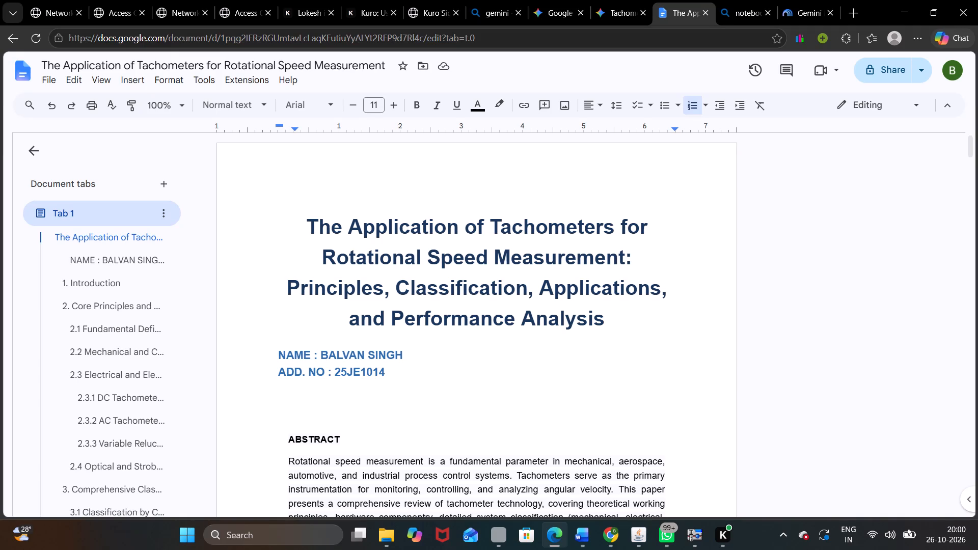
pyautogui.scroll(-17, 453, 437)
pyautogui.scroll(3, 453, 437)
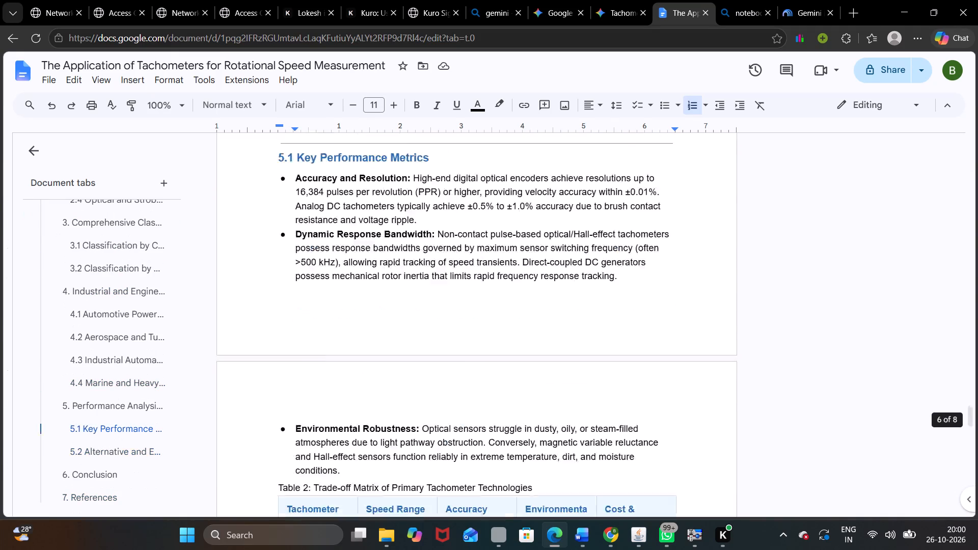
pyautogui.scroll(-2, 453, 437)
pyautogui.scroll(2, 453, 437)
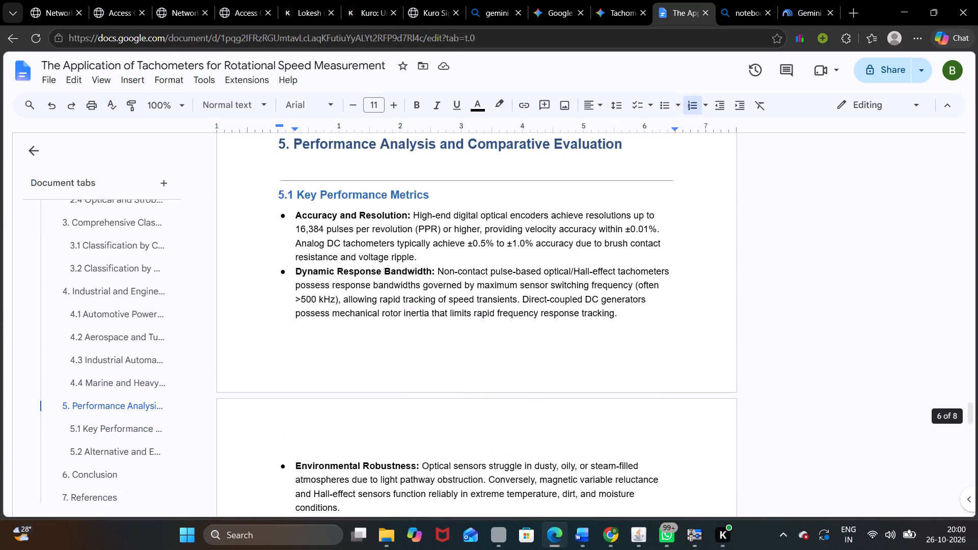
pyautogui.scroll(1, 453, 437)
pyautogui.scroll(-4, 453, 437)
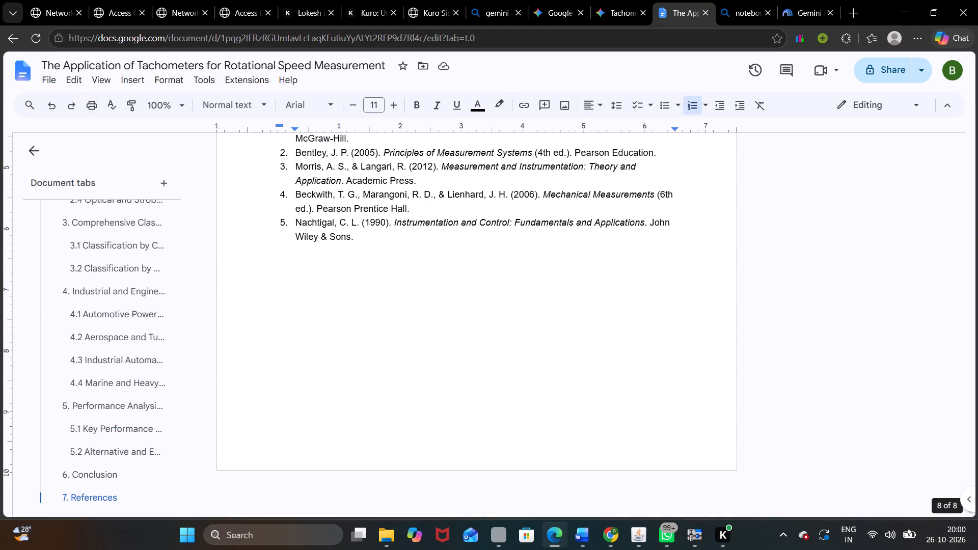
pyautogui.scroll(-1, 453, 437)
pyautogui.scroll(2, 453, 437)
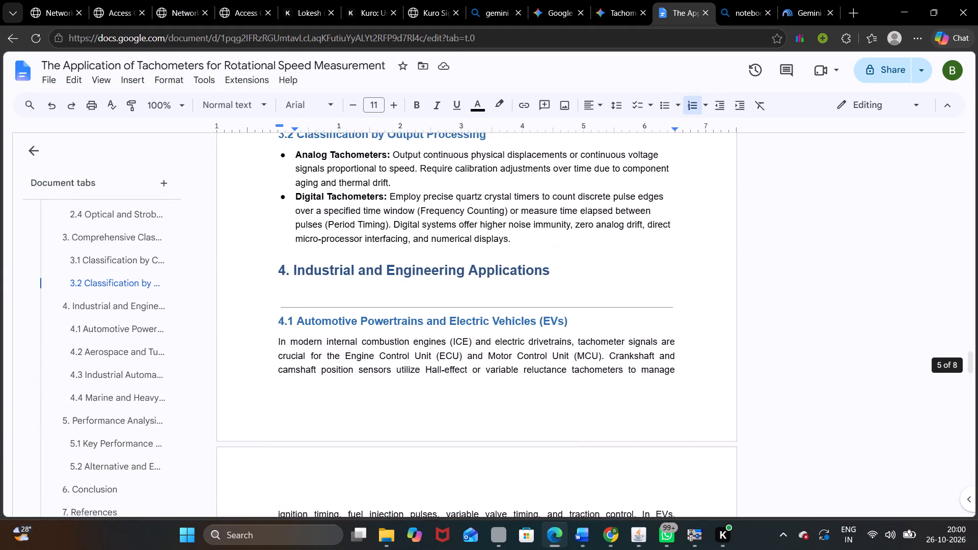
pyautogui.scroll(2, 453, 437)
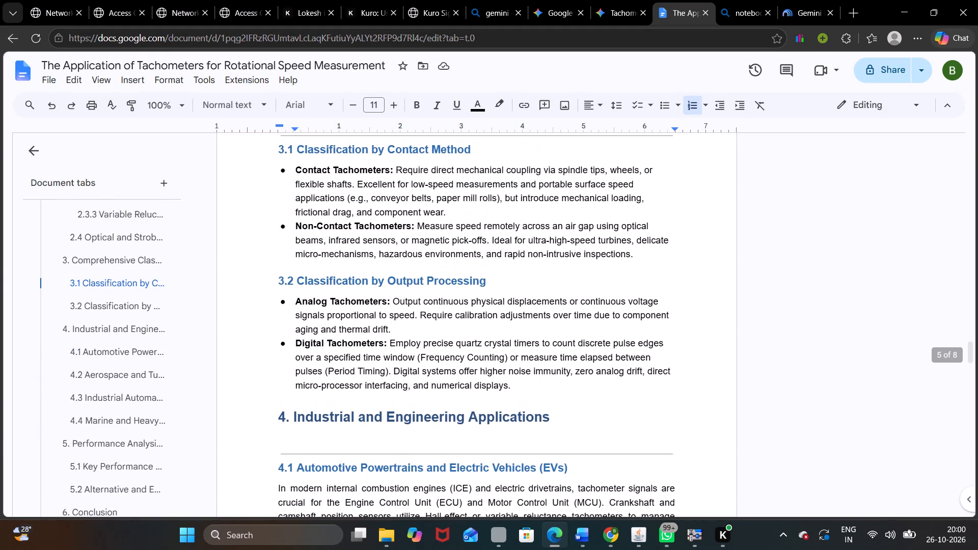
pyautogui.scroll(3, 453, 437)
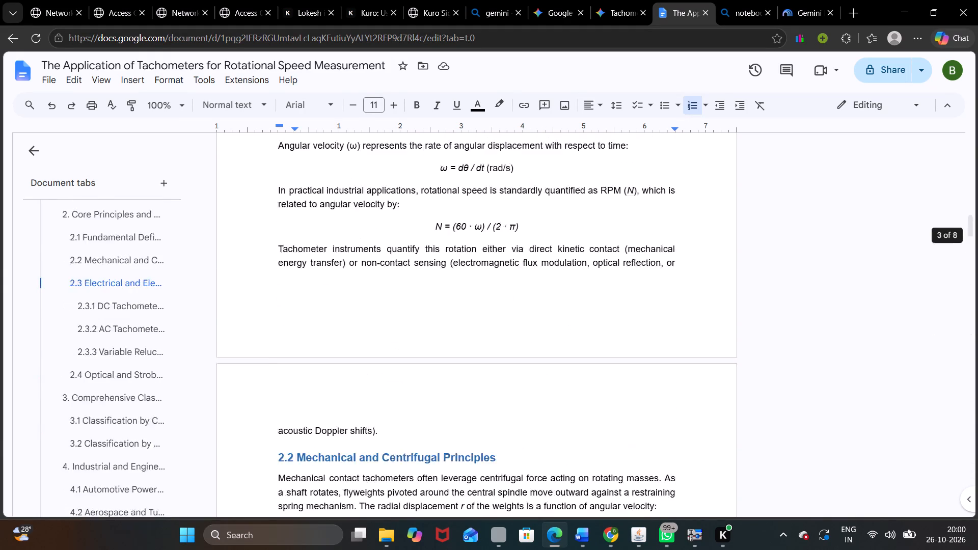
pyautogui.scroll(1, 453, 437)
pyautogui.scroll(-1, 453, 437)
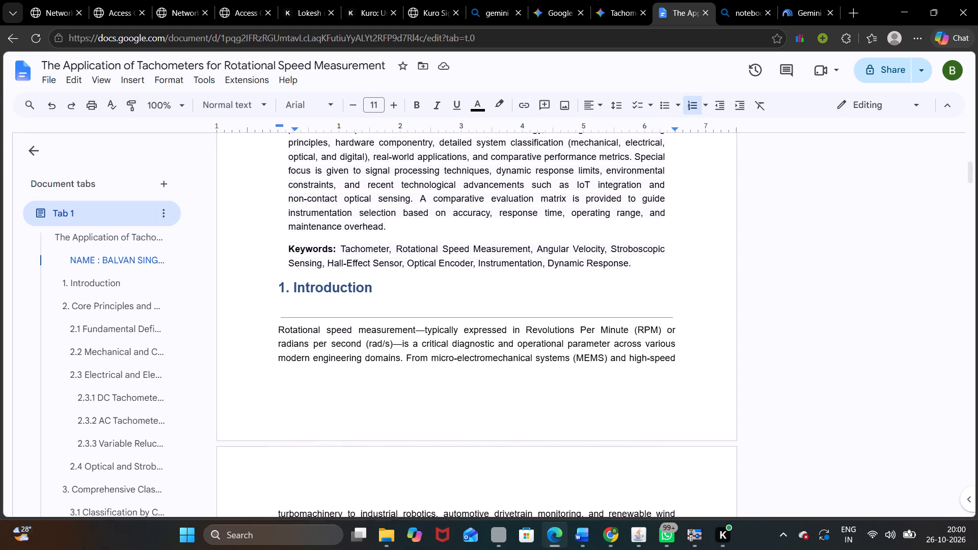
pyautogui.scroll(-1, 453, 437)
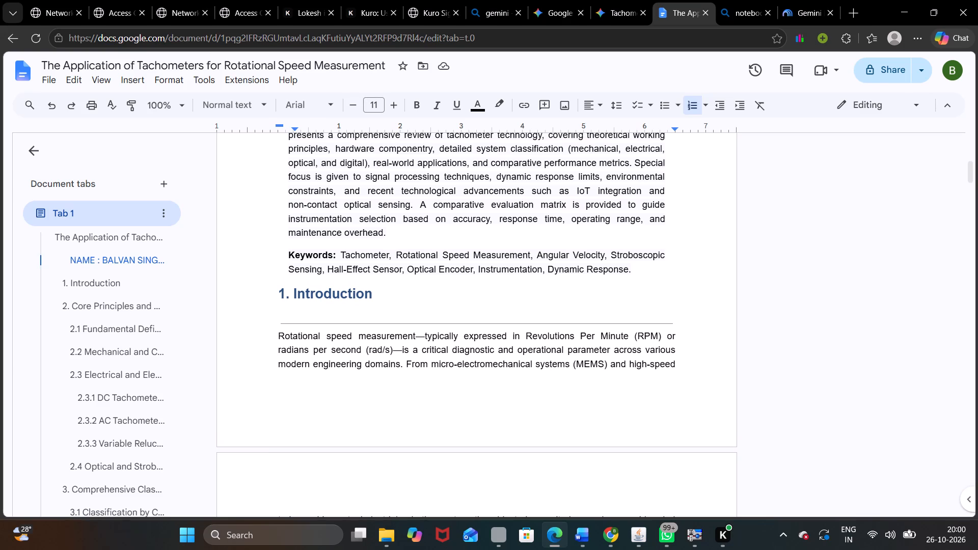
pyautogui.scroll(-1, 516, 364)
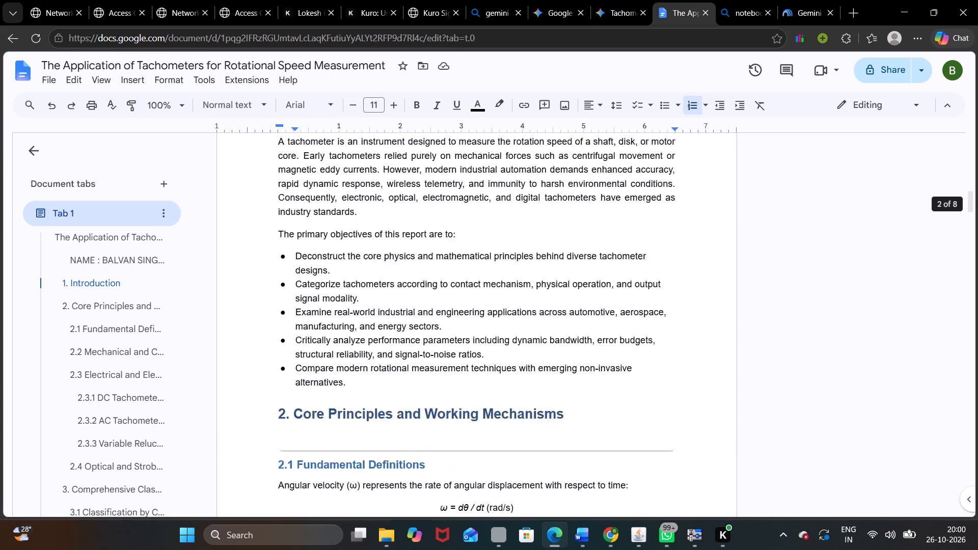
pyautogui.scroll(-3, 516, 364)
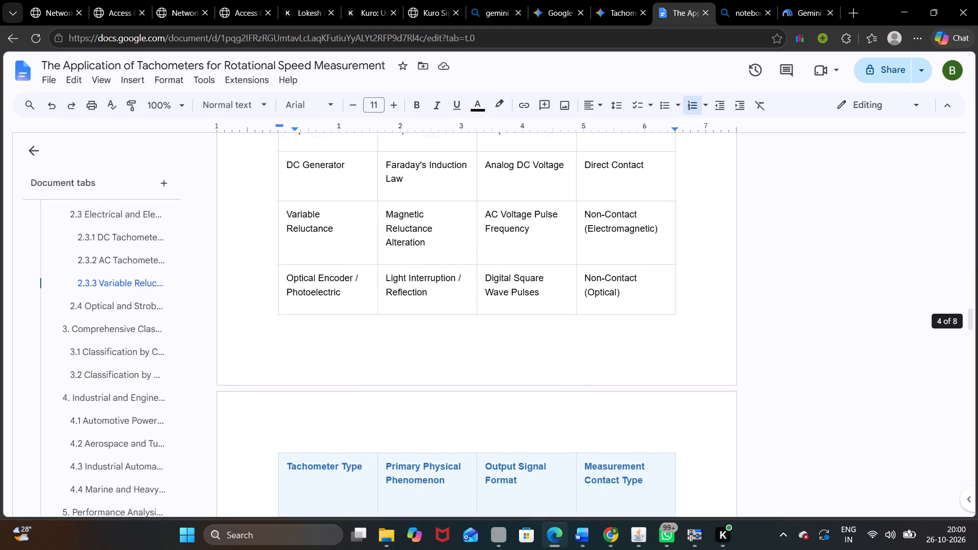
pyautogui.scroll(-2, 516, 364)
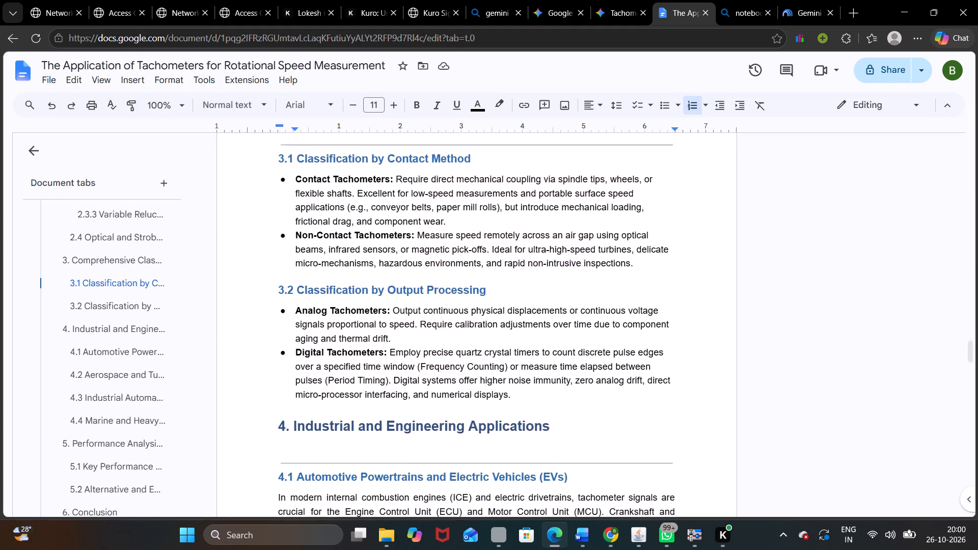
pyautogui.scroll(-3, 516, 364)
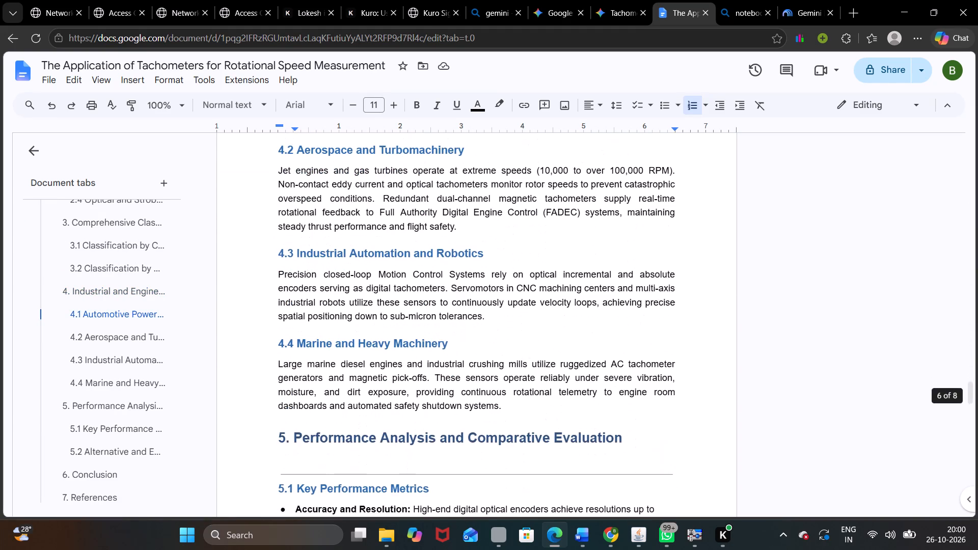
pyautogui.scroll(1, 516, 364)
pyautogui.scroll(-2, 516, 364)
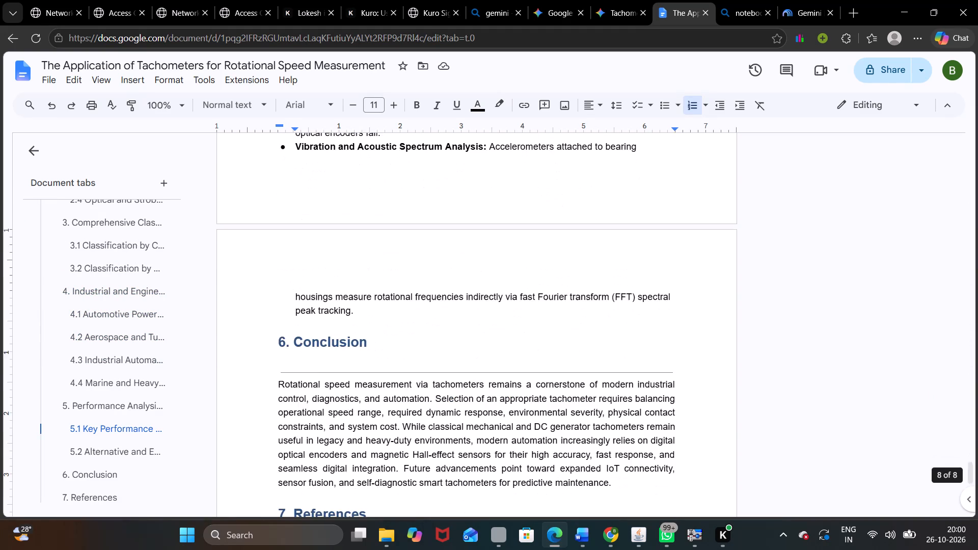
pyautogui.scroll(2, 516, 364)
pyautogui.scroll(-2, 516, 364)
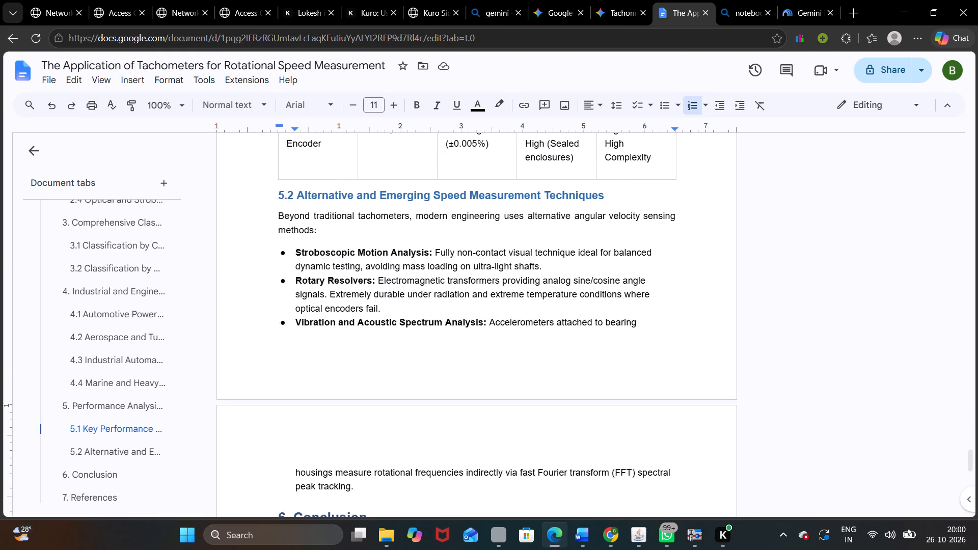
pyautogui.scroll(-3, 516, 364)
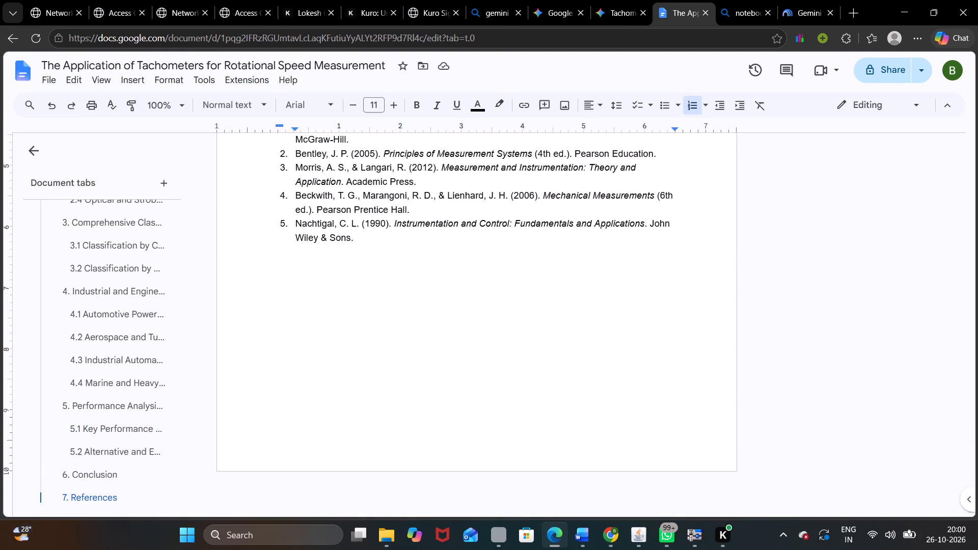
pyautogui.scroll(-1, 516, 364)
pyautogui.scroll(6, 516, 364)
pyautogui.scroll(-2, 516, 364)
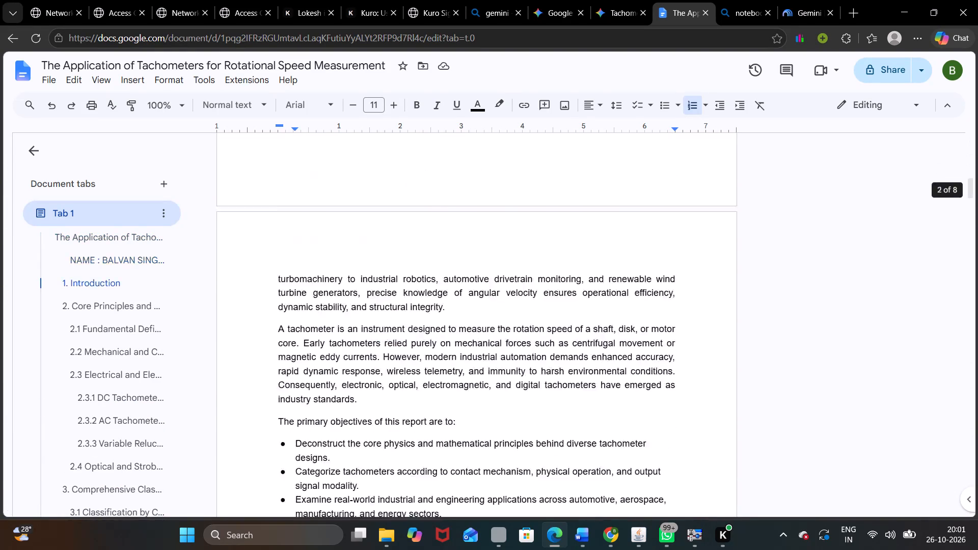
pyautogui.scroll(-7, 516, 364)
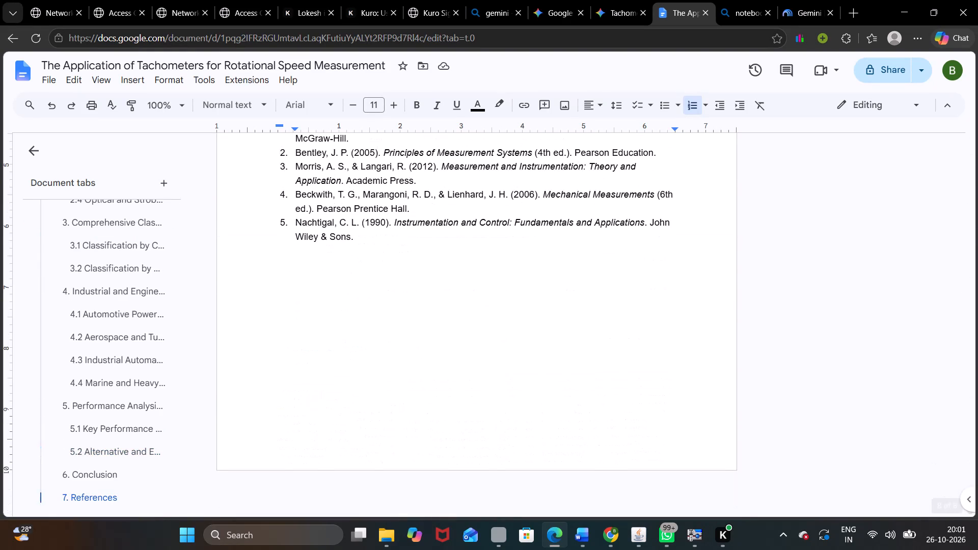
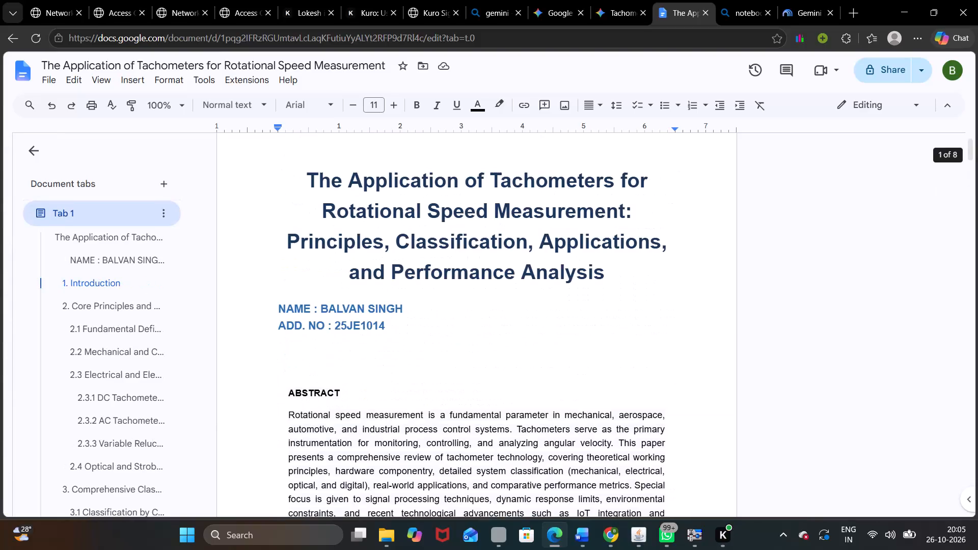
pyautogui.scroll(-1, 622, 389)
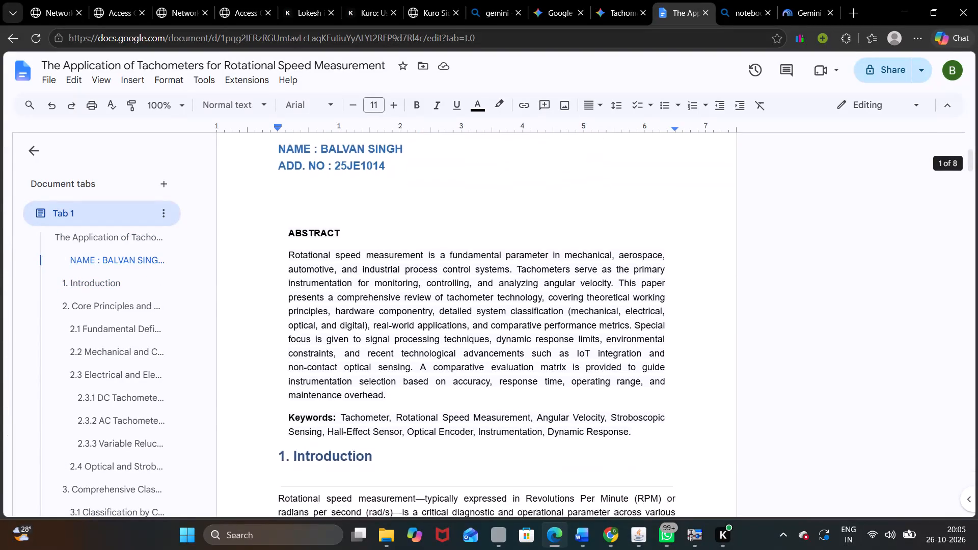
pyautogui.scroll(-1, 622, 389)
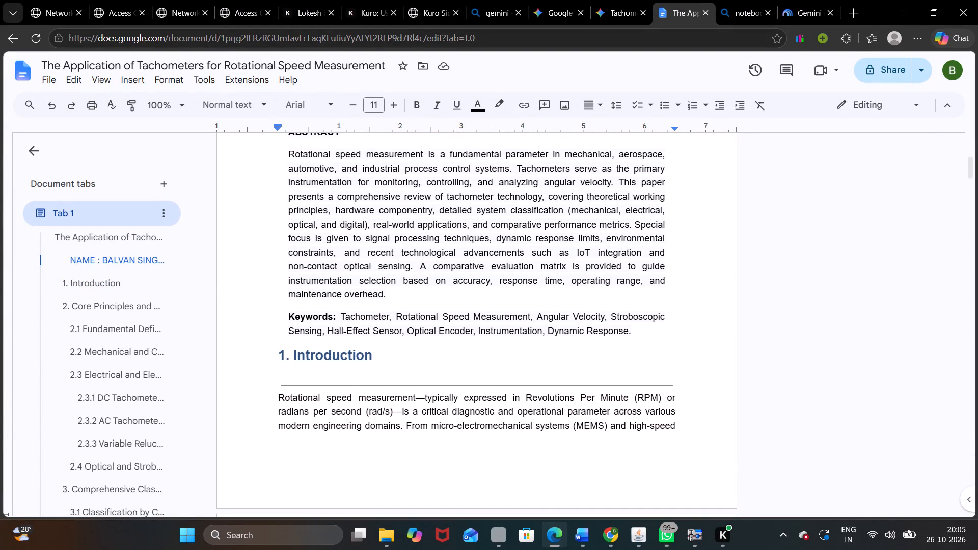
pyautogui.scroll(1, 549, 380)
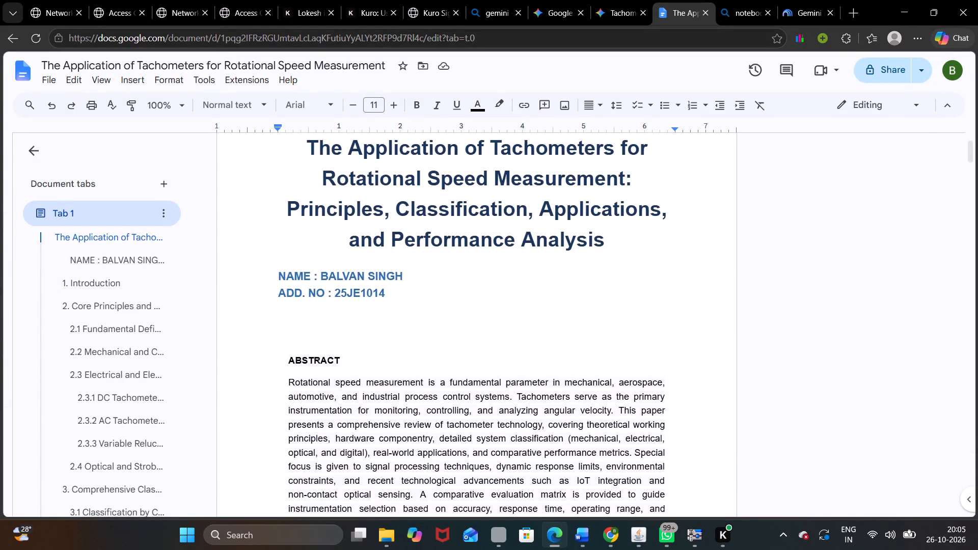
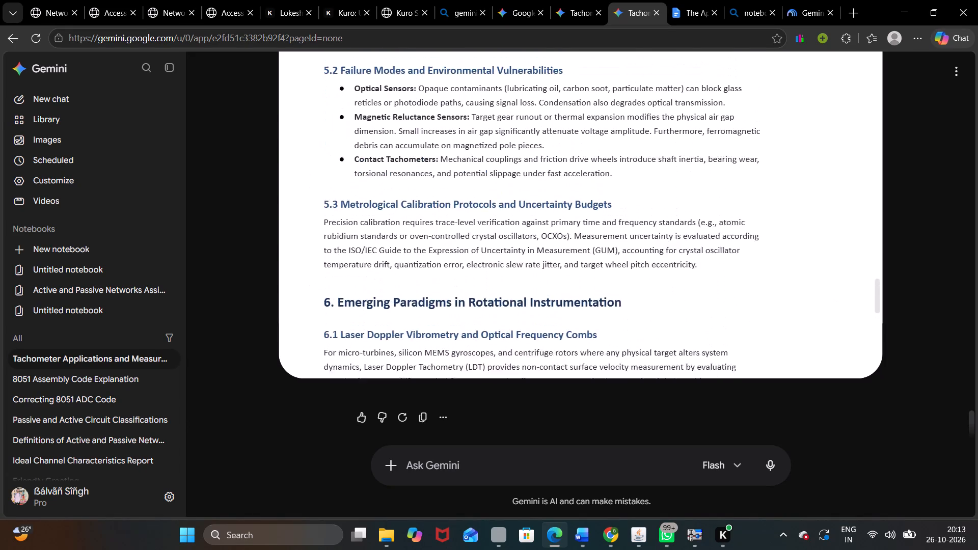
pyautogui.scroll(1, 498, 161)
pyautogui.scroll(-1, 498, 161)
pyautogui.scroll(1, 498, 161)
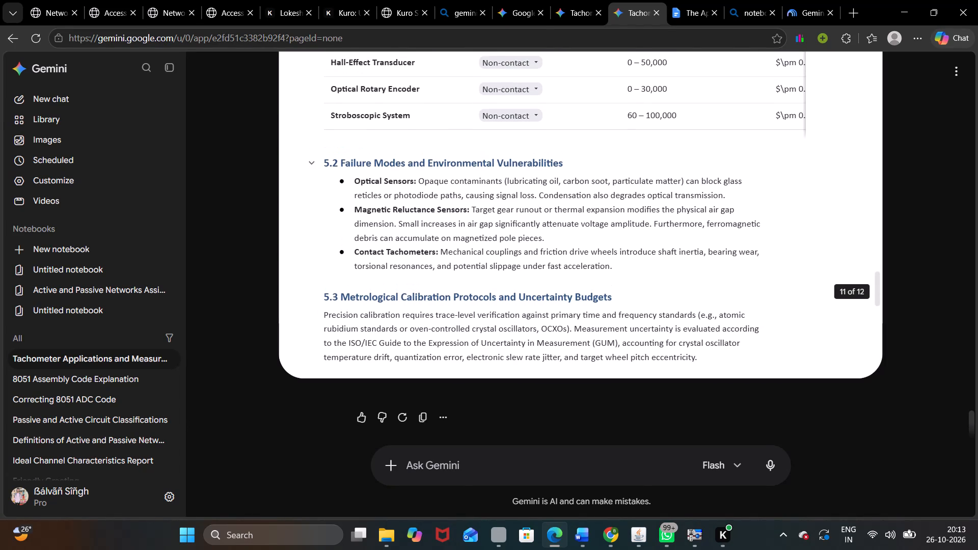
pyautogui.scroll(2, 498, 161)
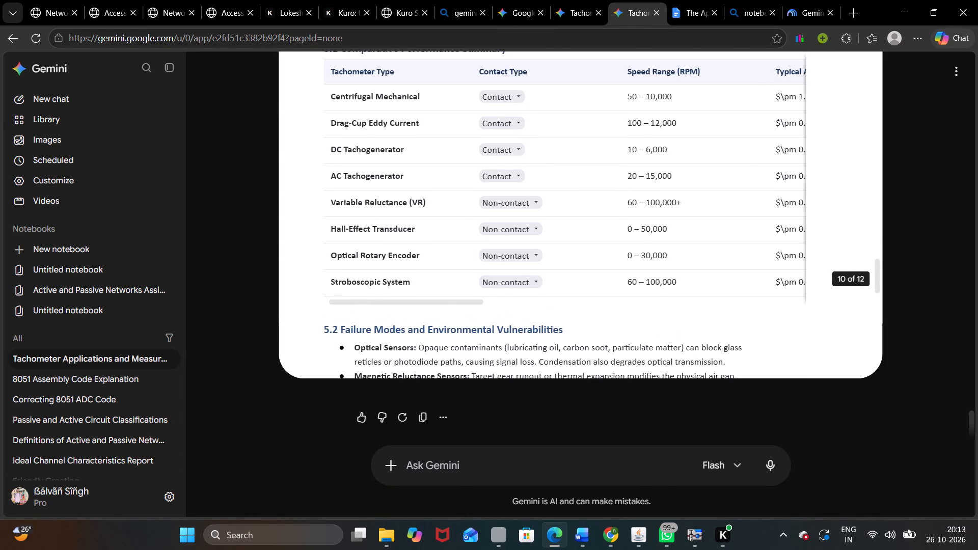
pyautogui.scroll(1, 498, 161)
pyautogui.hscroll(-2, 498, 161)
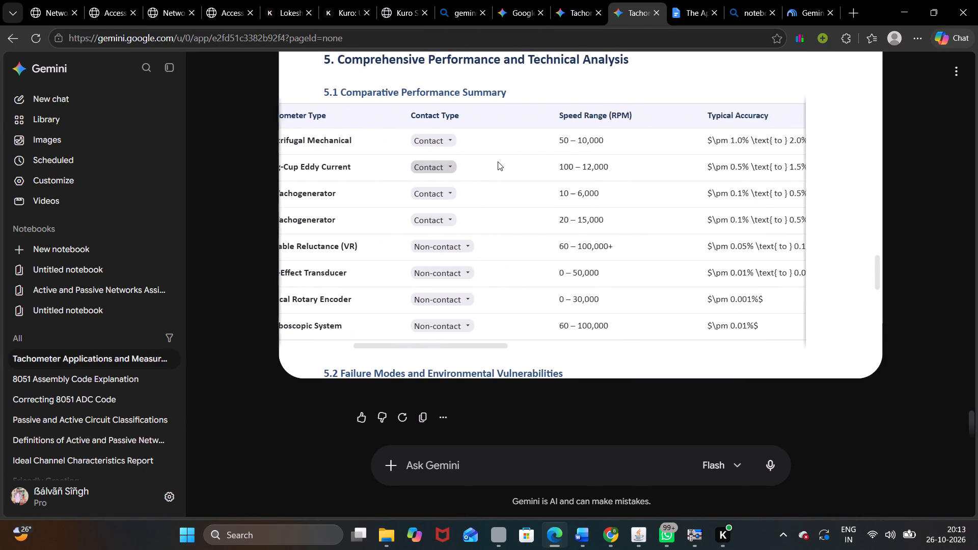
pyautogui.hscroll(-1, 498, 161)
pyautogui.hscroll(2, 498, 161)
pyautogui.scroll(-4, 498, 161)
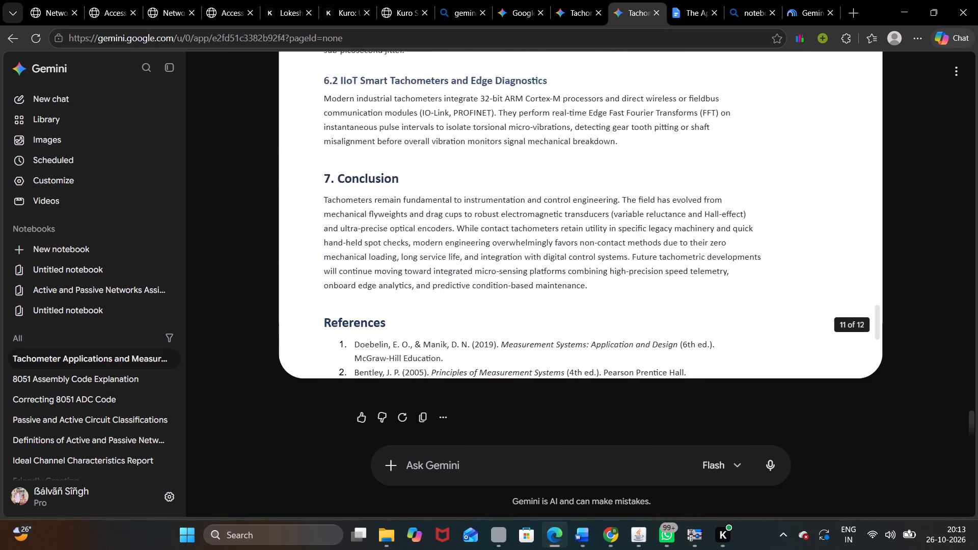
pyautogui.scroll(-2, 498, 161)
pyautogui.scroll(8, 498, 161)
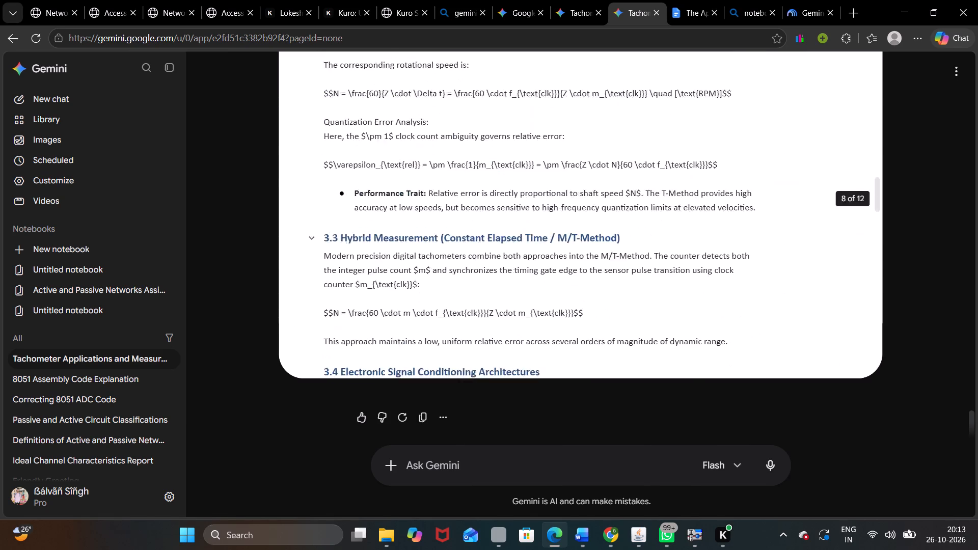
# Read the embedded document's title, abstract, keywords and introduction from the start.
pyautogui.scroll(5, 498, 161)
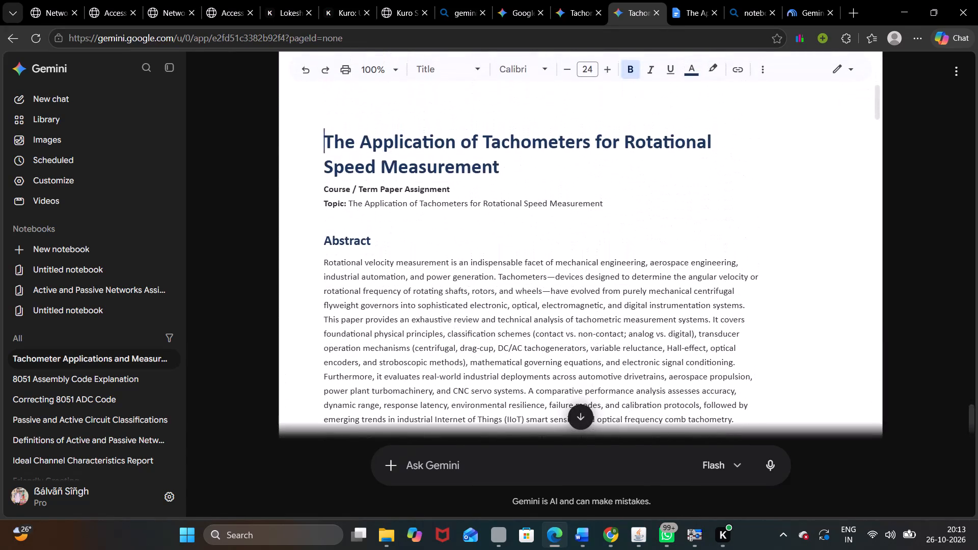
pyautogui.scroll(-1, 564, 259)
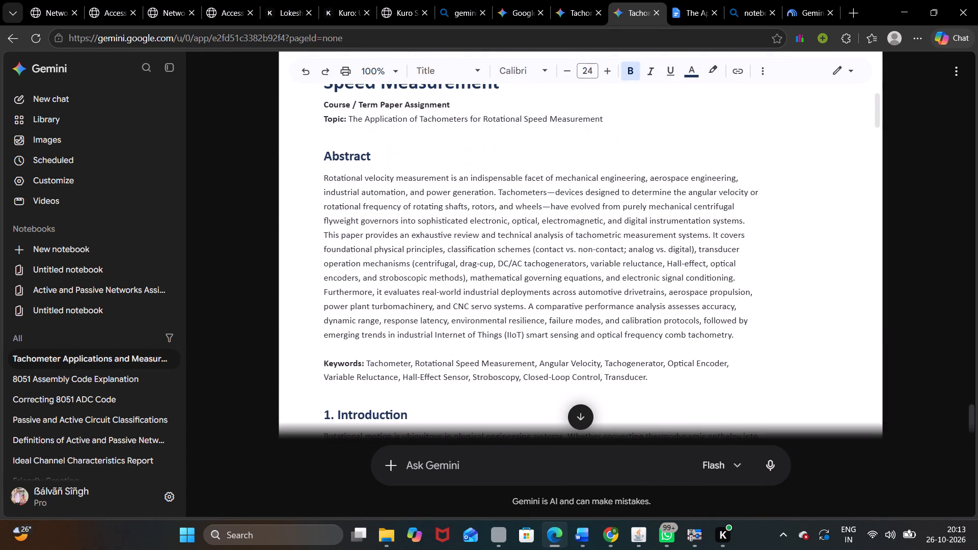
pyautogui.scroll(-1, 564, 259)
pyautogui.scroll(-2, 777, 340)
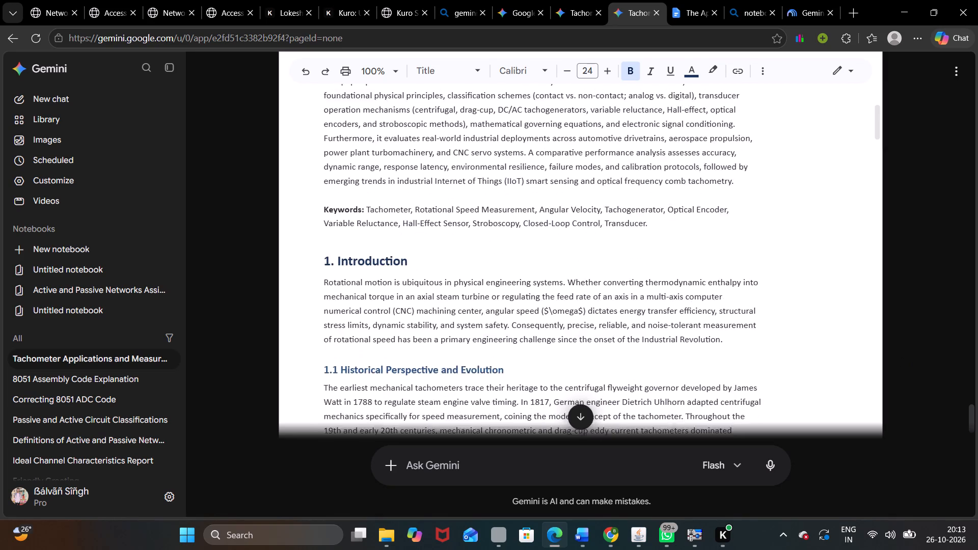
# Skim the rest of the embedded tachometer document through the references and back up to the industrial applications section.
pyautogui.scroll(-11, 777, 340)
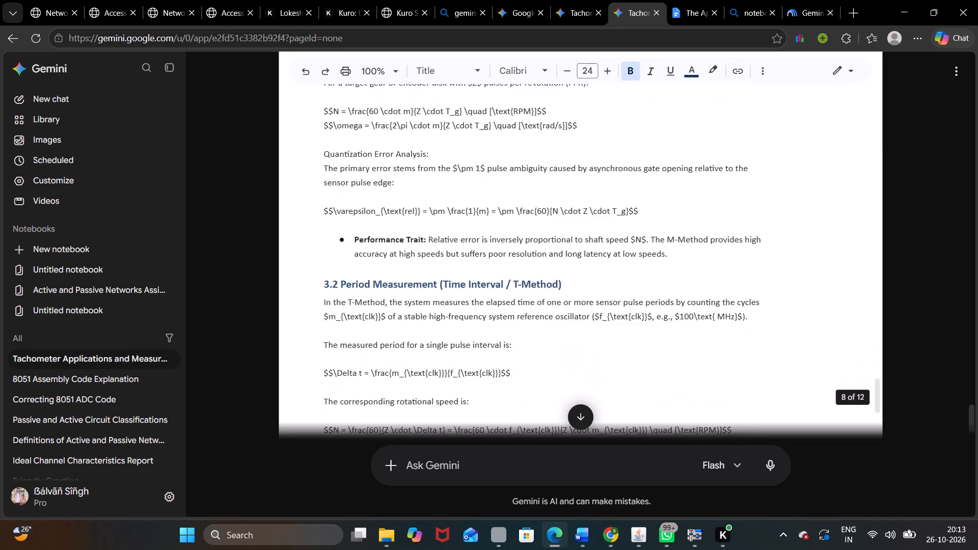
pyautogui.scroll(-9, 777, 340)
pyautogui.scroll(2, 754, 229)
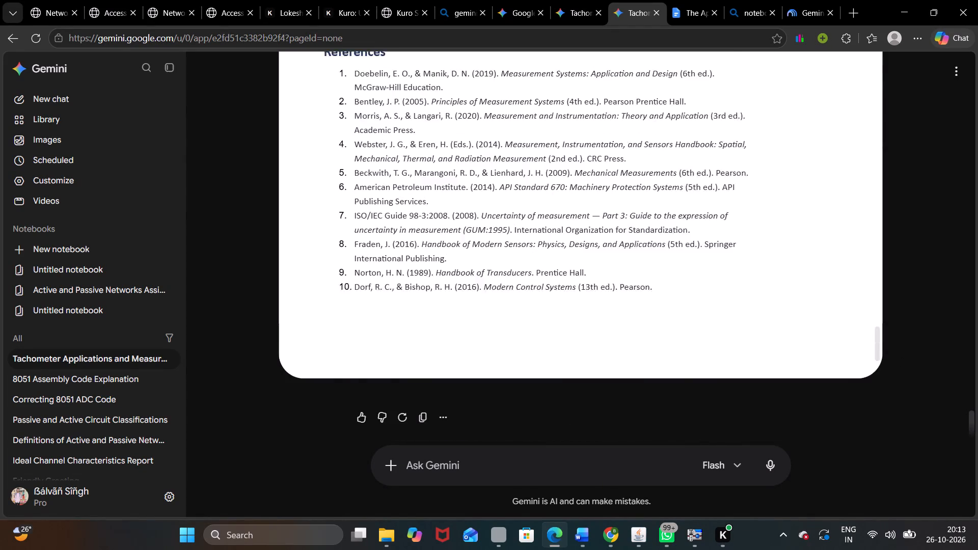
pyautogui.scroll(2, 754, 229)
pyautogui.scroll(3, 867, 371)
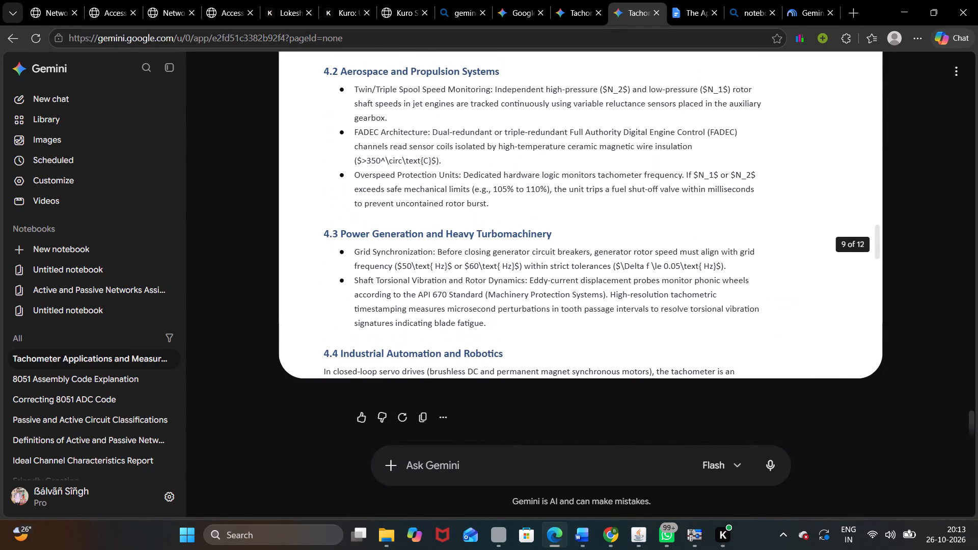
pyautogui.scroll(2, 926, 269)
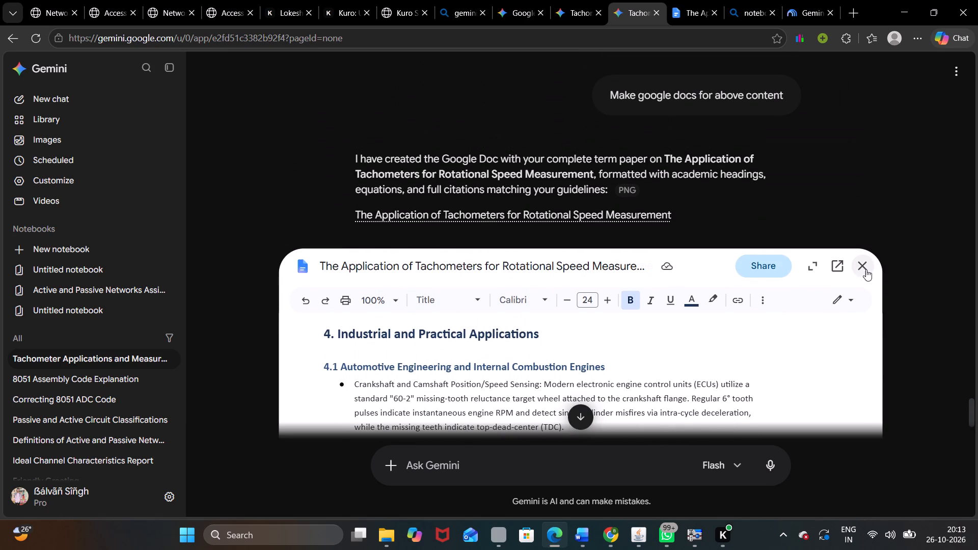
# Open the embedded tachometer term paper as a full document in Google Docs.
pyautogui.click(839, 266)
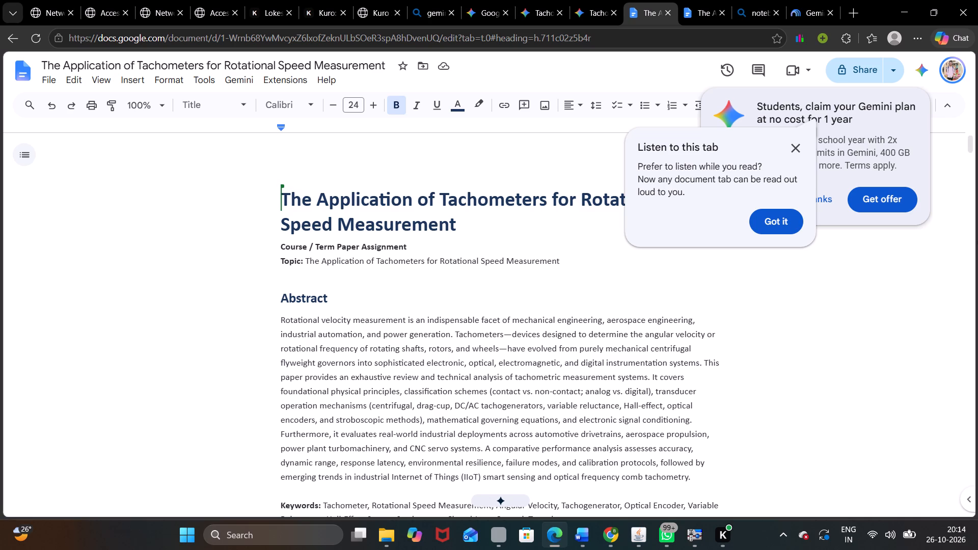
# Skim the full document from the title to the end of the references and back, checking its sections and page count.
pyautogui.scroll(-9, 652, 319)
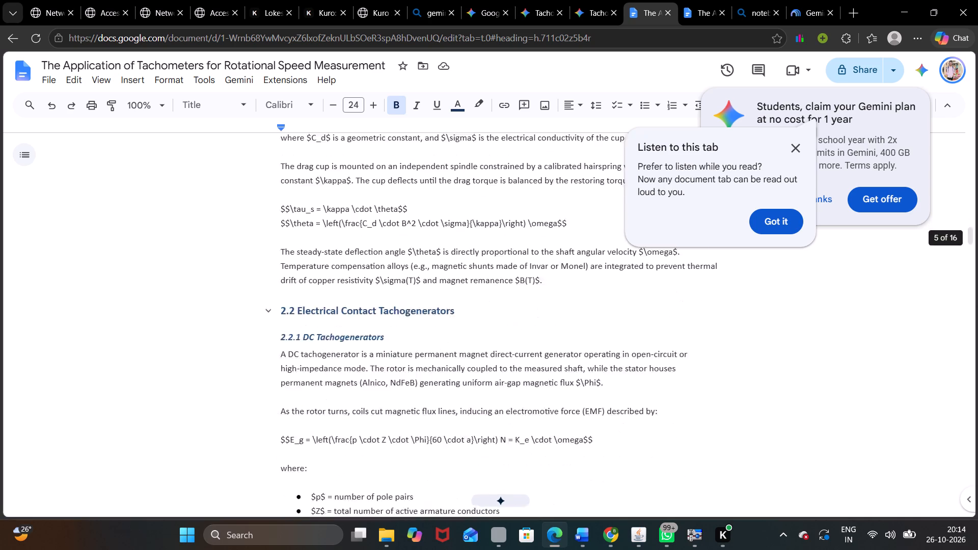
pyautogui.scroll(-14, 652, 319)
pyautogui.scroll(2, 652, 319)
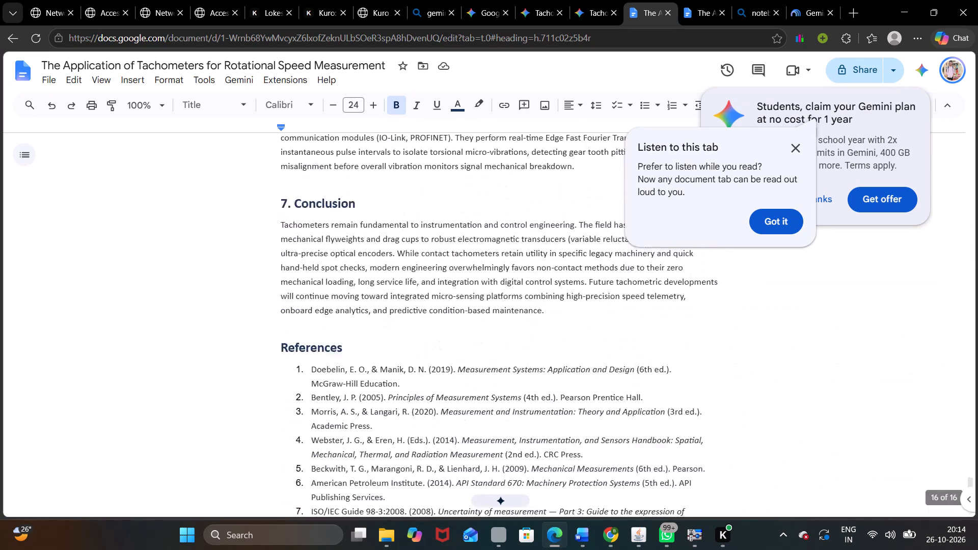
pyautogui.scroll(2, 652, 319)
pyautogui.scroll(-6, 652, 319)
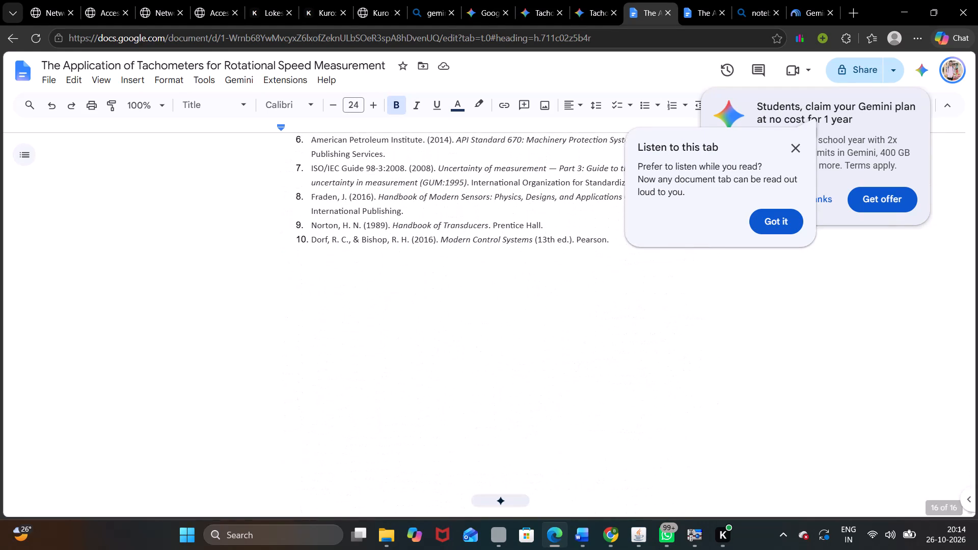
pyautogui.scroll(7, 652, 319)
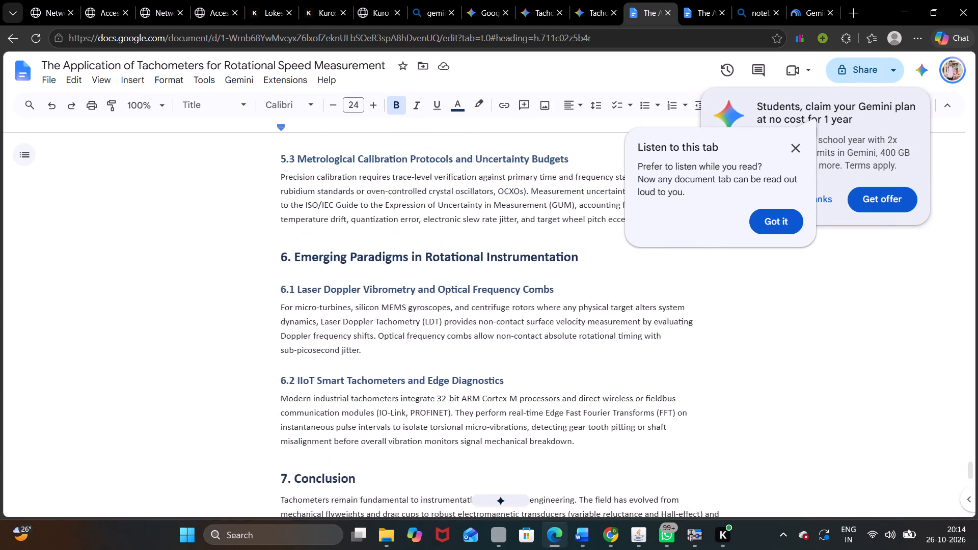
pyautogui.scroll(7, 652, 319)
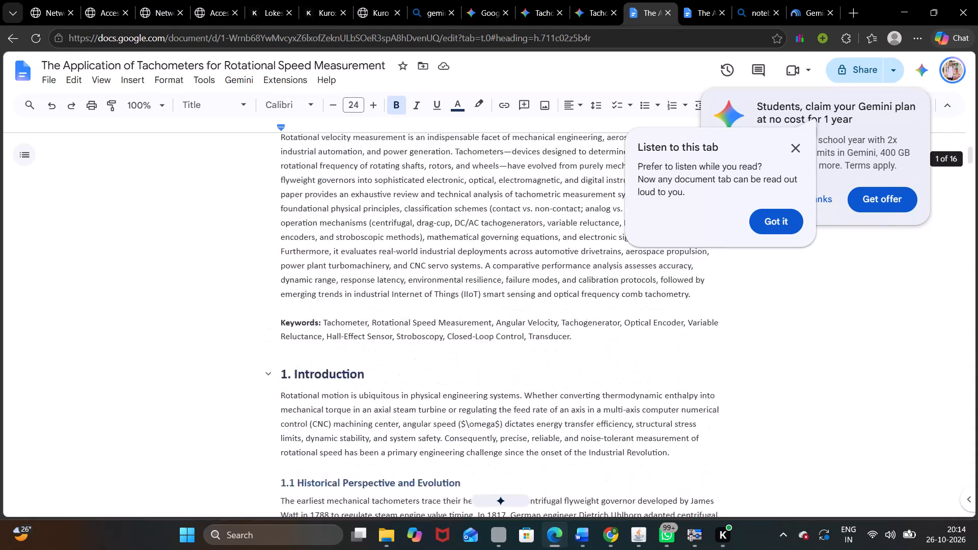
pyautogui.scroll(2, 652, 319)
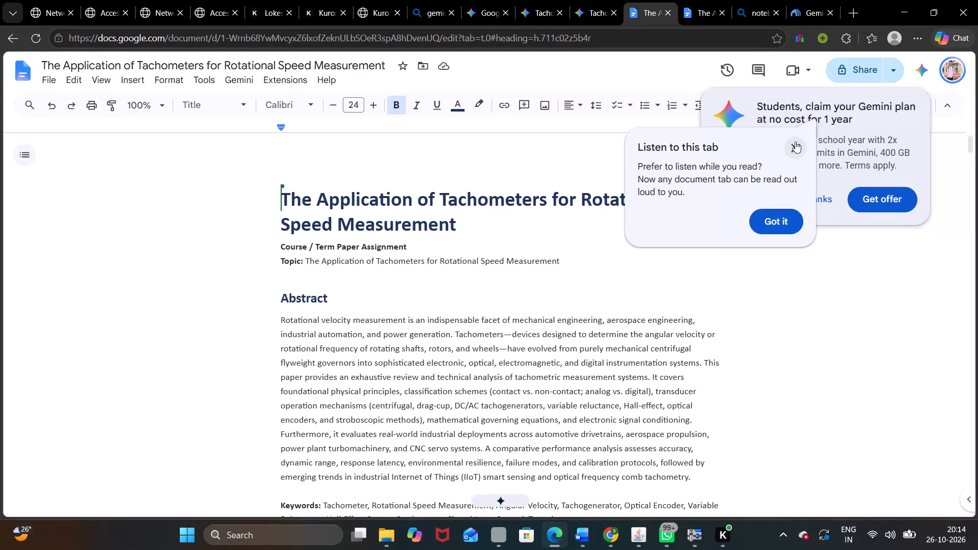
# Dismiss the "Listen to this tab" notice covering the document.
pyautogui.click(795, 142)
pyautogui.click(813, 310)
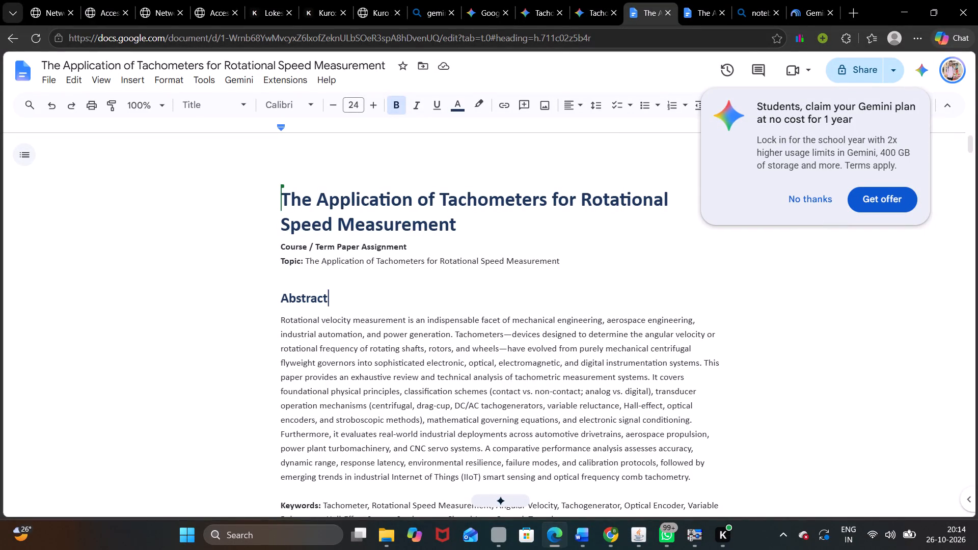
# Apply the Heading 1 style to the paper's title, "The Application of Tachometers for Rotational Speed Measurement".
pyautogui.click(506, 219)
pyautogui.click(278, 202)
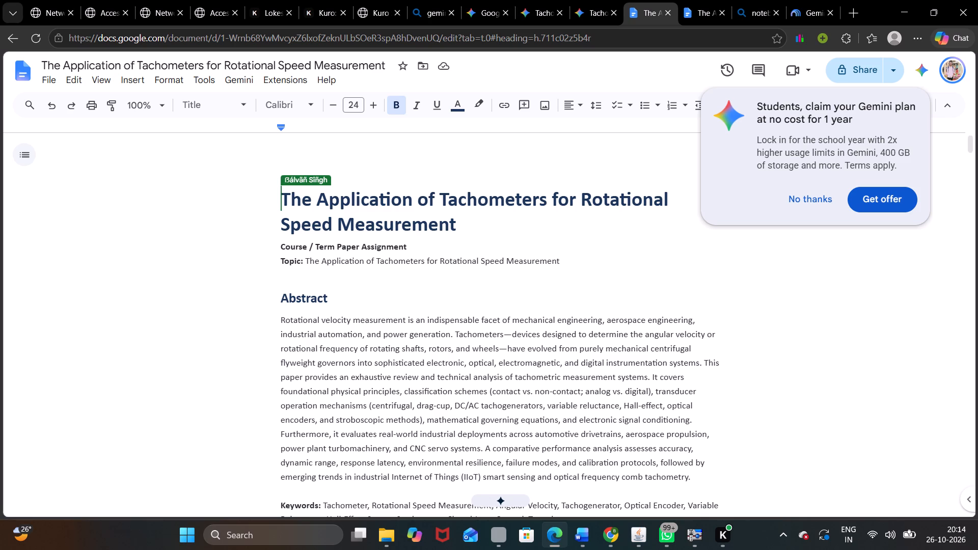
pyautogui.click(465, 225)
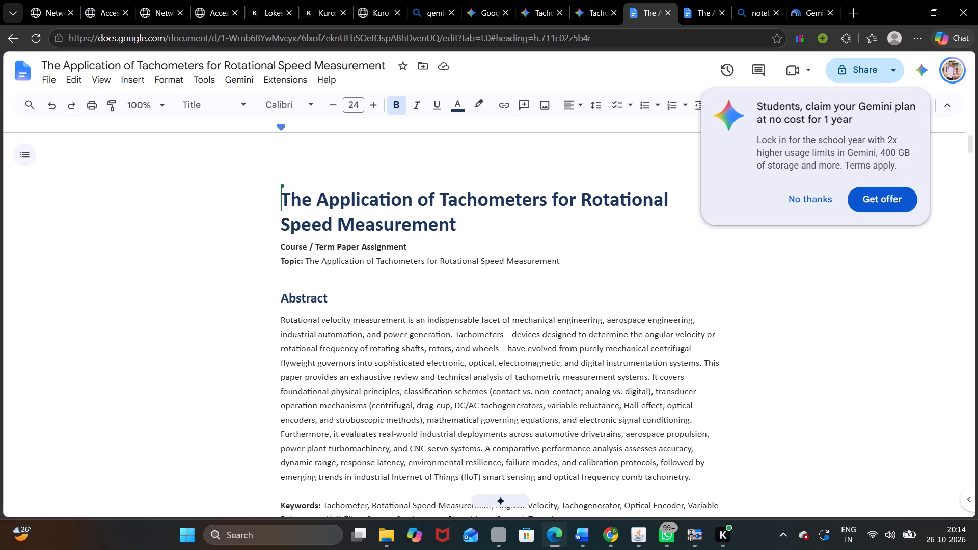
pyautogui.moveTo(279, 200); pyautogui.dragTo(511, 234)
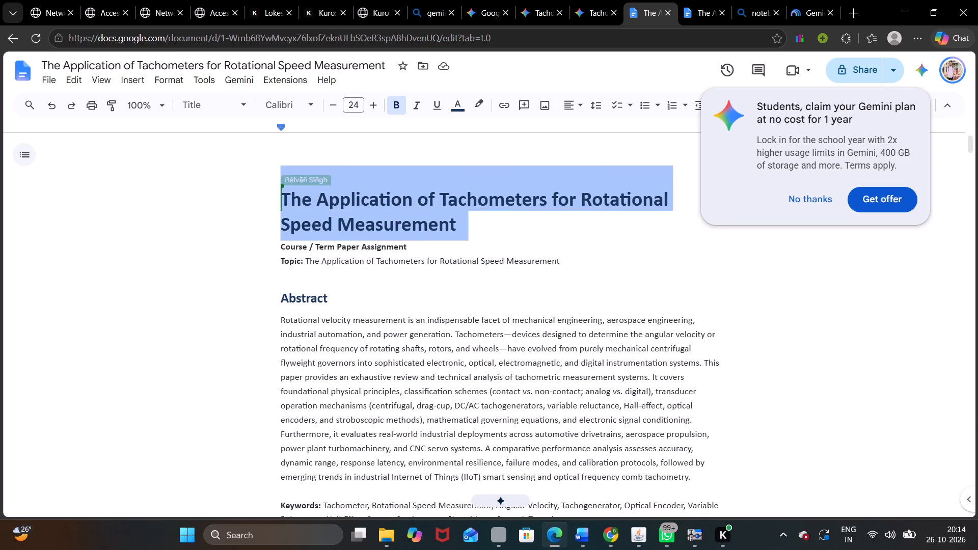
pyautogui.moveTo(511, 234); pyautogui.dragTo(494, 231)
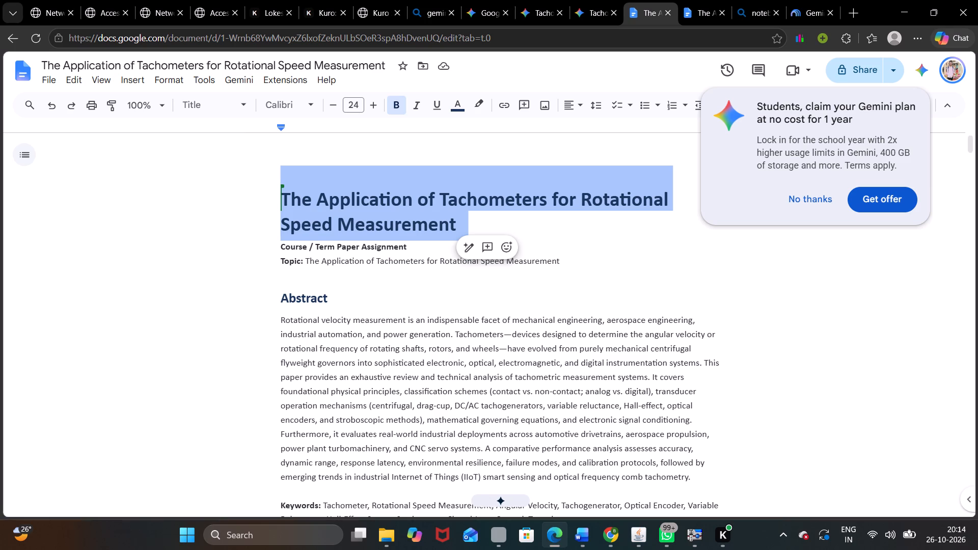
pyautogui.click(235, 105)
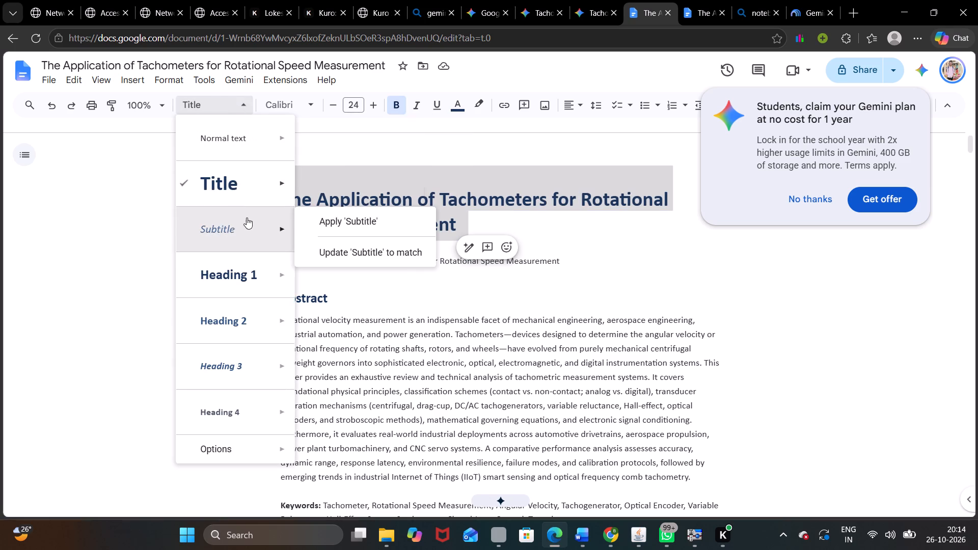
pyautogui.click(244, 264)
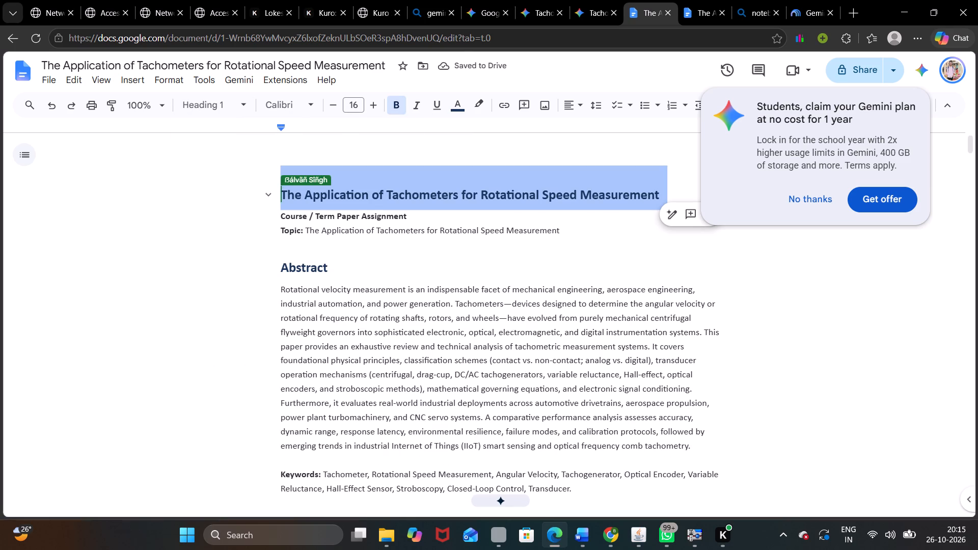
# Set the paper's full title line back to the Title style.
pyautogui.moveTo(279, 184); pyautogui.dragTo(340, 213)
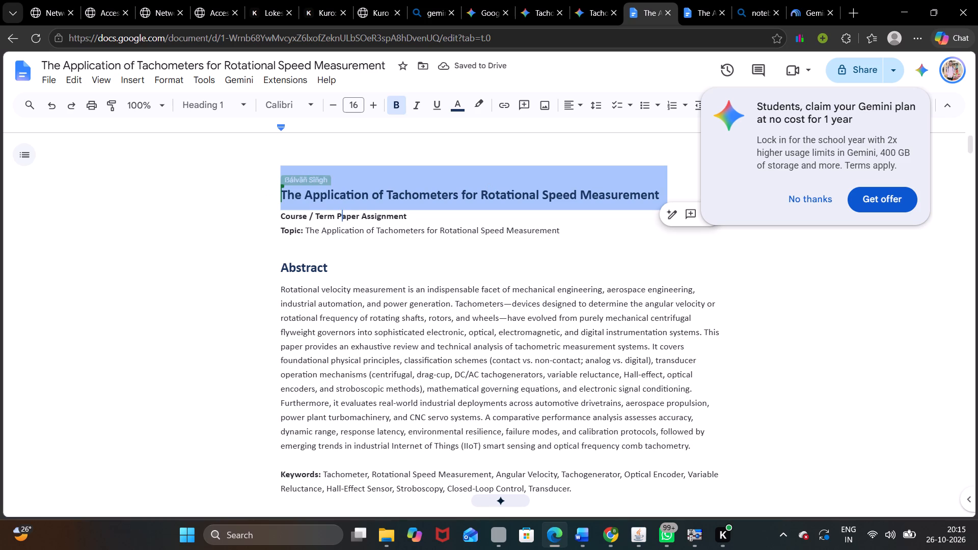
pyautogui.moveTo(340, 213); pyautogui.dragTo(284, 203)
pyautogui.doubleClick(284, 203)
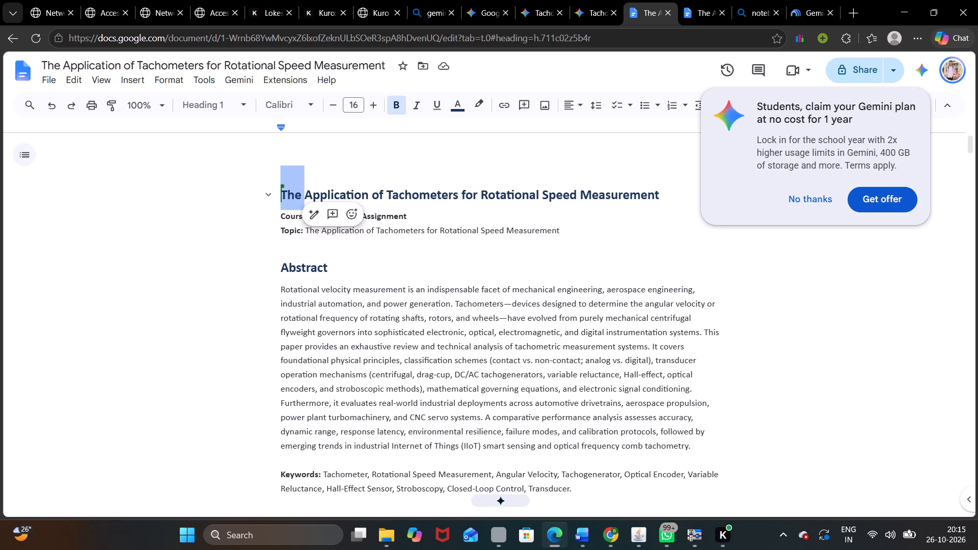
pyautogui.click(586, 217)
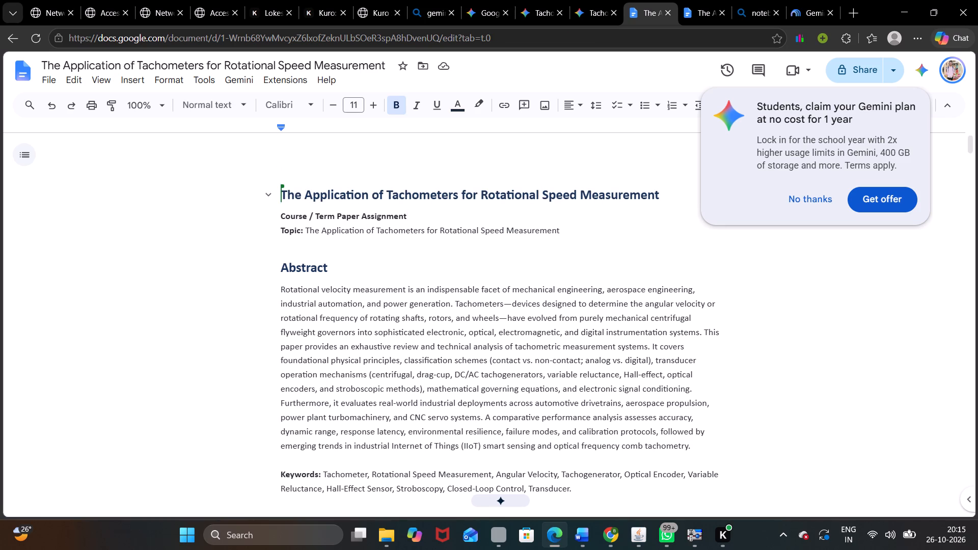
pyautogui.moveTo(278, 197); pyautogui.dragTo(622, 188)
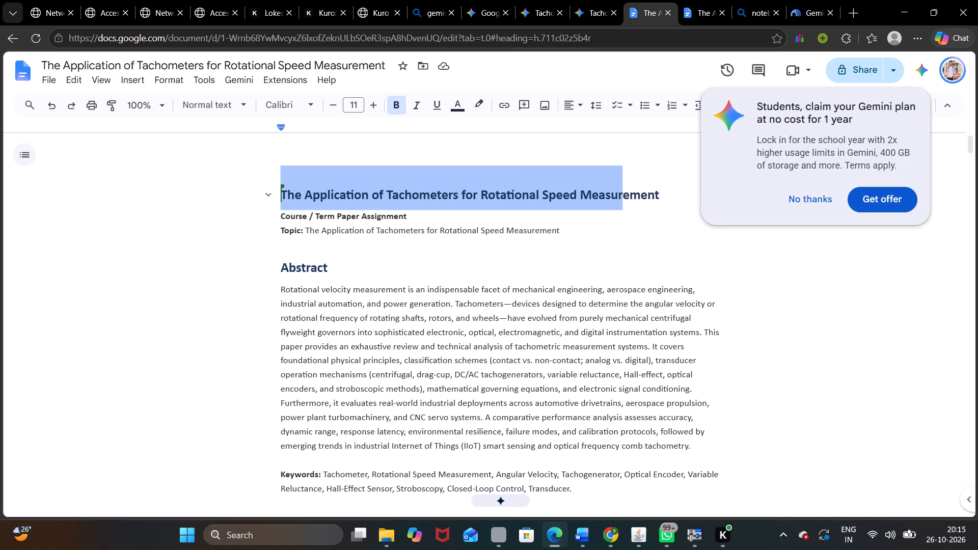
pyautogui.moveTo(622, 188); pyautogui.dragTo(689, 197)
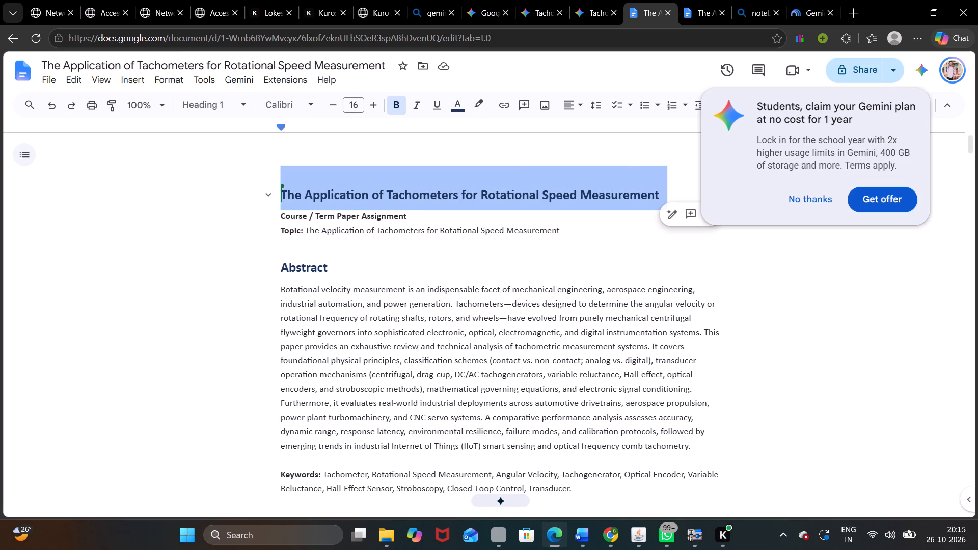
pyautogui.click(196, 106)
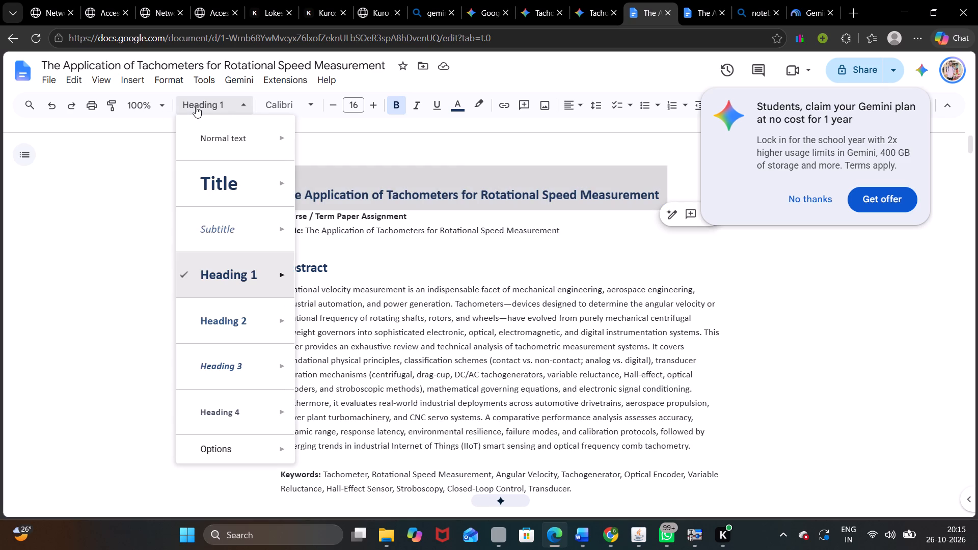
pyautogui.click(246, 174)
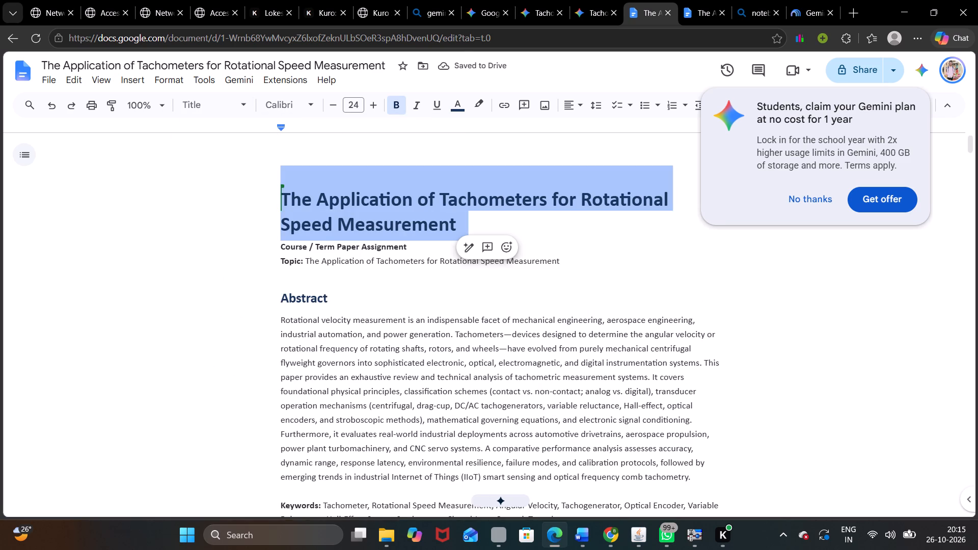
# Apply the Subtitle style to the "Course / Term Paper Assignment" line below the title.
pyautogui.moveTo(277, 249); pyautogui.dragTo(283, 254)
pyautogui.moveTo(283, 254); pyautogui.dragTo(401, 254)
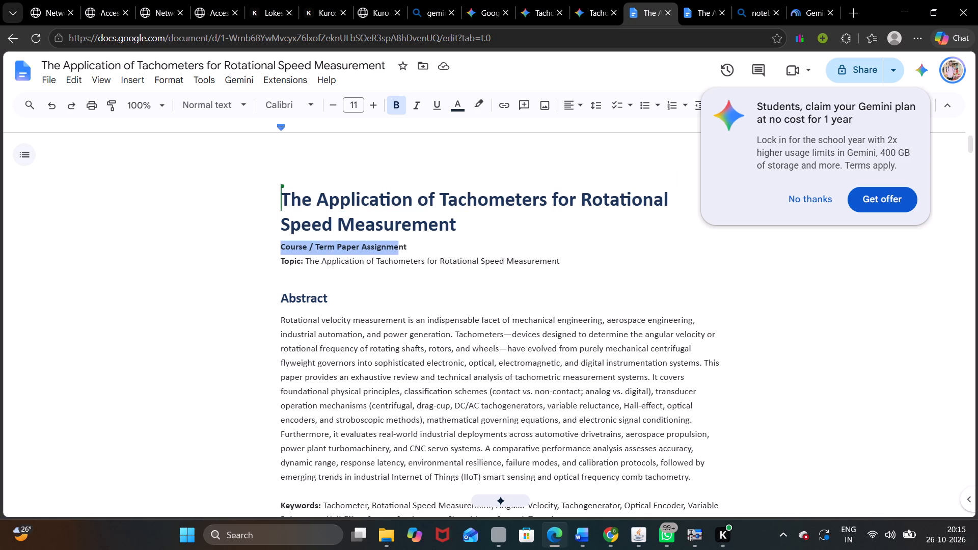
pyautogui.moveTo(401, 254); pyautogui.dragTo(420, 250)
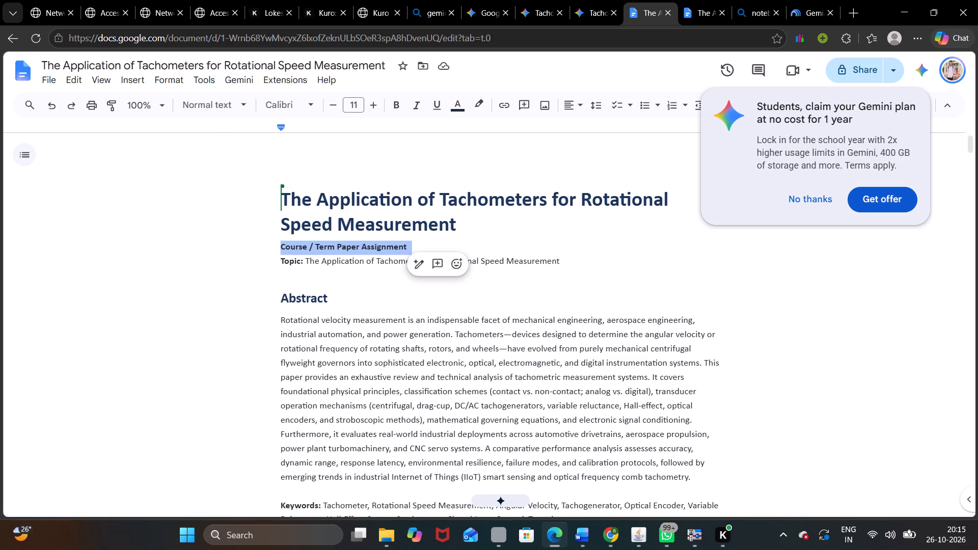
pyautogui.click(225, 111)
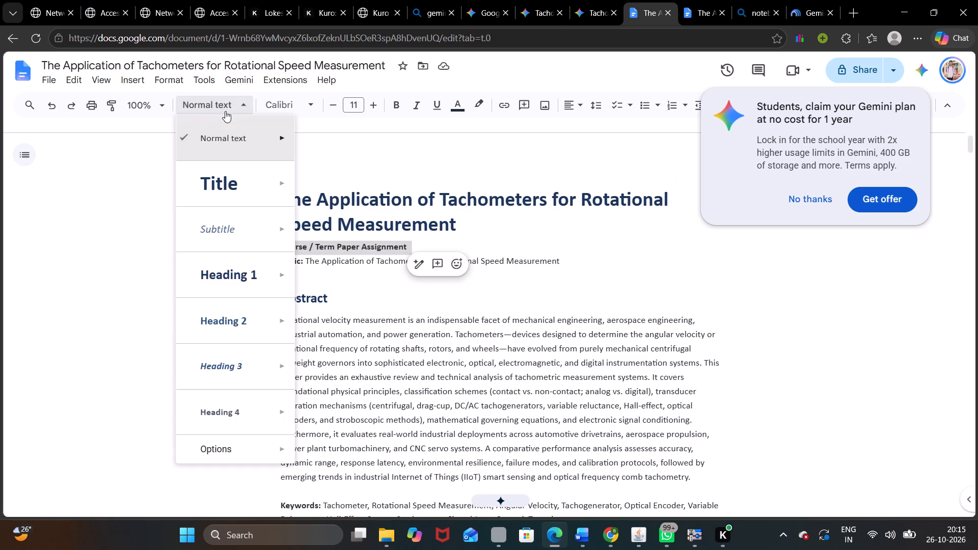
pyautogui.click(235, 231)
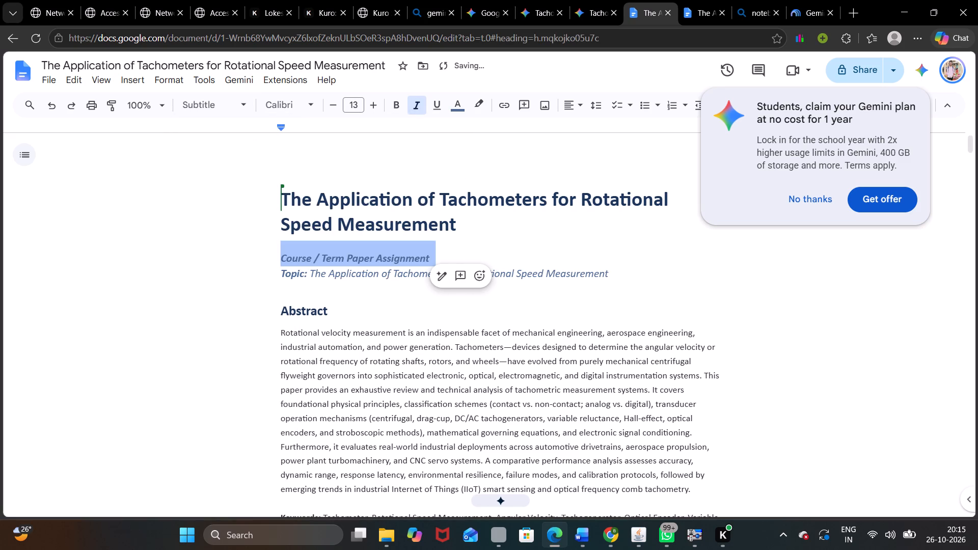
pyautogui.click(504, 249)
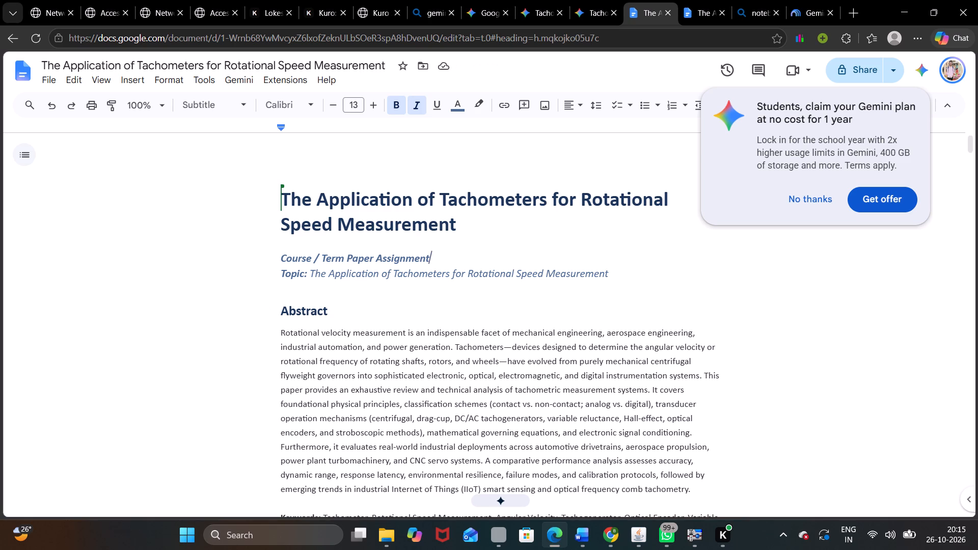
# Apply the Heading 1 style to the subtitle block with the "Course / Term Paper Assignment" and "Topic:" lines.
pyautogui.moveTo(280, 272); pyautogui.dragTo(519, 249)
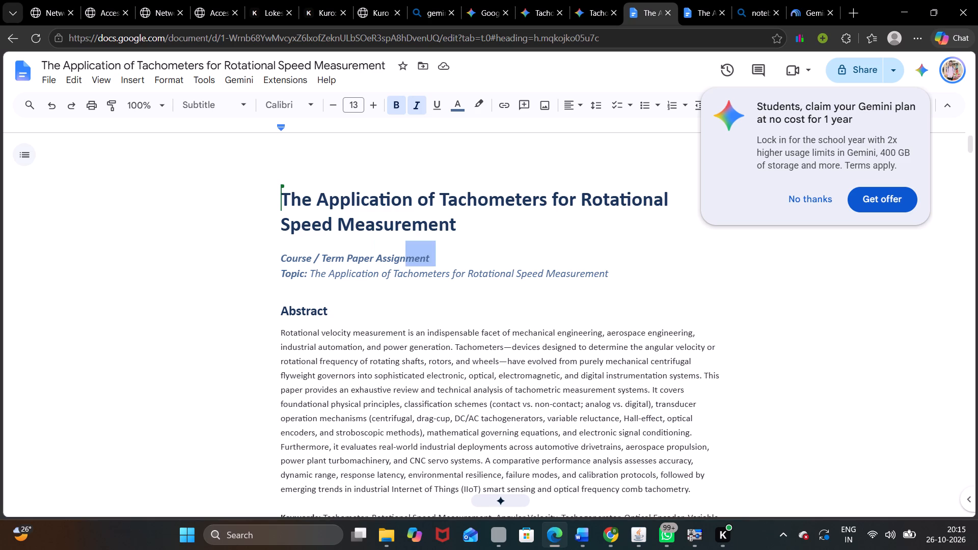
pyautogui.moveTo(519, 249); pyautogui.dragTo(563, 265)
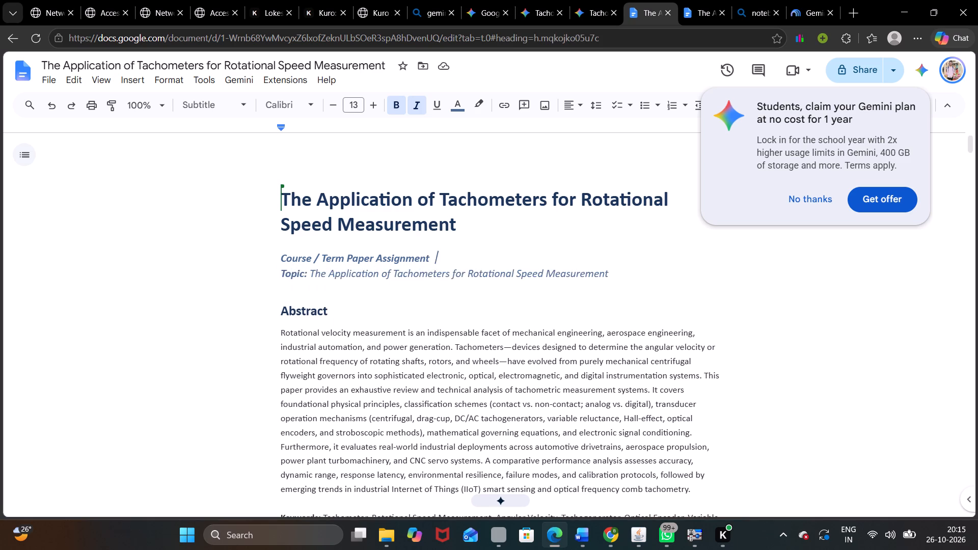
pyautogui.moveTo(563, 265); pyautogui.dragTo(680, 270)
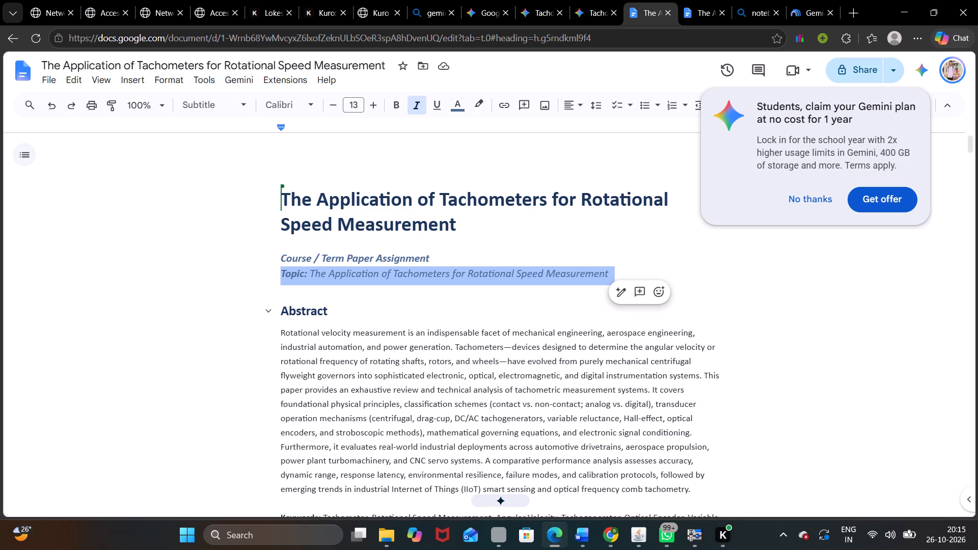
pyautogui.click(201, 104)
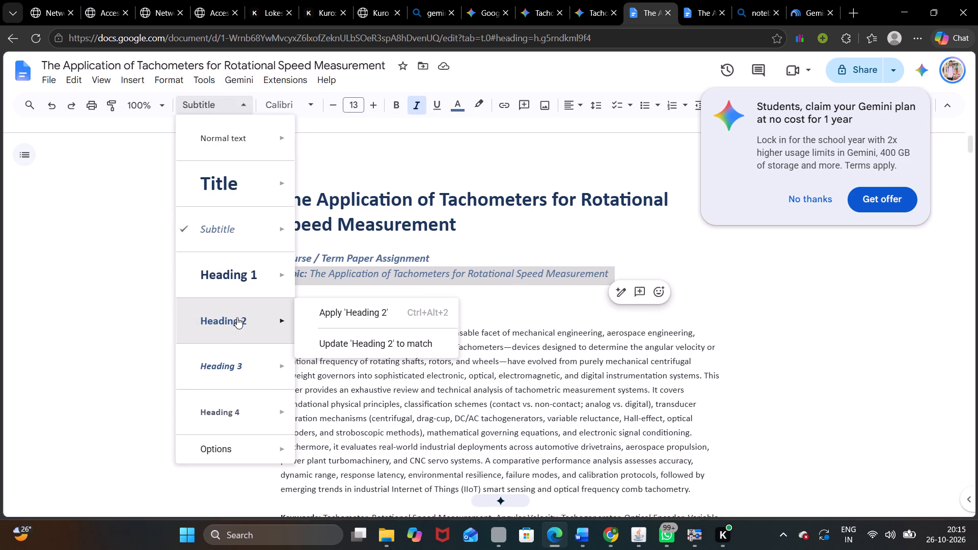
pyautogui.click(243, 285)
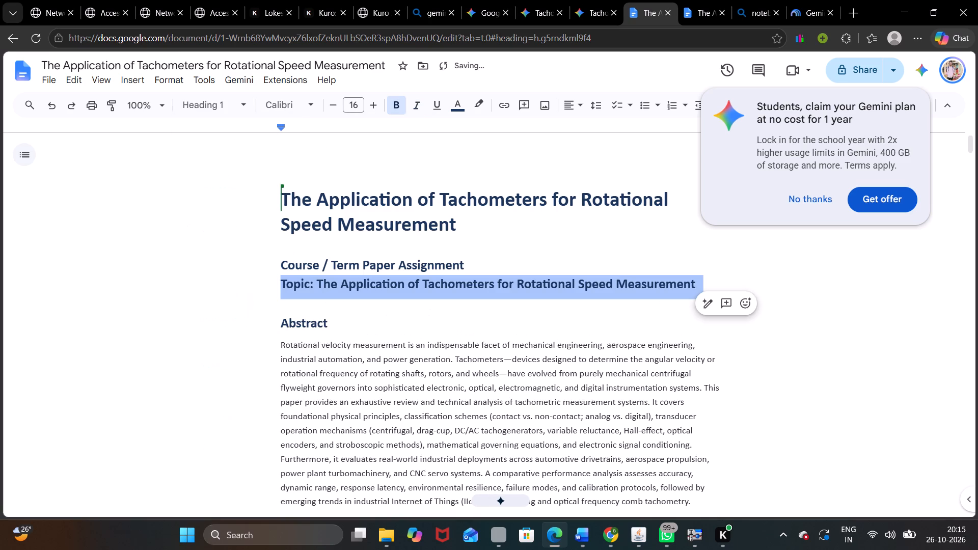
pyautogui.click(460, 230)
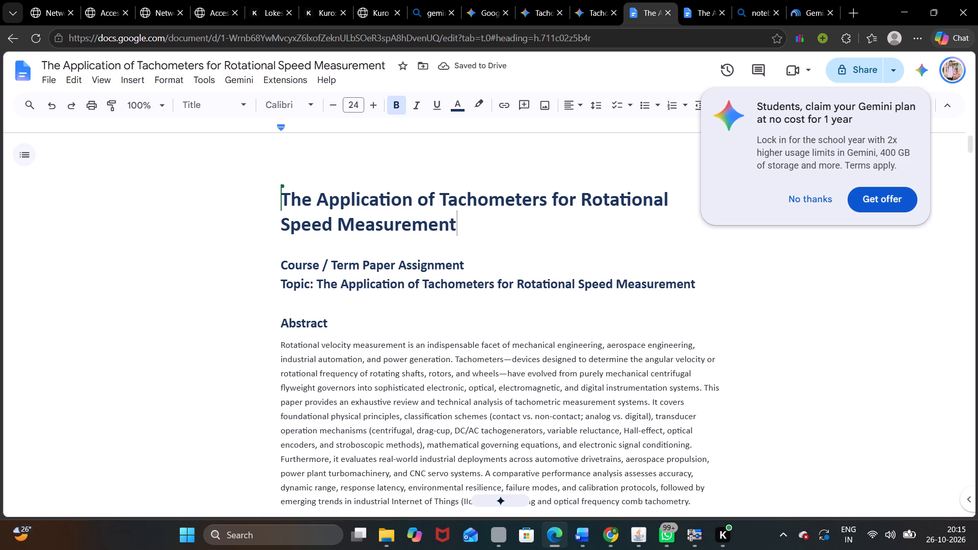
# Insert a blank line after the "Topic:" line, above the Abstract heading.
pyautogui.click(708, 286)
pyautogui.press('Return')
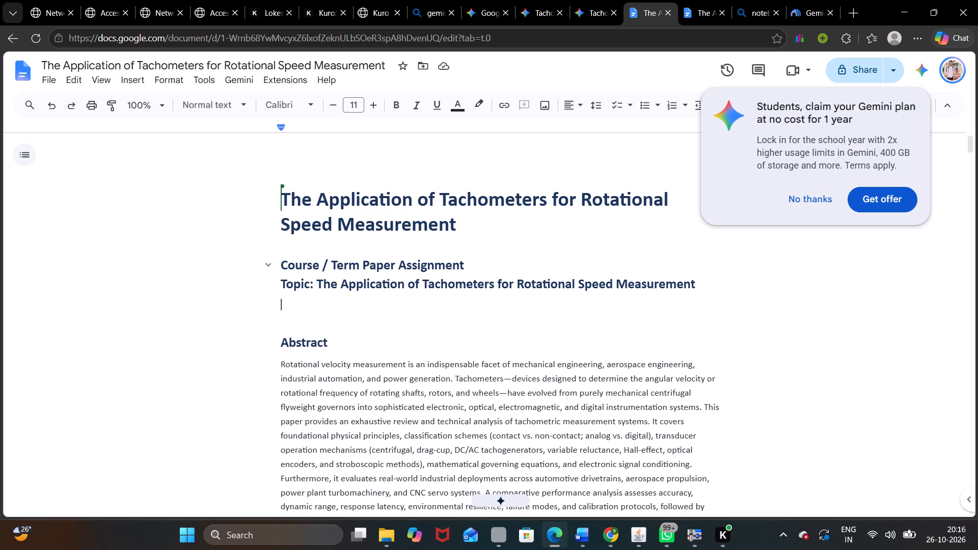
# Copy "Term Paper Assignment" from the course line and paste it on a new line above the paper's title.
pyautogui.moveTo(332, 264); pyautogui.dragTo(379, 262)
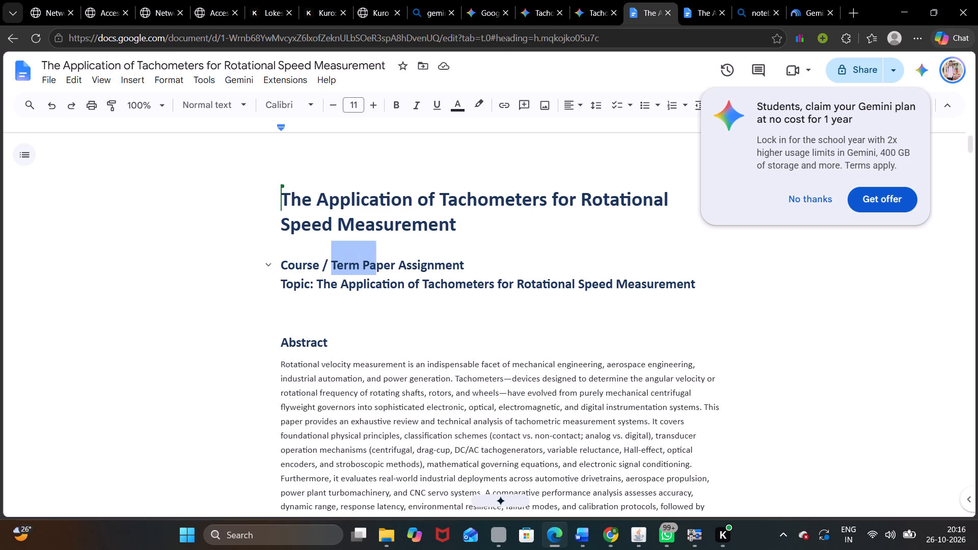
pyautogui.moveTo(379, 262); pyautogui.dragTo(479, 271)
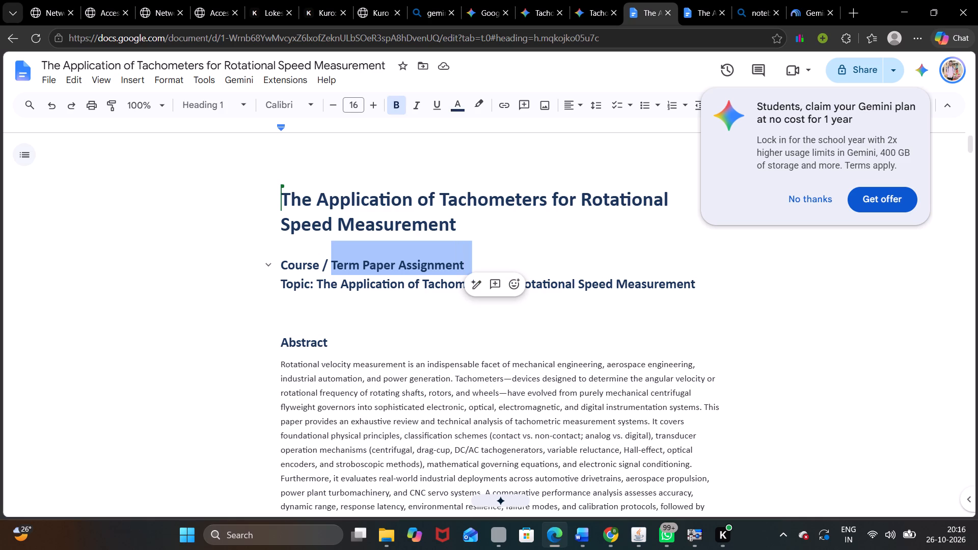
pyautogui.hotkey('ctrl', 'c')
pyautogui.click(325, 155)
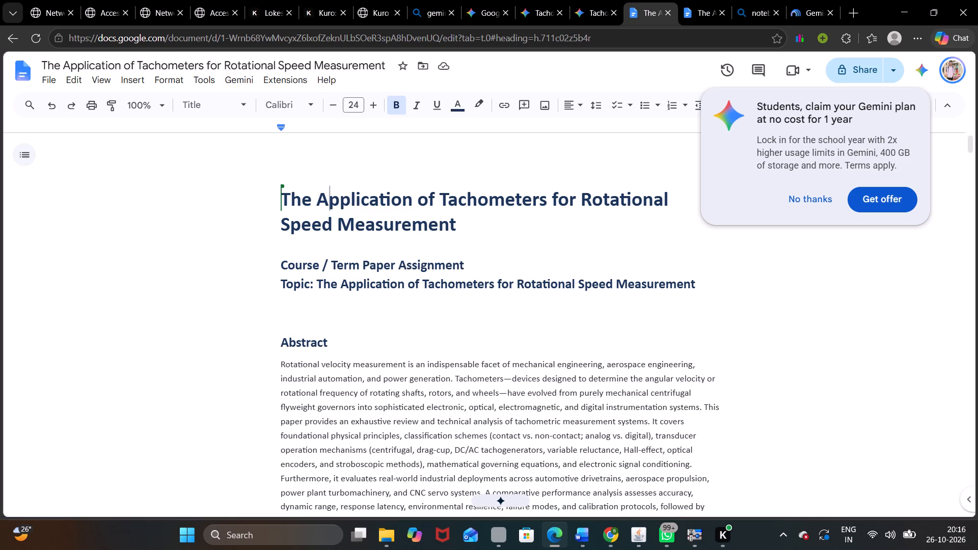
pyautogui.click(295, 182)
pyautogui.click(295, 182)
pyautogui.click(295, 182)
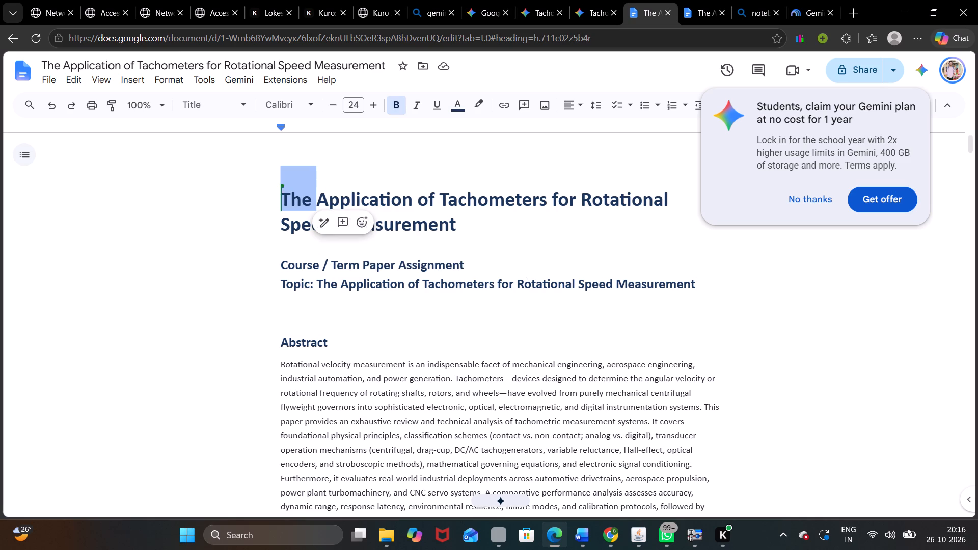
pyautogui.click(322, 204)
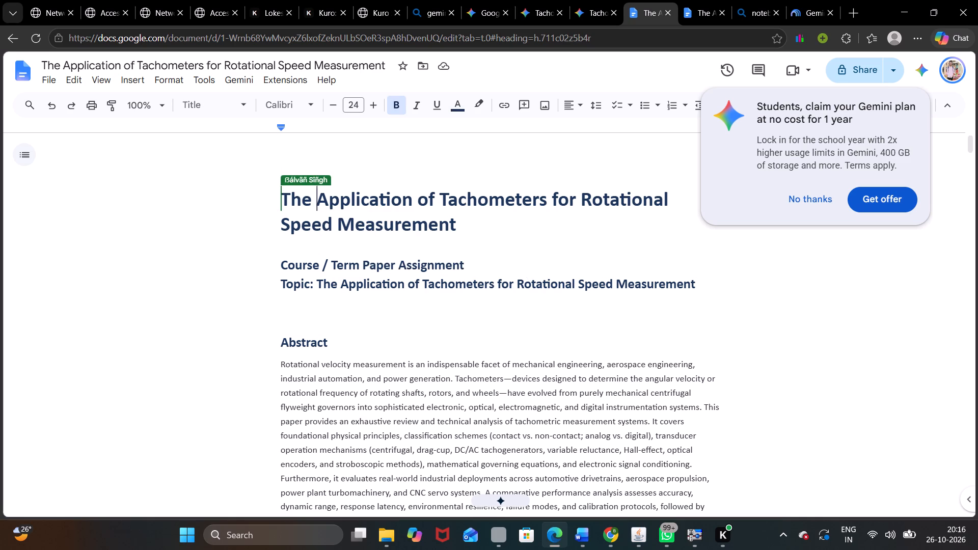
pyautogui.click(280, 198)
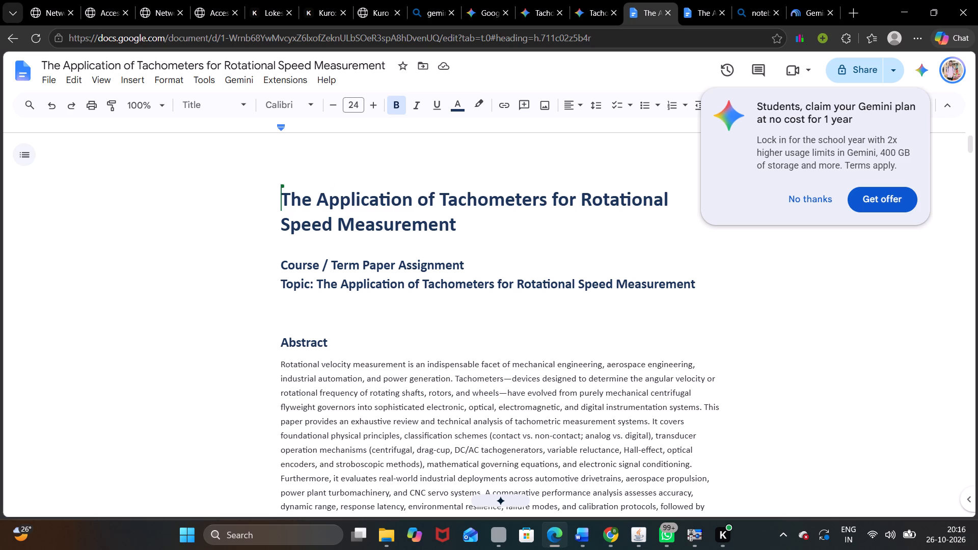
pyautogui.press('Return')
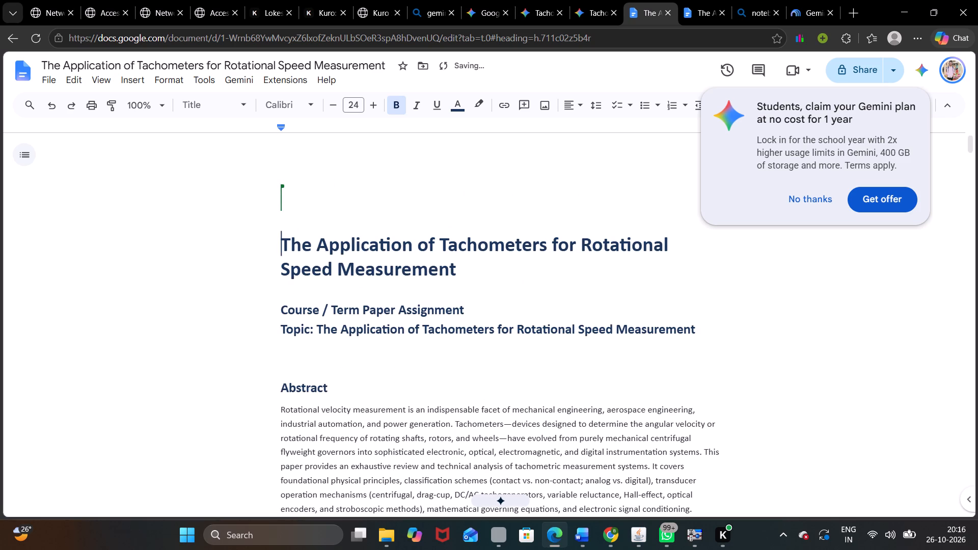
pyautogui.click(330, 179)
pyautogui.click(295, 198)
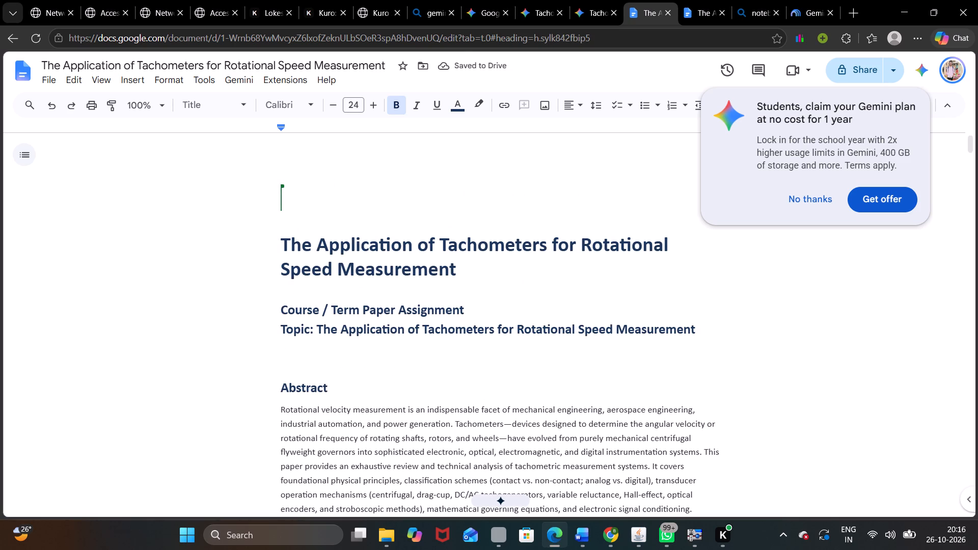
pyautogui.click(295, 198)
pyautogui.hotkey('ctrl', 'v')
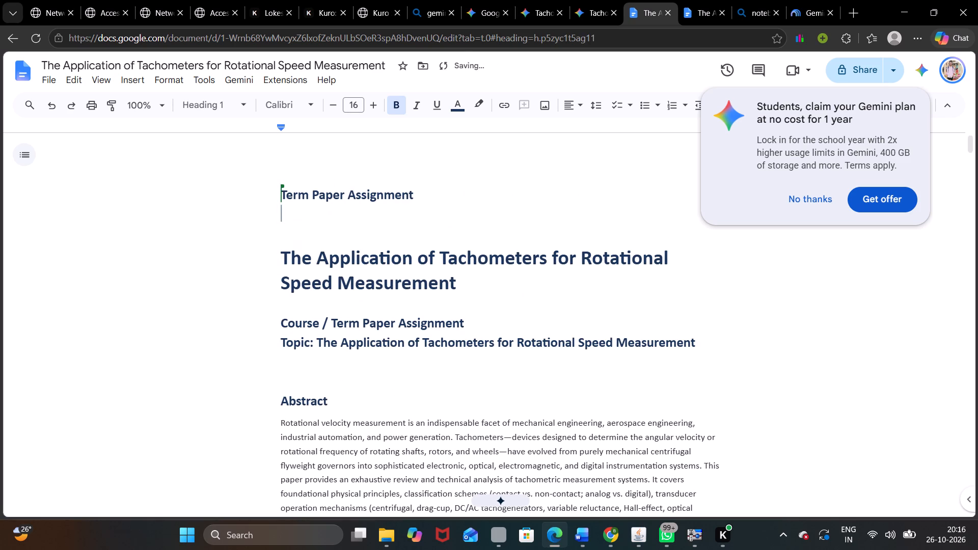
# Change the paragraph style of the pasted "Term Paper Assignment" line above the title.
pyautogui.moveTo(281, 198); pyautogui.dragTo(437, 193)
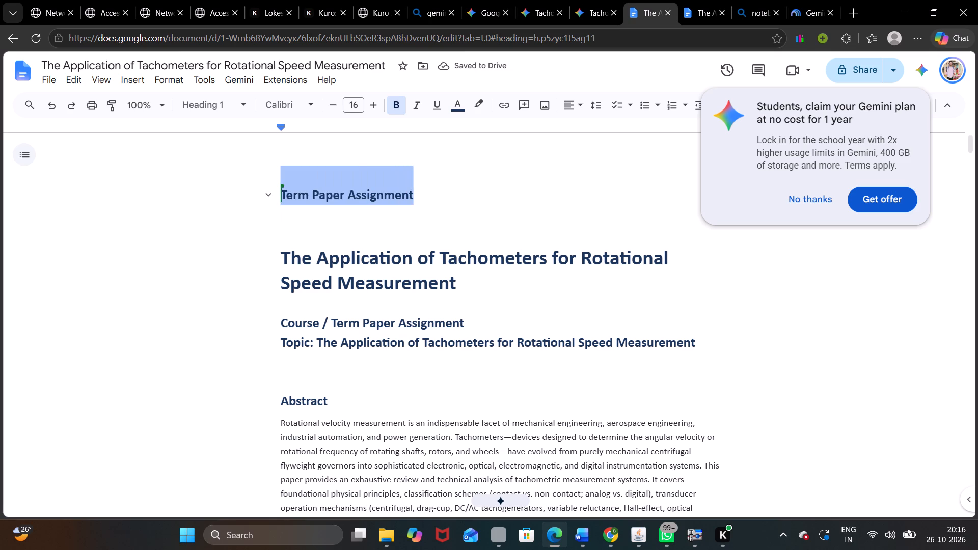
pyautogui.moveTo(437, 193); pyautogui.dragTo(438, 193)
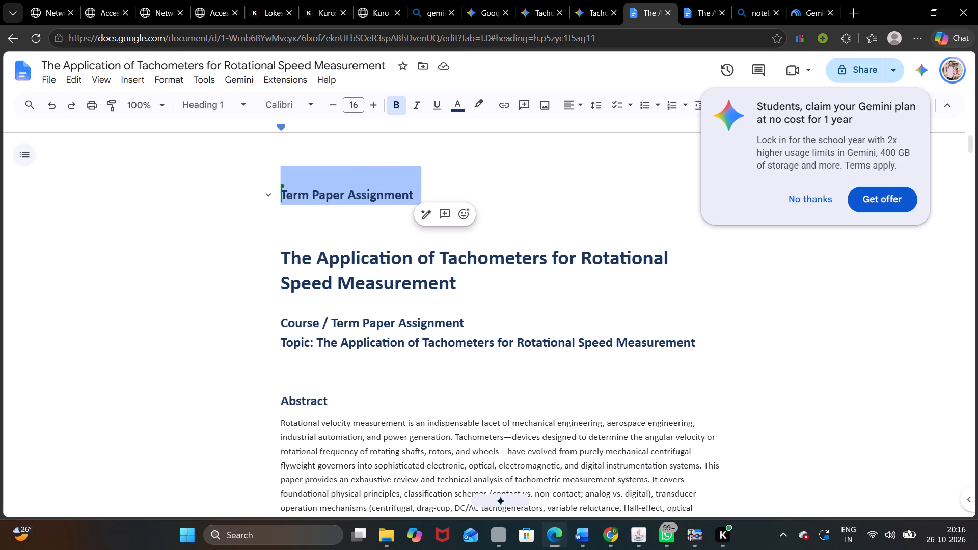
pyautogui.click(229, 113)
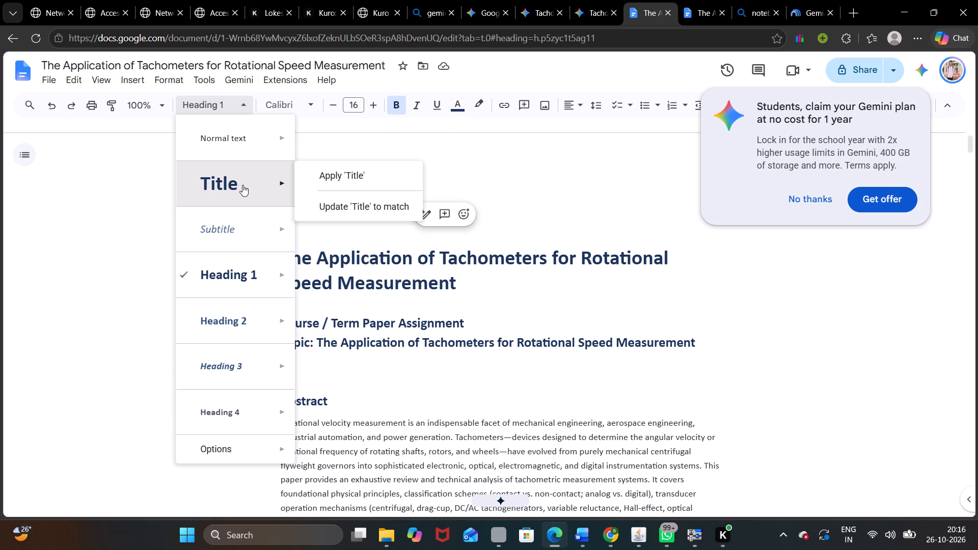
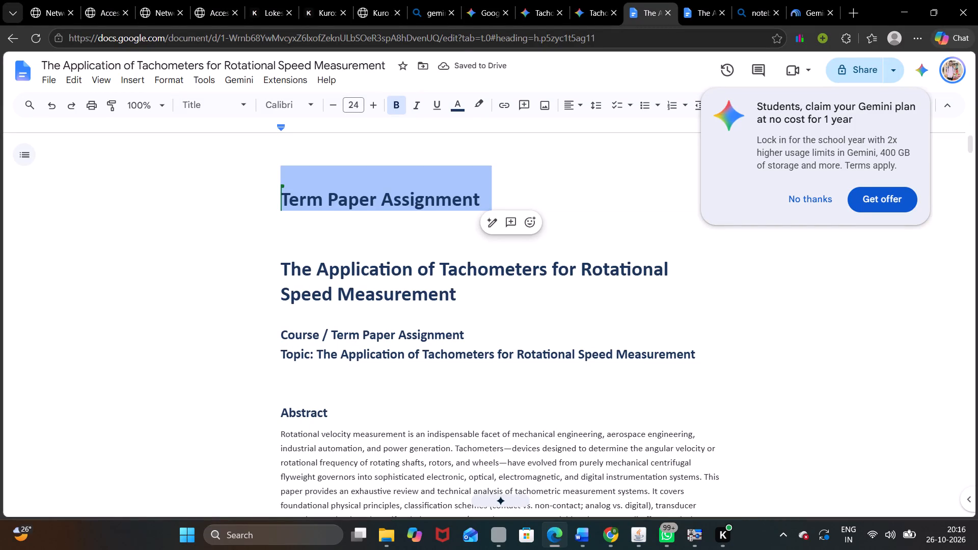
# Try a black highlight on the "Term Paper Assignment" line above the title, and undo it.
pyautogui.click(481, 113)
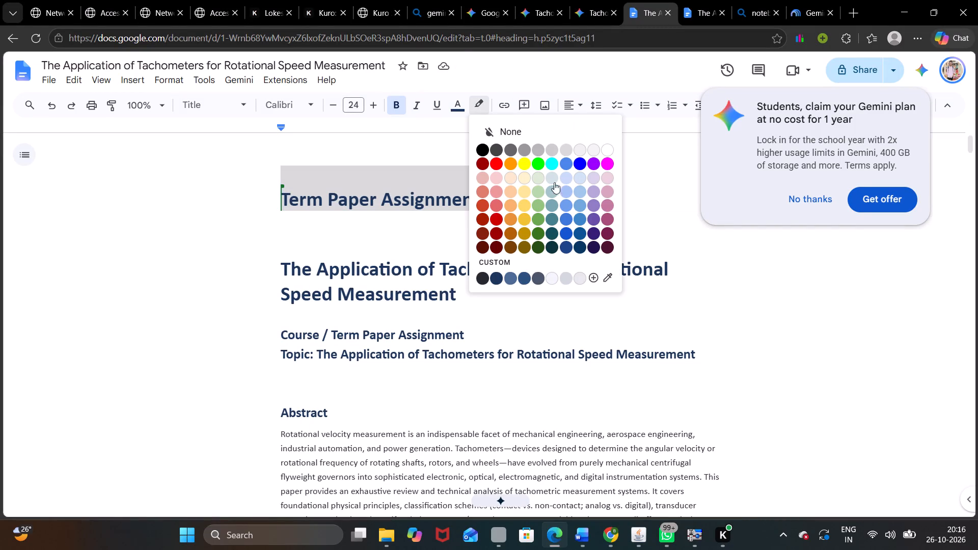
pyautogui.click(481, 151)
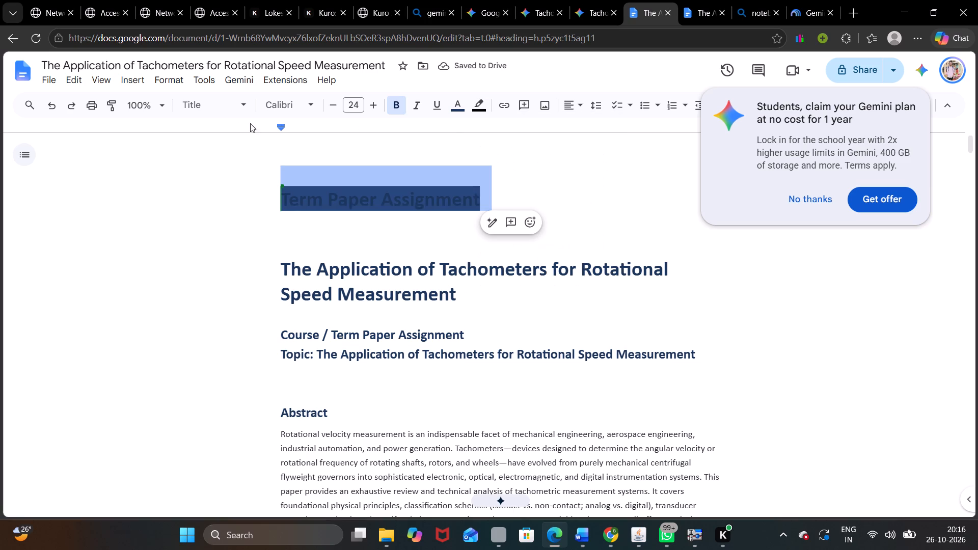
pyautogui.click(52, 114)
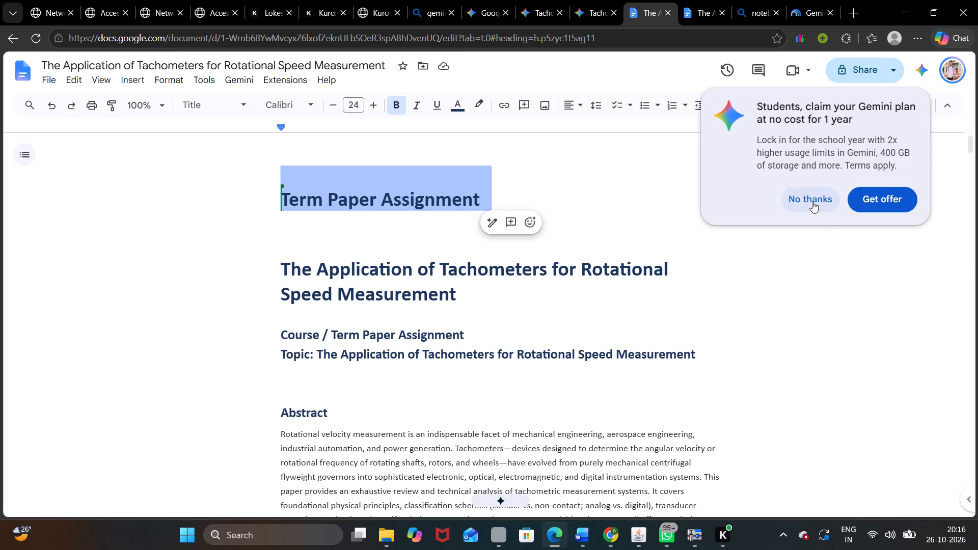
# Decline the student Gemini plan offer.
pyautogui.click(877, 243)
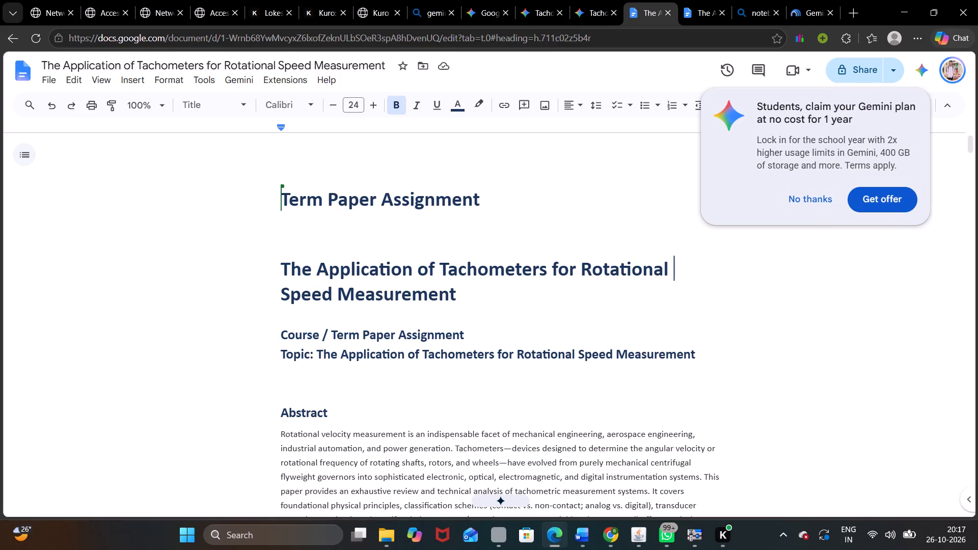
pyautogui.click(812, 197)
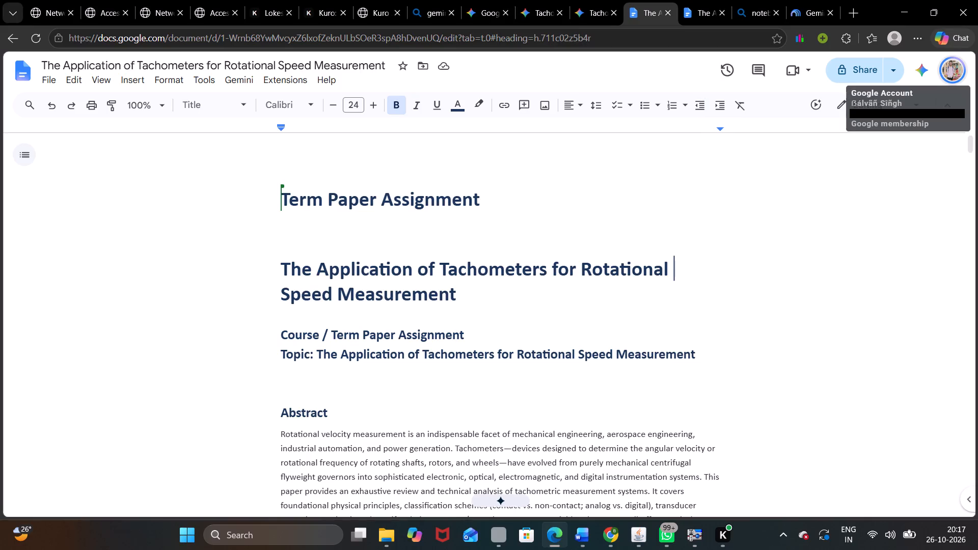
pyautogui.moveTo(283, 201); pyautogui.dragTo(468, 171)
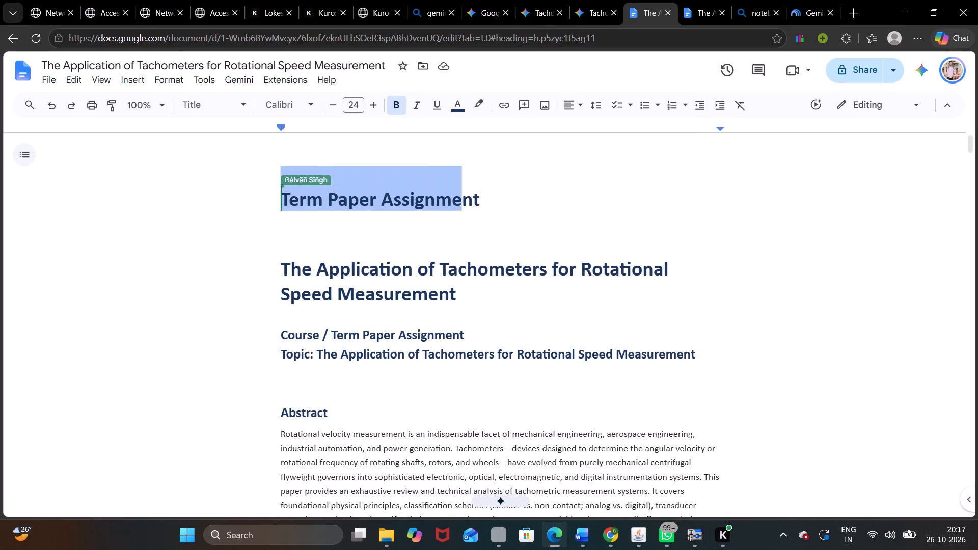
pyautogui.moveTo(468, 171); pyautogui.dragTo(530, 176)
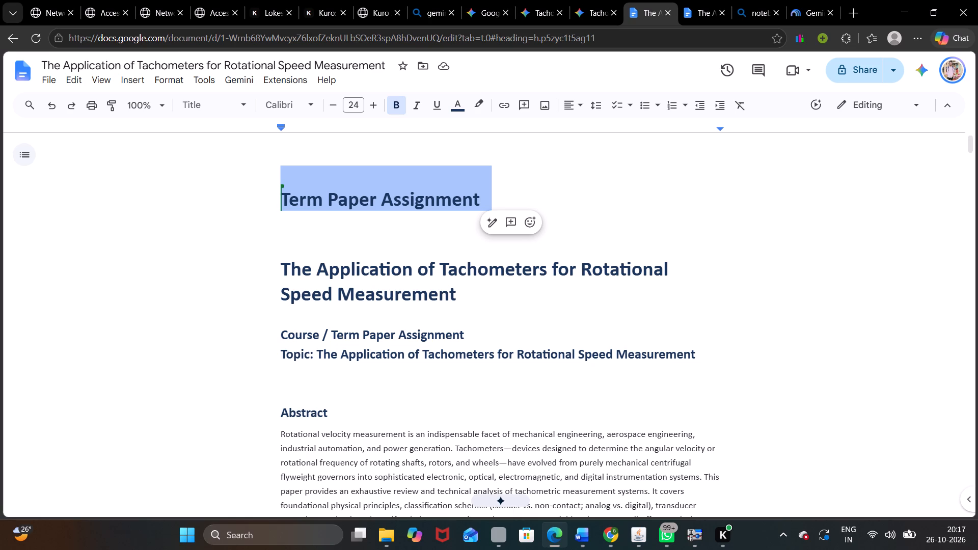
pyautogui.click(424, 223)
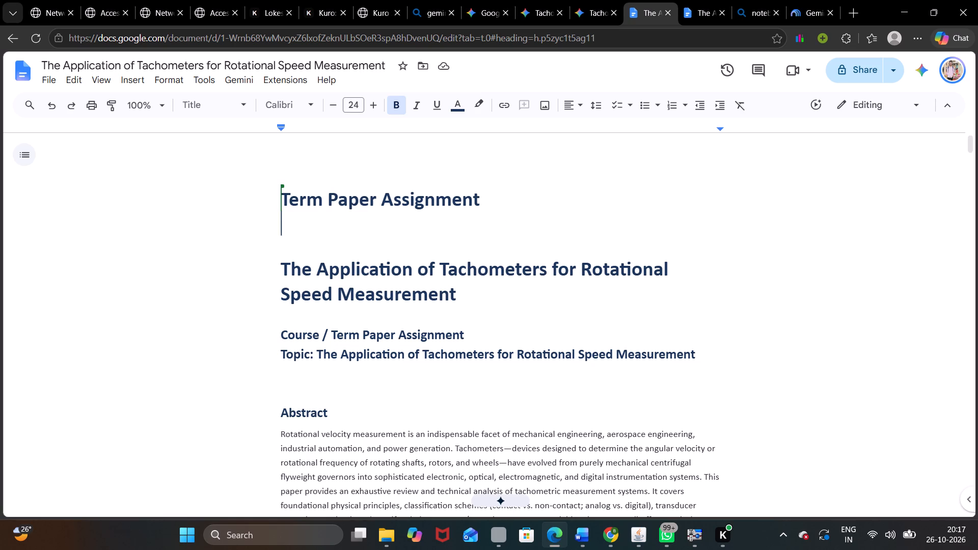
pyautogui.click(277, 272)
# Insert another blank line after the "Topic:" line, above the Abstract heading.
pyautogui.scroll(-1, 520, 313)
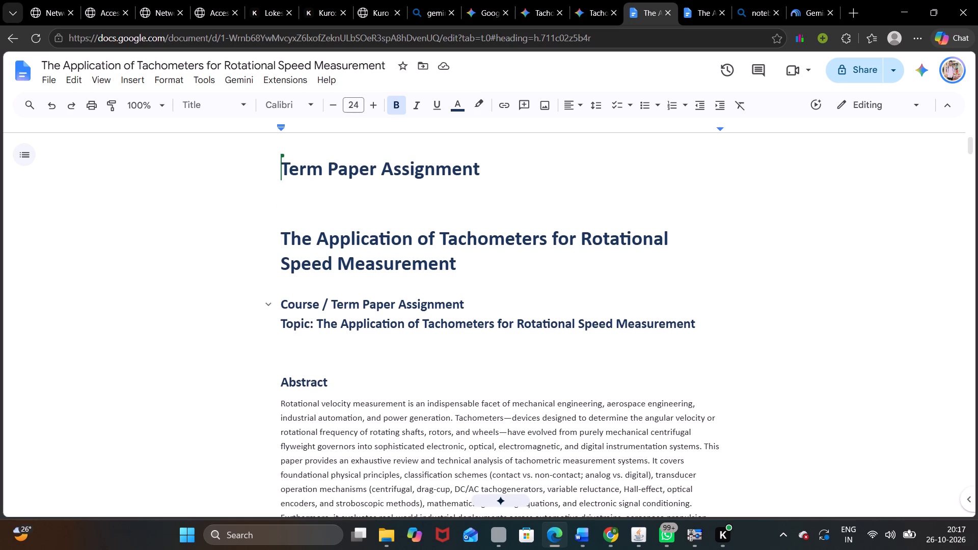
pyautogui.click(651, 355)
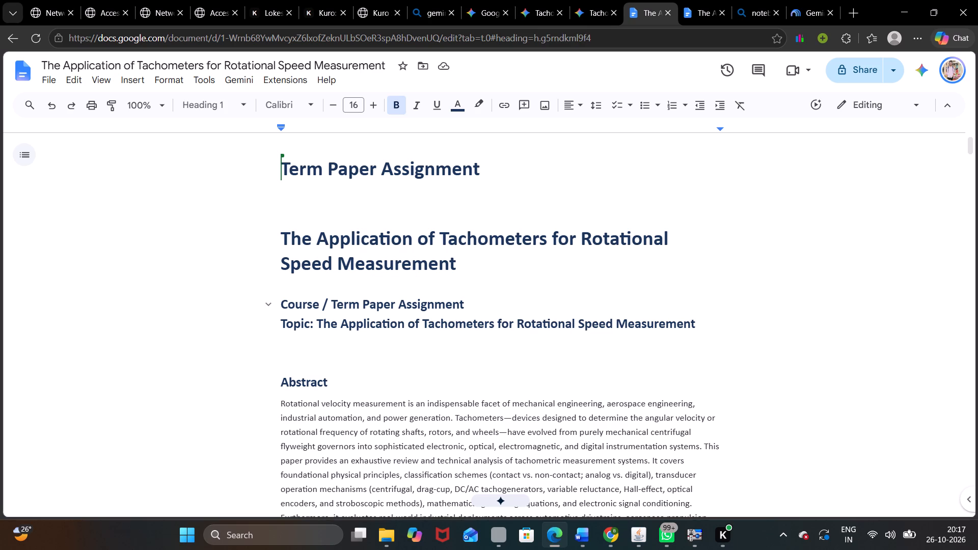
pyautogui.click(715, 319)
pyautogui.press('Return')
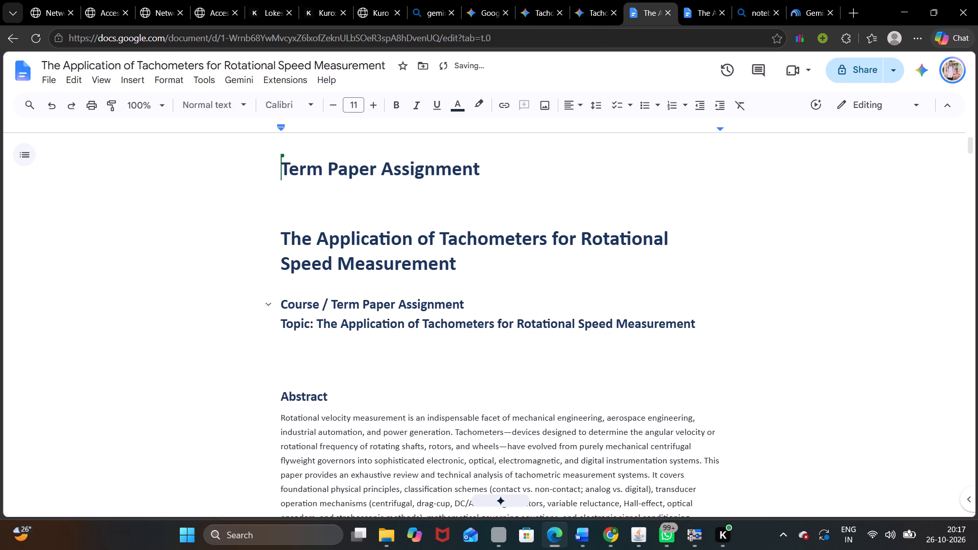
# Delete the text "Course / Term Paper Assignment" under the title, leaving its line empty above "Topic:".
pyautogui.click(496, 313)
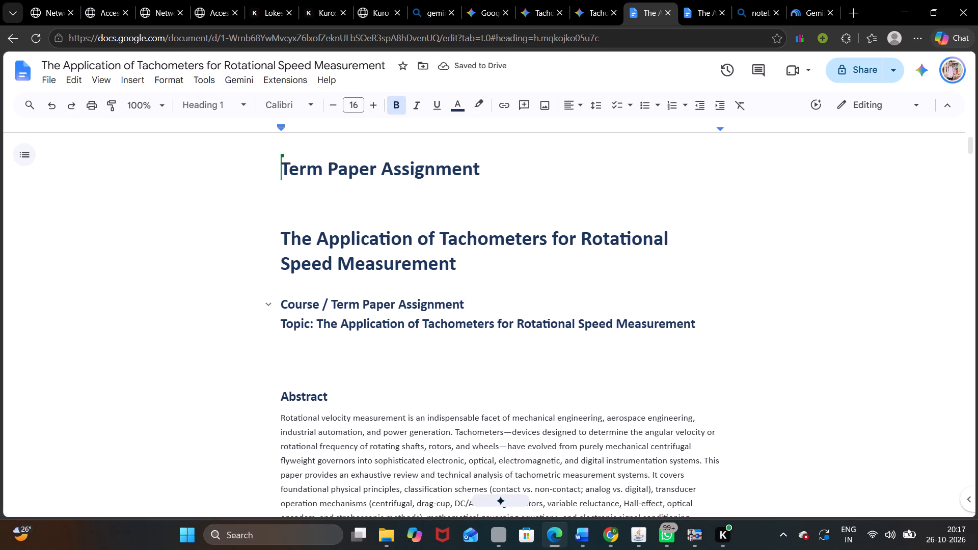
pyautogui.press('BackSpace')
pyautogui.press('BackSpace')
pyautogui.press('BackSpace')
pyautogui.press('BackSpace')
pyautogui.press('BackSpace')
pyautogui.press('BackSpace')
pyautogui.press('BackSpace')
pyautogui.press('BackSpace')
pyautogui.press('BackSpace')
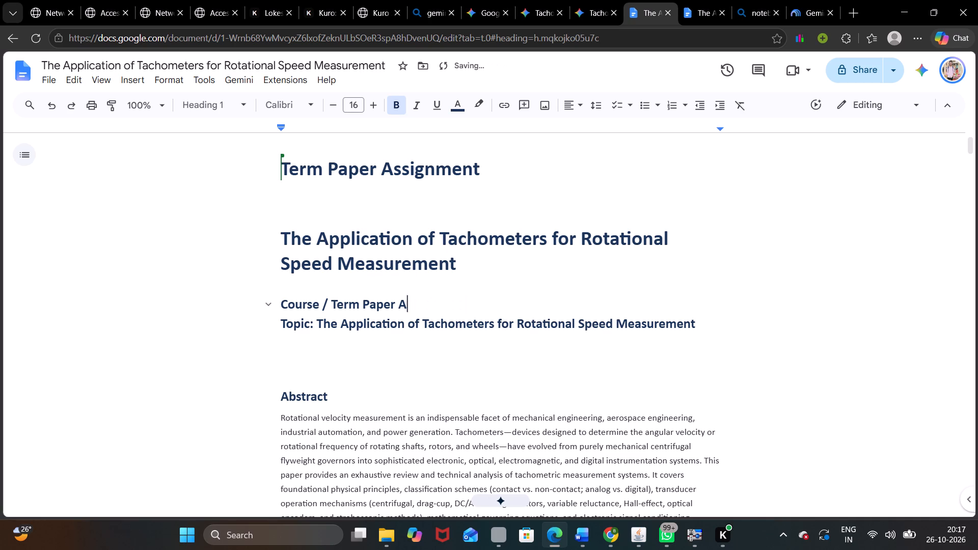
pyautogui.press('BackSpace')
pyautogui.press('BackSpace')
pyautogui.press('BackSpace')
pyautogui.press('BackSpace')
pyautogui.press('BackSpace')
pyautogui.press('BackSpace')
pyautogui.press('BackSpace')
pyautogui.press('BackSpace')
pyautogui.press('BackSpace')
pyautogui.press('BackSpace')
pyautogui.press('BackSpace')
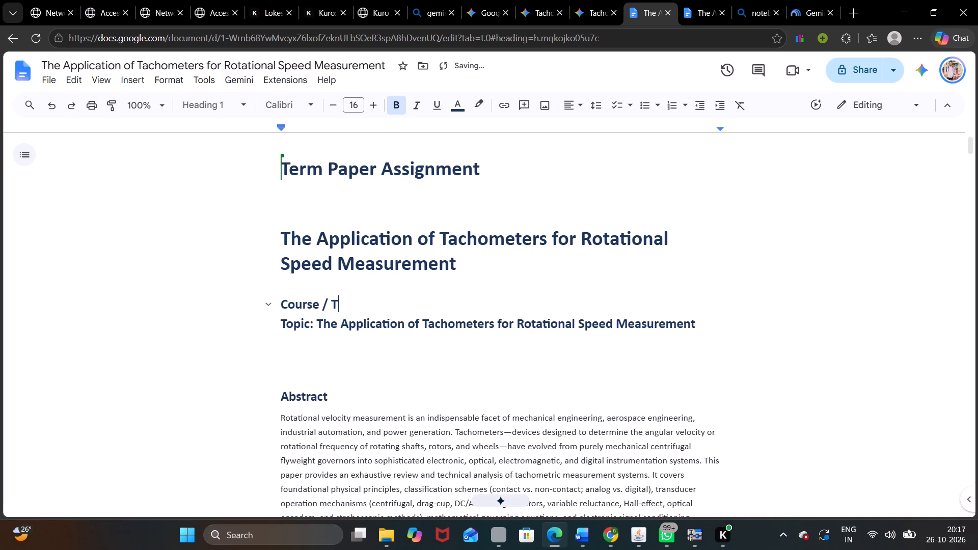
pyautogui.press('BackSpace')
pyautogui.press('BackSpace')
pyautogui.press('BackSpace')
pyautogui.press('BackSpace')
pyautogui.press('BackSpace')
pyautogui.press('BackSpace')
pyautogui.press('BackSpace')
pyautogui.press('BackSpace')
pyautogui.press('BackSpace')
pyautogui.press('BackSpace')
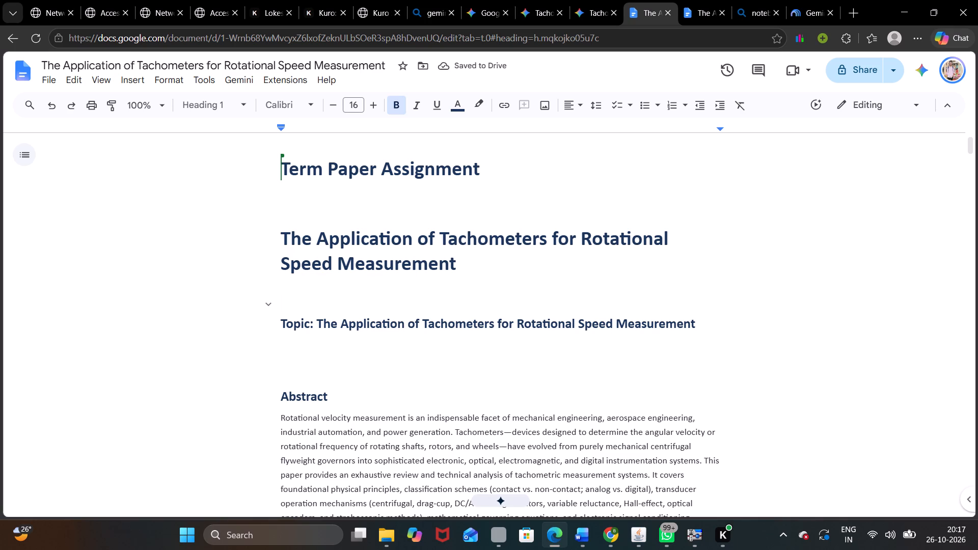
# Enter "COURSE : MEASUREMENT AND INSTRUMENTATION" on the empty line above "Topic:".
pyautogui.click(710, 321)
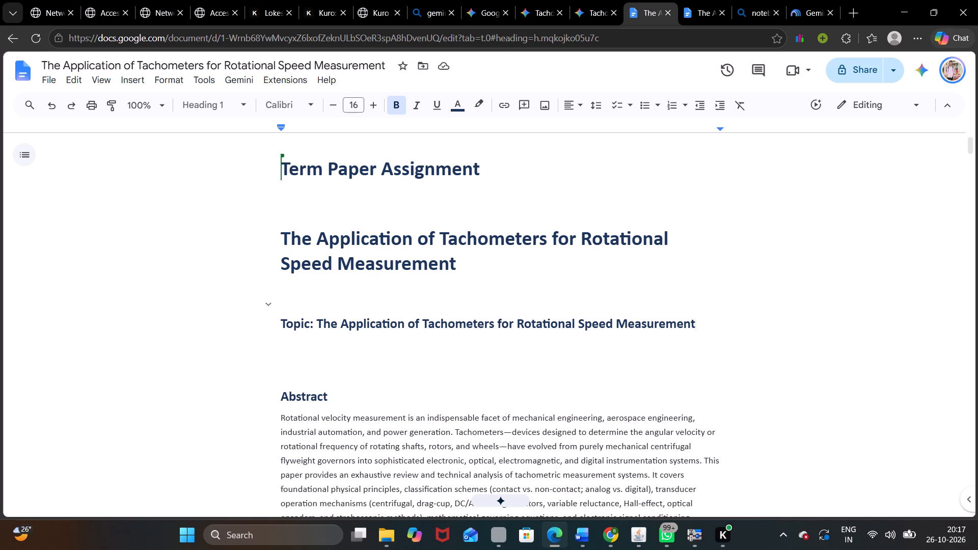
pyautogui.click(444, 306)
pyautogui.press('c')
pyautogui.press('o')
pyautogui.press('u')
pyautogui.write('RSE')
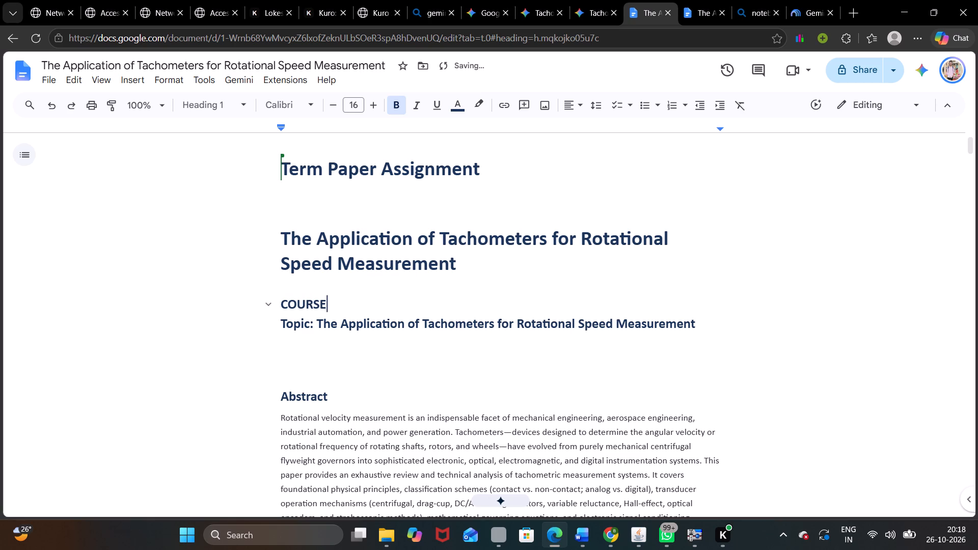
pyautogui.press('space')
pyautogui.hotkey('shift', ':')
pyautogui.press('space')
pyautogui.write('ME')
pyautogui.press('a')
pyautogui.write('SURE')
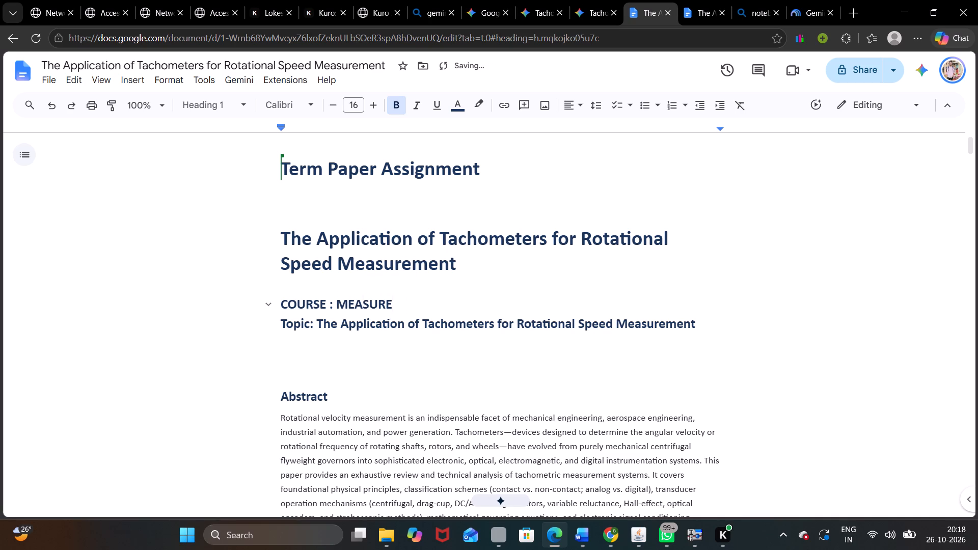
pyautogui.write('MENT')
pyautogui.press('space')
pyautogui.write('AND IN')
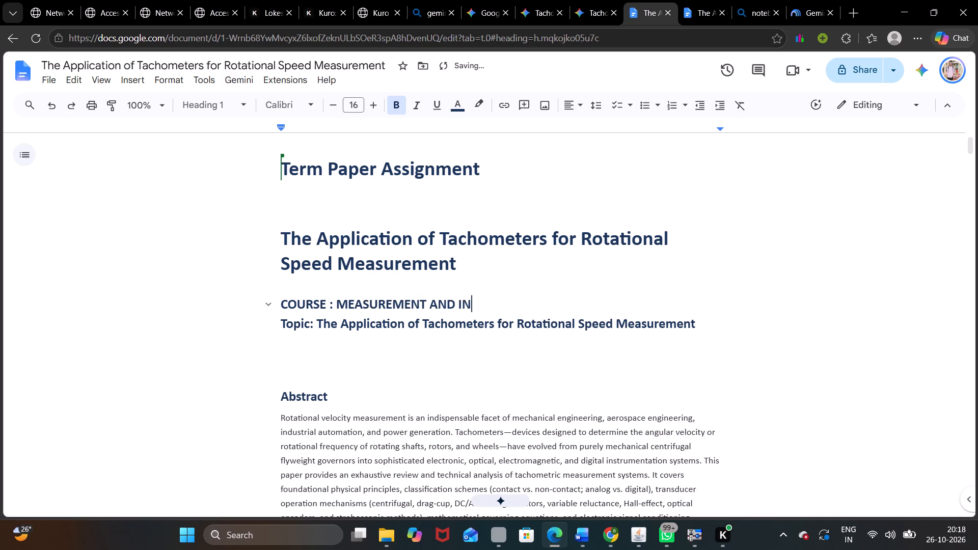
pyautogui.write('STRUMENTA')
pyautogui.write('TION')
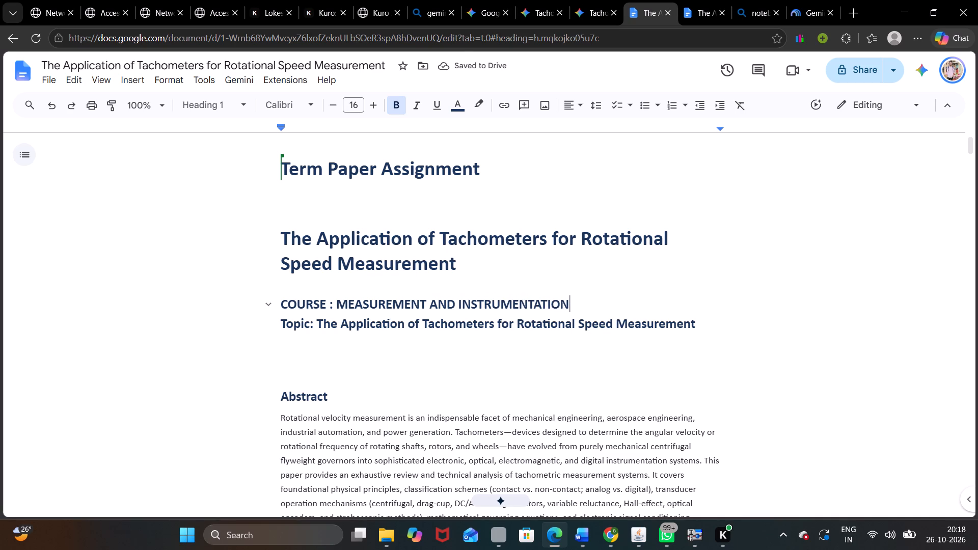
# Add a line below the course line, within the same paragraph, starting with "COURSE INSTRUCTOR: Prof.".
pyautogui.hotkey('shift', 'Return')
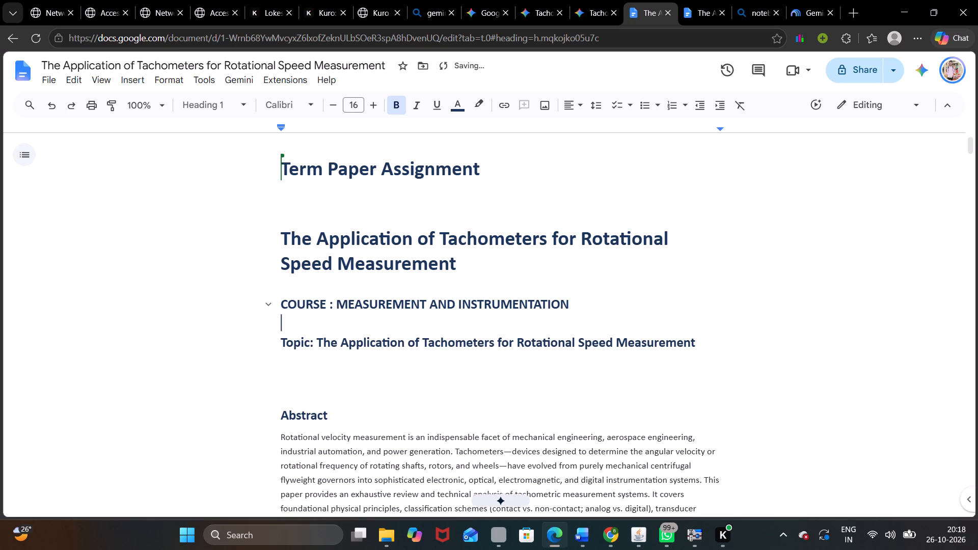
pyautogui.write('COURSE')
pyautogui.press('space')
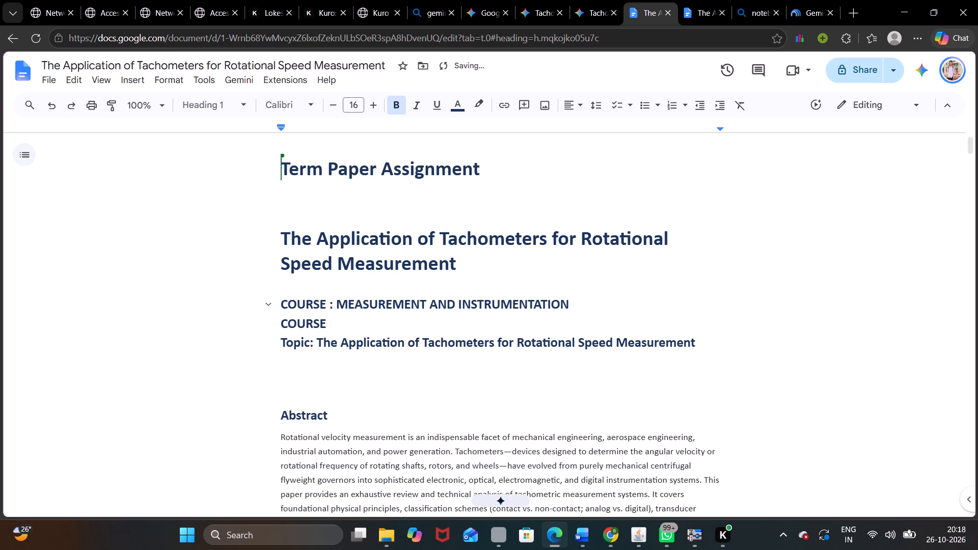
pyautogui.write('INSTRUCTOR')
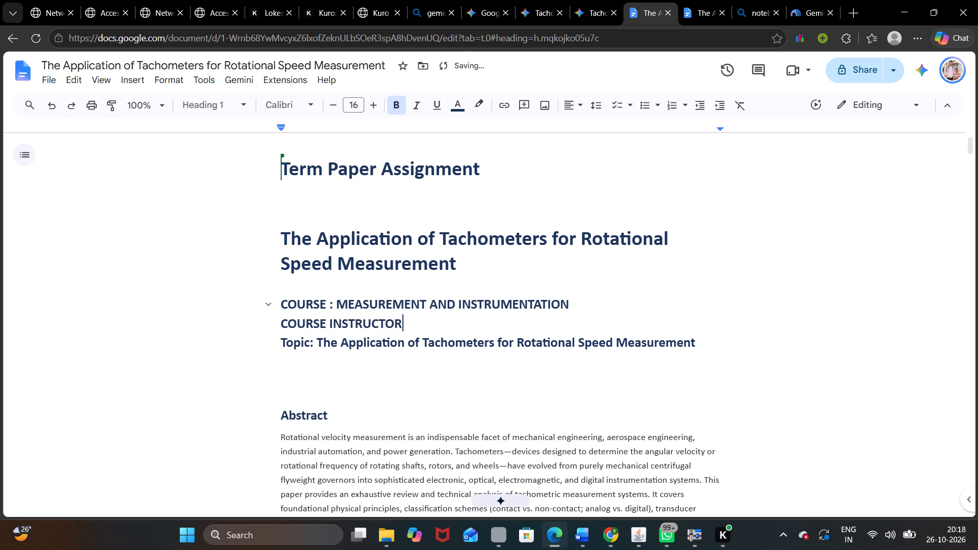
pyautogui.hotkey('shift', ':')
pyautogui.press('space')
pyautogui.press('p')
pyautogui.write('rof')
pyautogui.write('.')
pyautogui.press('space')
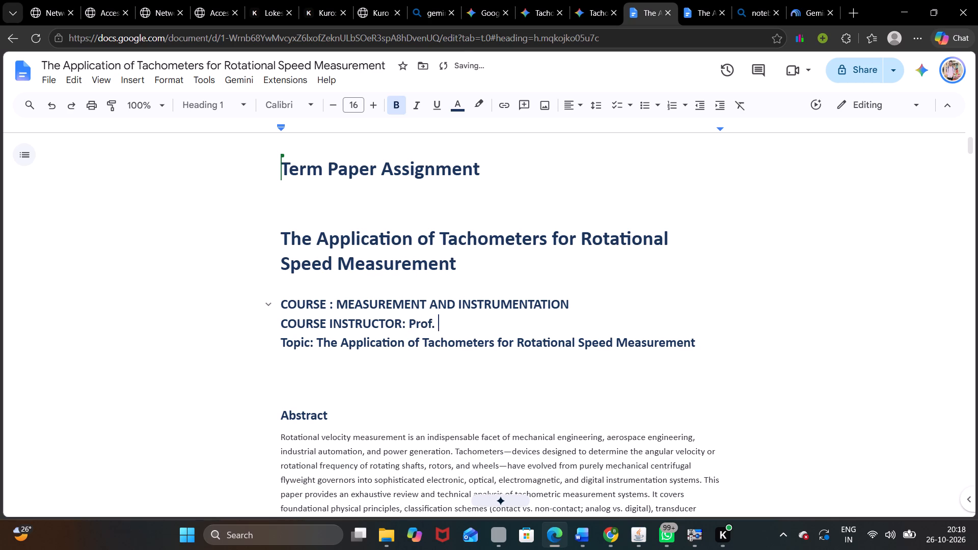
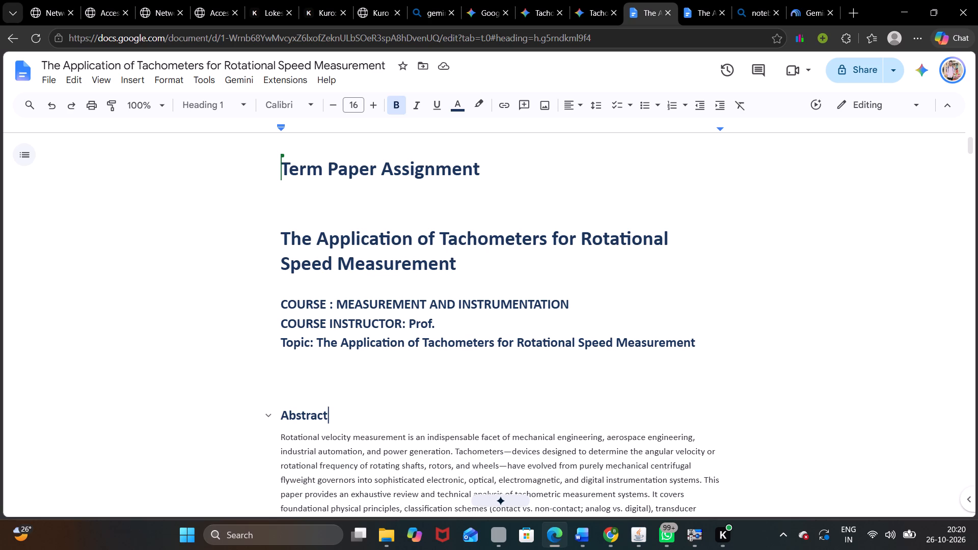
# Review the paper's body from the Abstract through section 4 on applications, then back to the stroboscopic tachometers section, checking content and equations.
pyautogui.scroll(-4, 533, 393)
pyautogui.scroll(1, 533, 393)
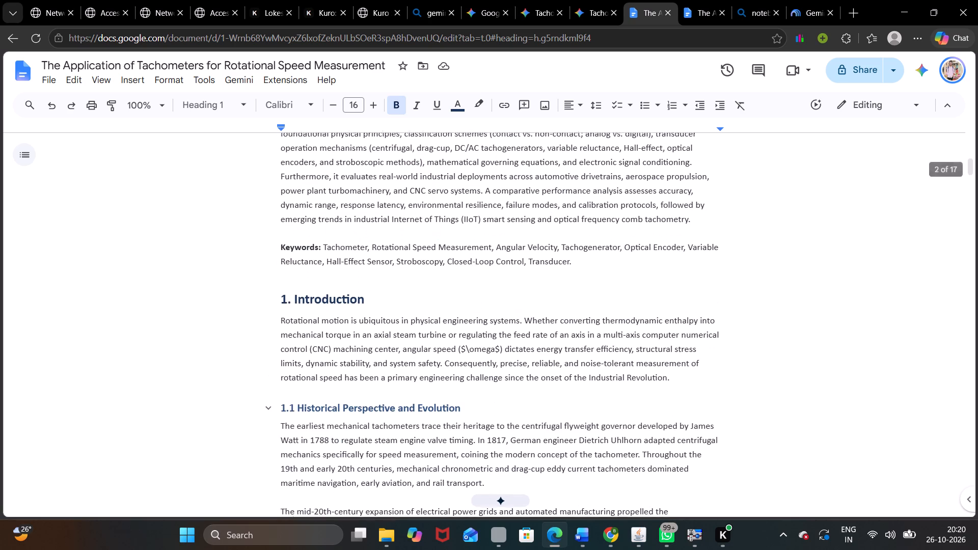
pyautogui.scroll(3, 533, 393)
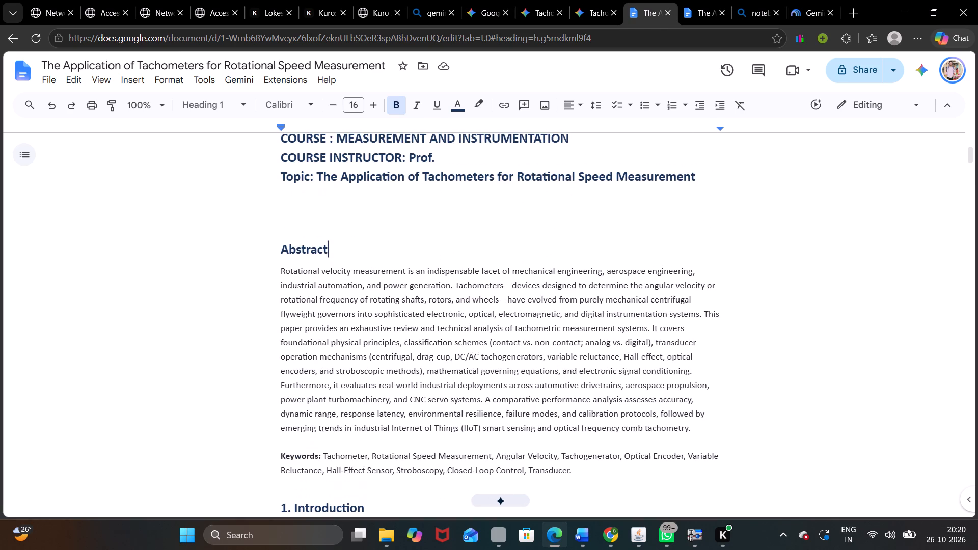
pyautogui.scroll(-3, 533, 393)
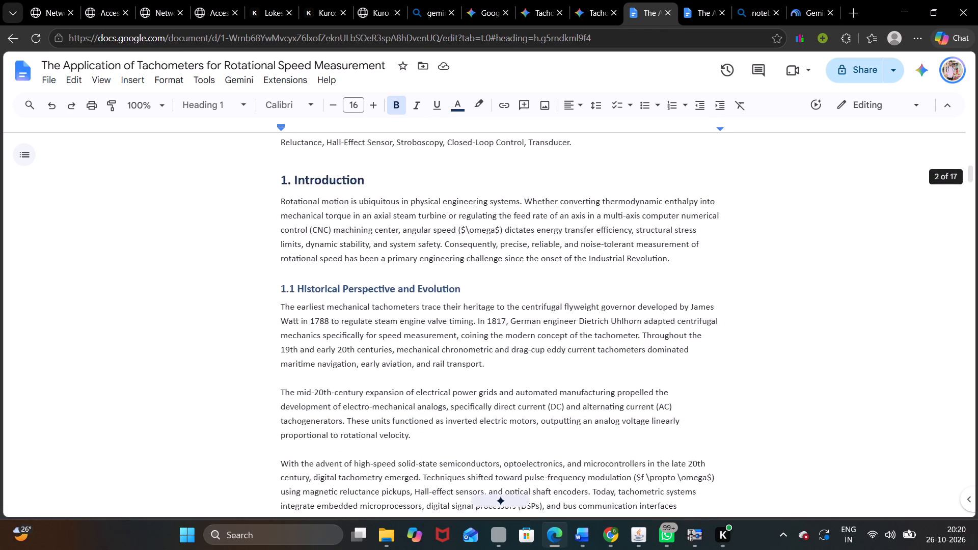
pyautogui.scroll(-2, 533, 393)
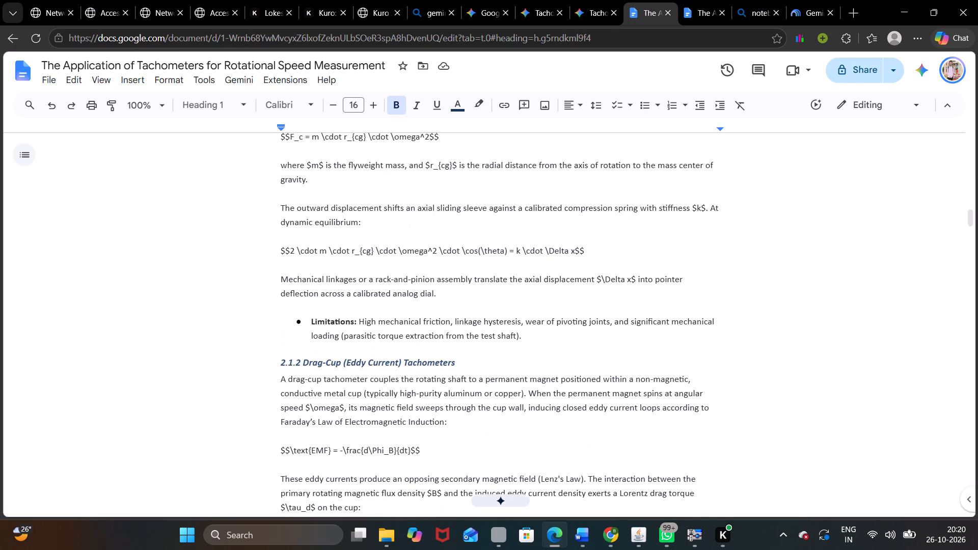
pyautogui.scroll(2, 533, 393)
pyautogui.scroll(-1, 533, 393)
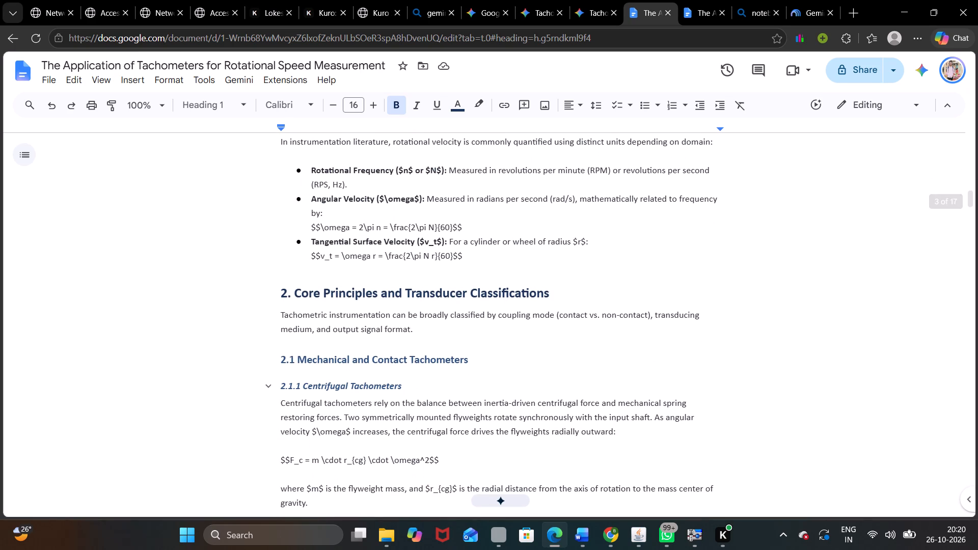
pyautogui.scroll(-5, 533, 393)
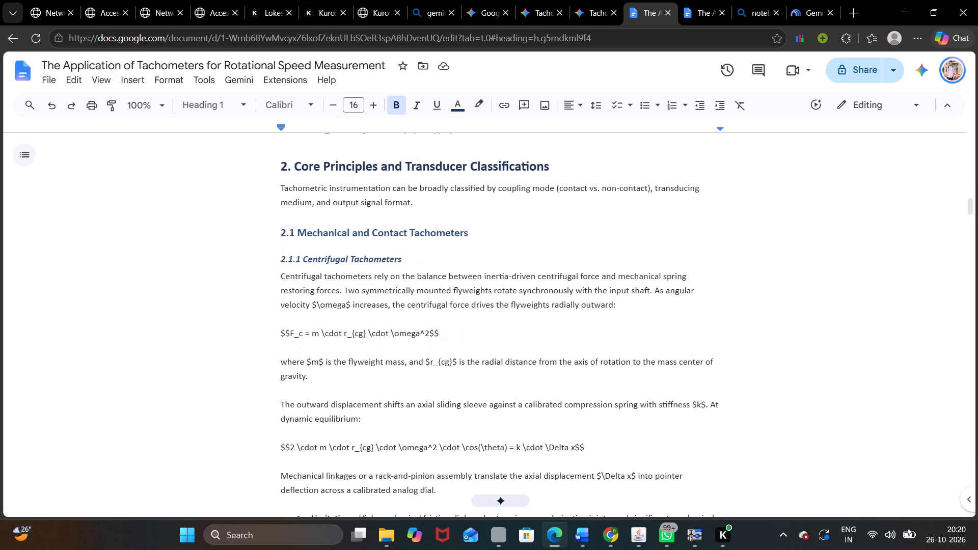
pyautogui.scroll(-8, 533, 393)
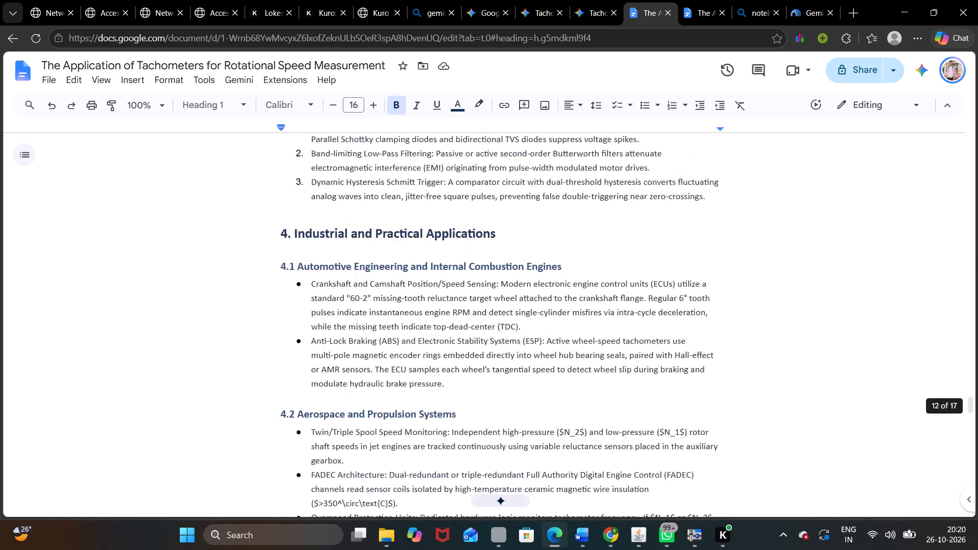
pyautogui.scroll(-2, 533, 393)
pyautogui.scroll(12, 533, 393)
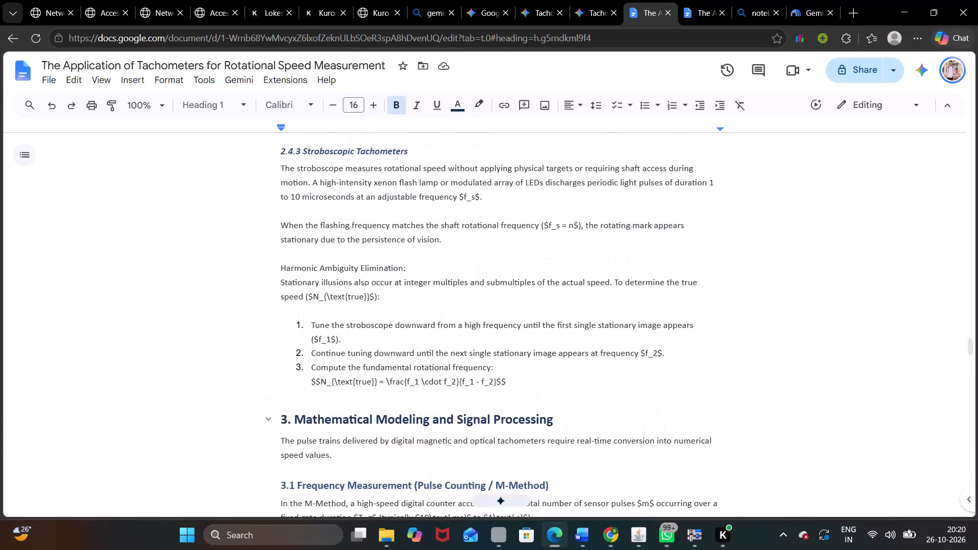
pyautogui.scroll(2, 533, 393)
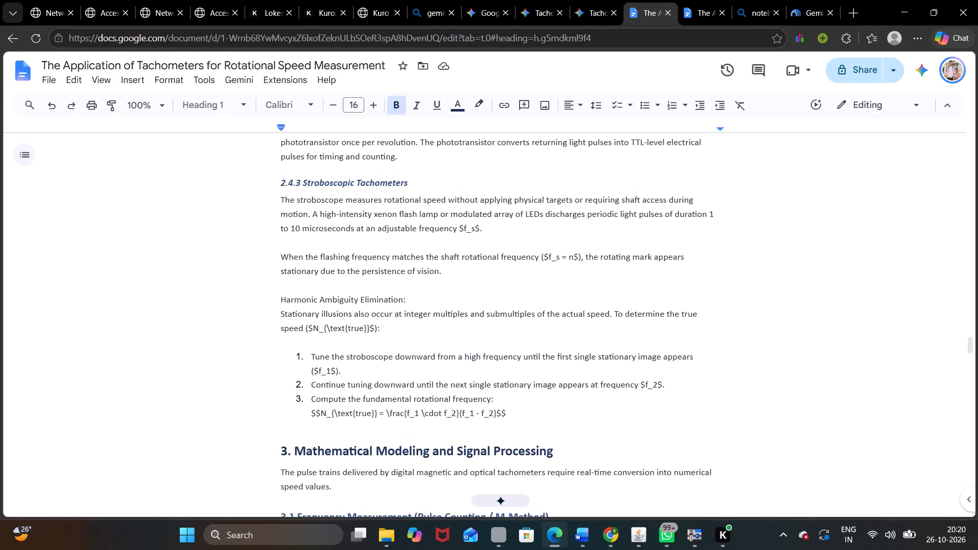
pyautogui.scroll(2, 533, 393)
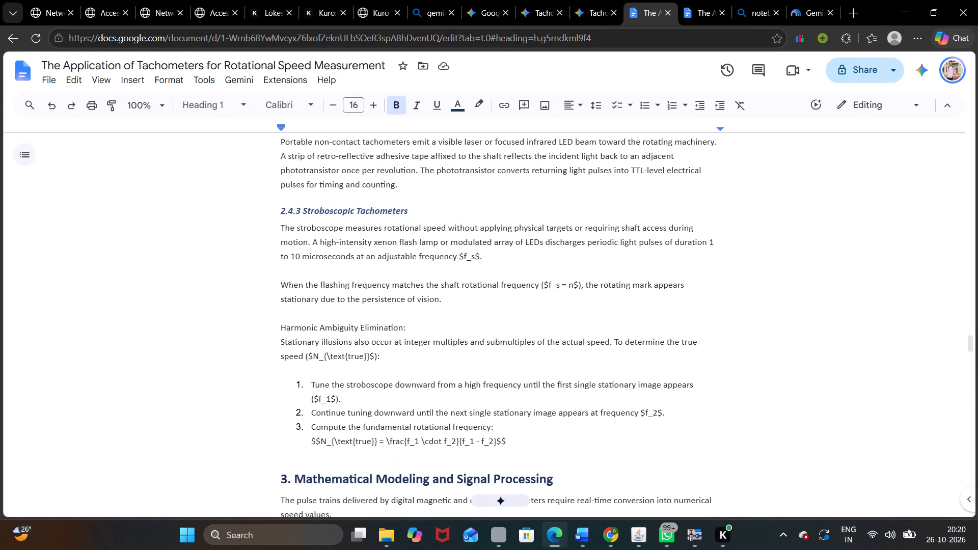
pyautogui.scroll(1, 533, 393)
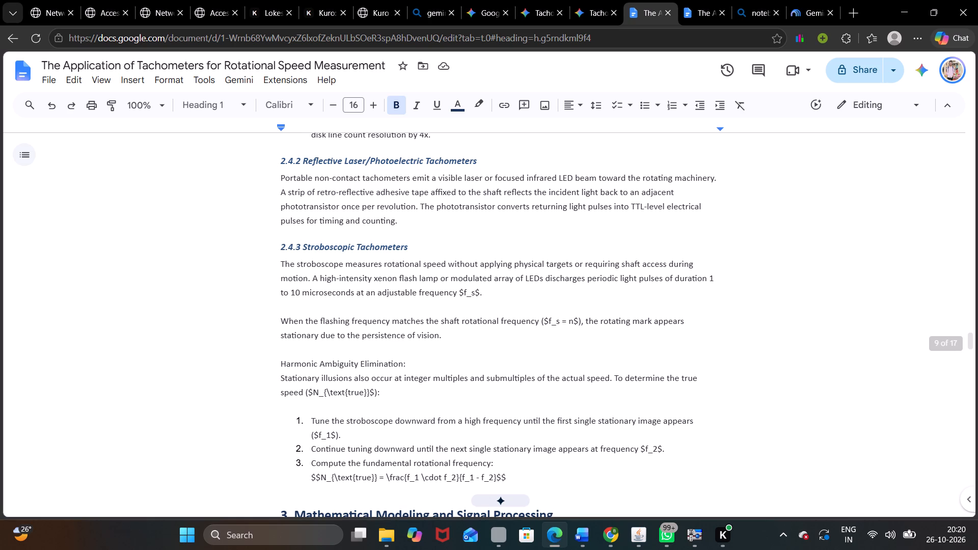
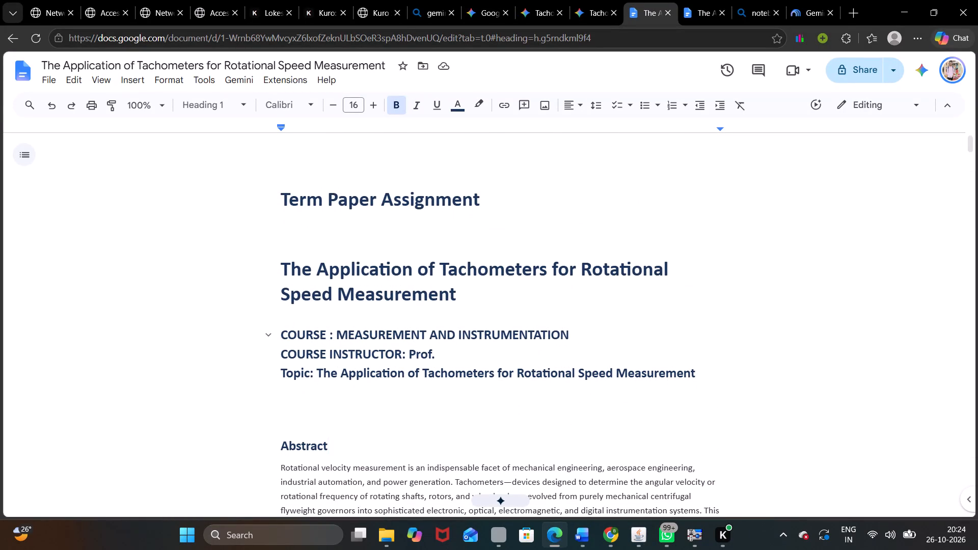
# Complete the COURSE INSTRUCTOR line by entering the professor's full name after "Prof.".
pyautogui.click(452, 350)
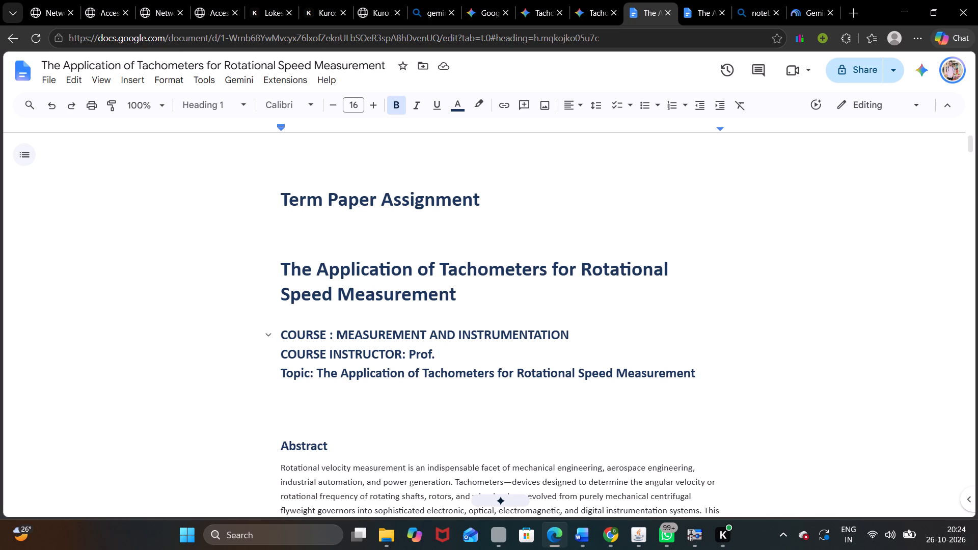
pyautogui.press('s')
pyautogui.press('BackSpace')
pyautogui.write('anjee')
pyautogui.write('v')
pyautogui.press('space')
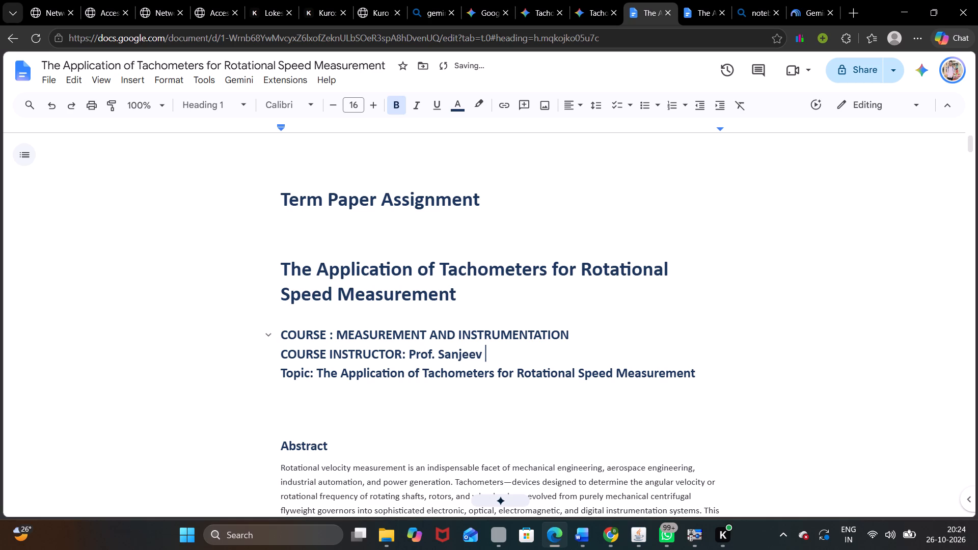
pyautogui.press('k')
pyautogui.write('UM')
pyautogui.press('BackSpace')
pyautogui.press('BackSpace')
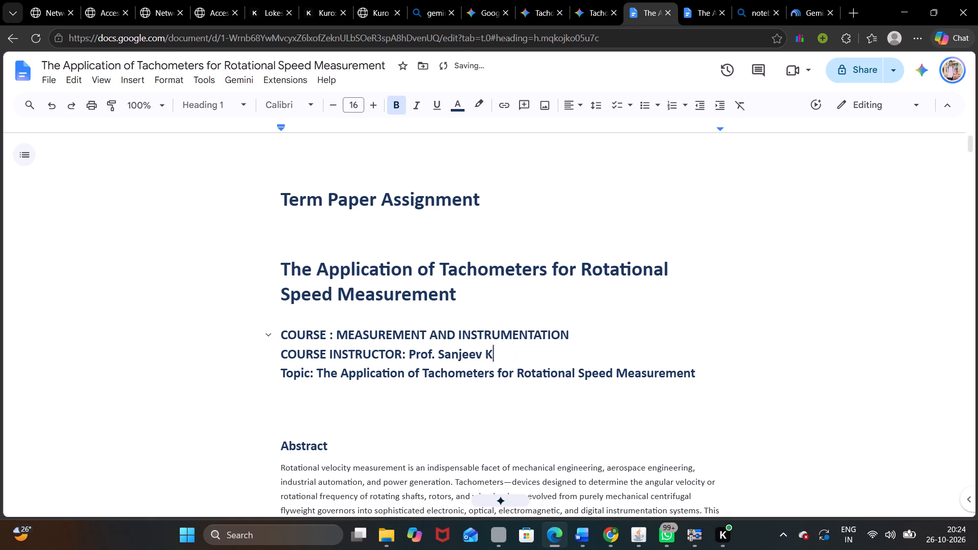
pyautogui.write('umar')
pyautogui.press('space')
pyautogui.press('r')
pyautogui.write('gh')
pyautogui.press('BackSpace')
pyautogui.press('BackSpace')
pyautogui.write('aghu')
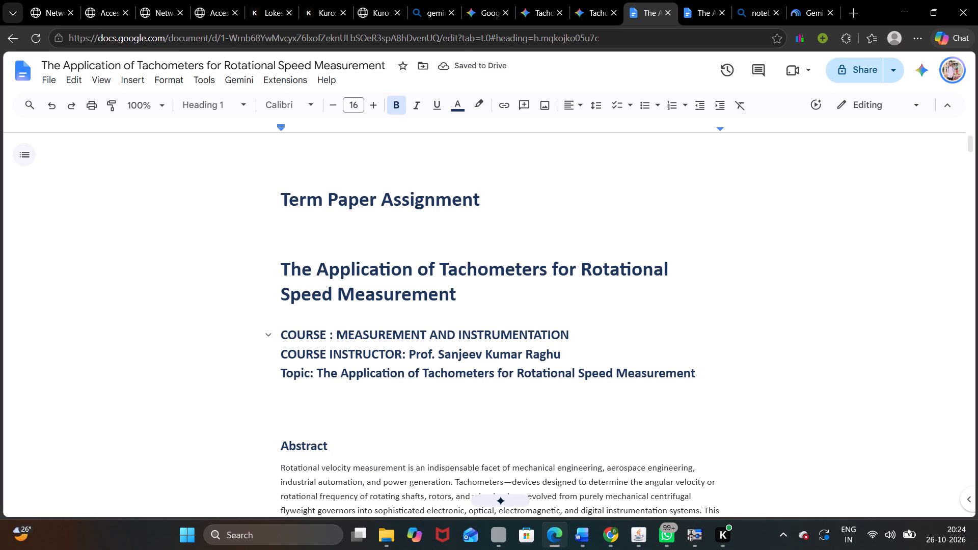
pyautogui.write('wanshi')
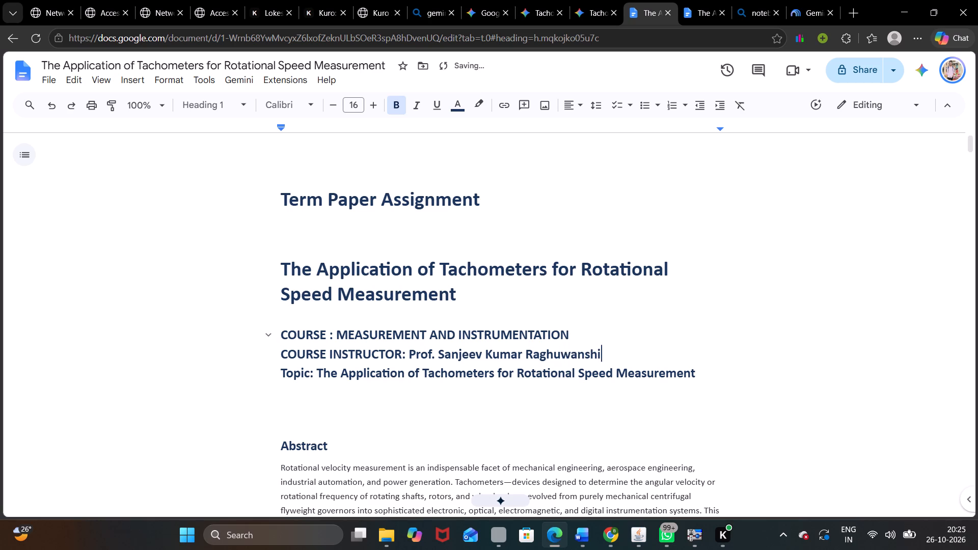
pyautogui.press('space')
# Highlight the entire COURSE INSTRUCTOR line in light gray.
pyautogui.moveTo(281, 352); pyautogui.dragTo(565, 351)
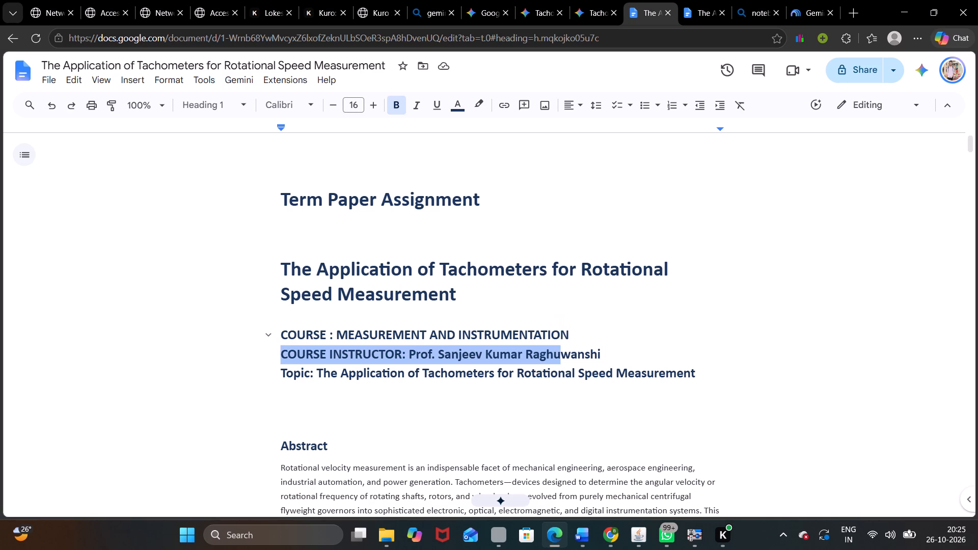
pyautogui.moveTo(565, 351); pyautogui.dragTo(606, 356)
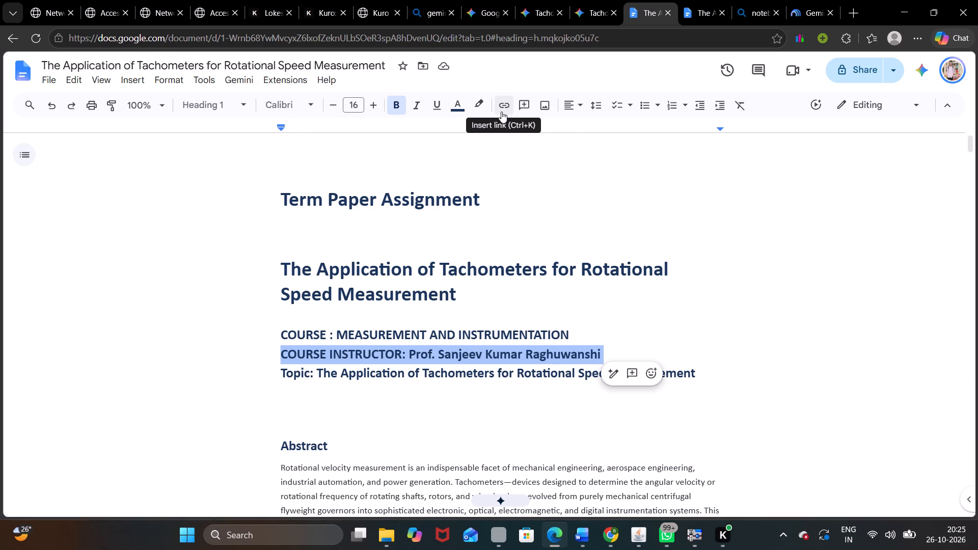
pyautogui.click(476, 107)
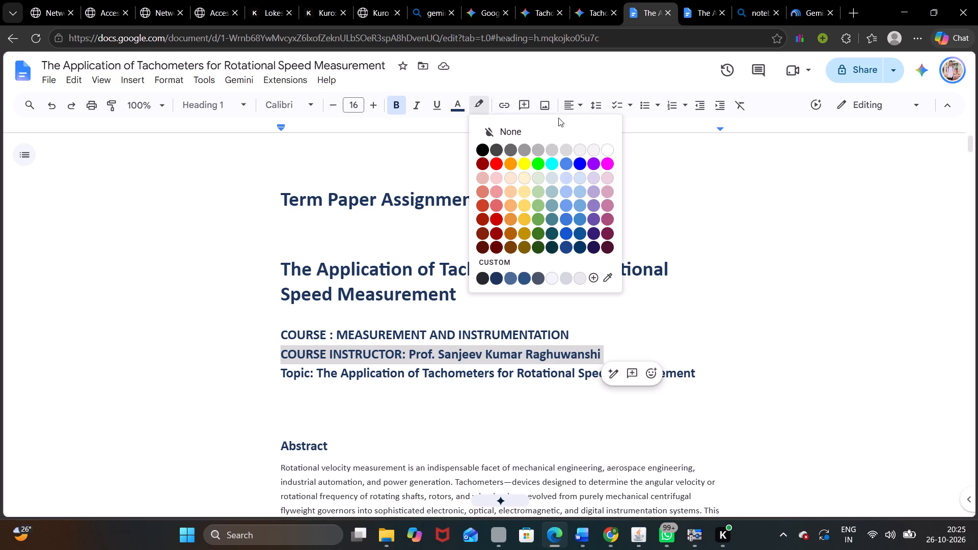
pyautogui.click(567, 147)
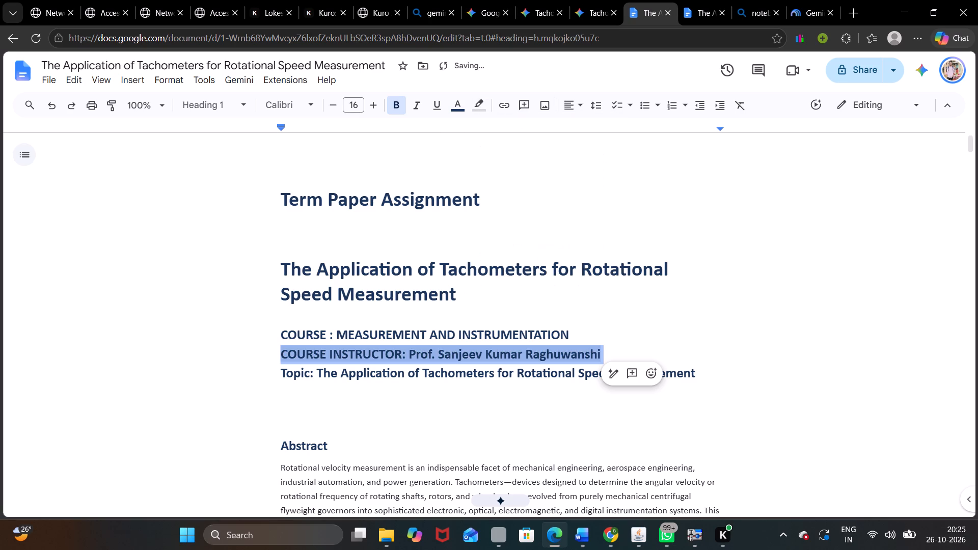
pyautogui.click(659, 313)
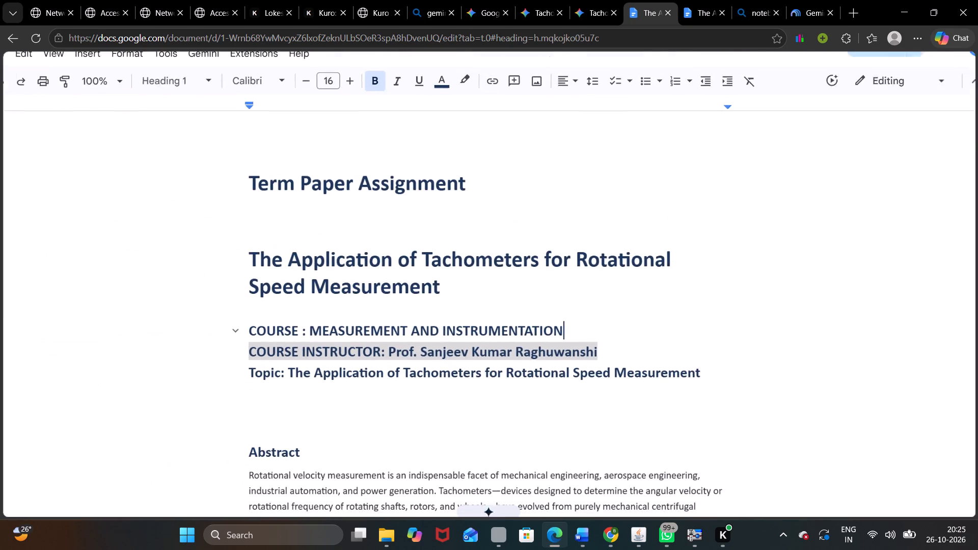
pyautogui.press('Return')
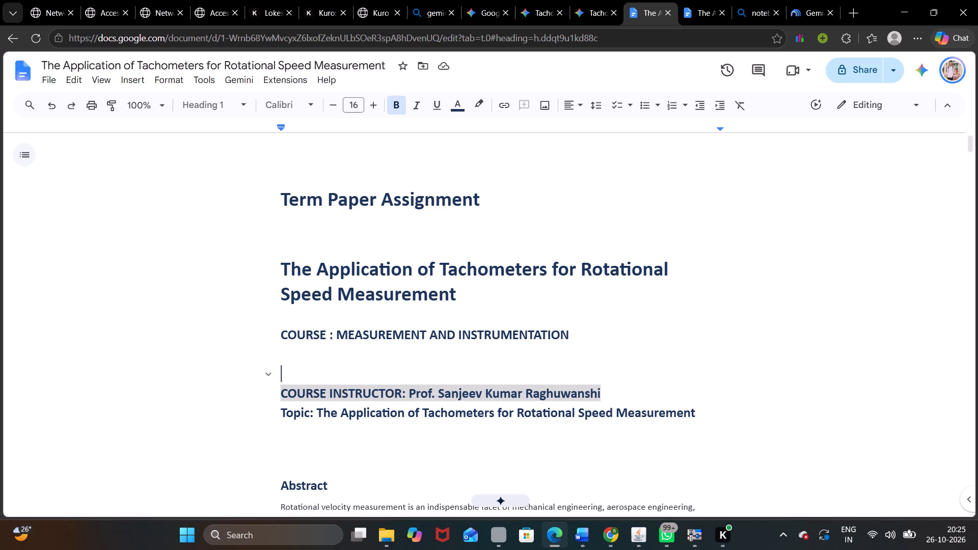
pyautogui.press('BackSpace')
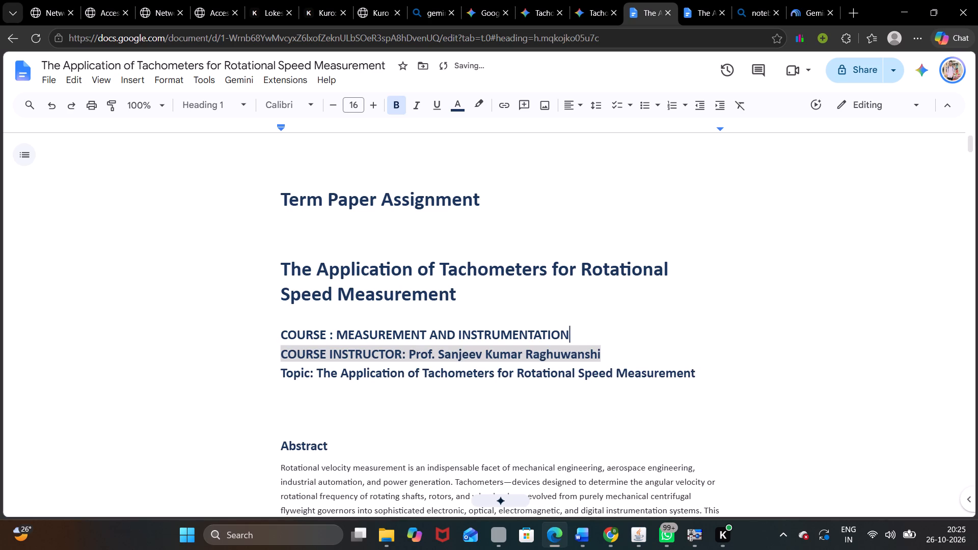
# Insert one empty line after the COURSE INSTRUCTOR line and another after the Topic line.
pyautogui.click(618, 360)
pyautogui.press('Return')
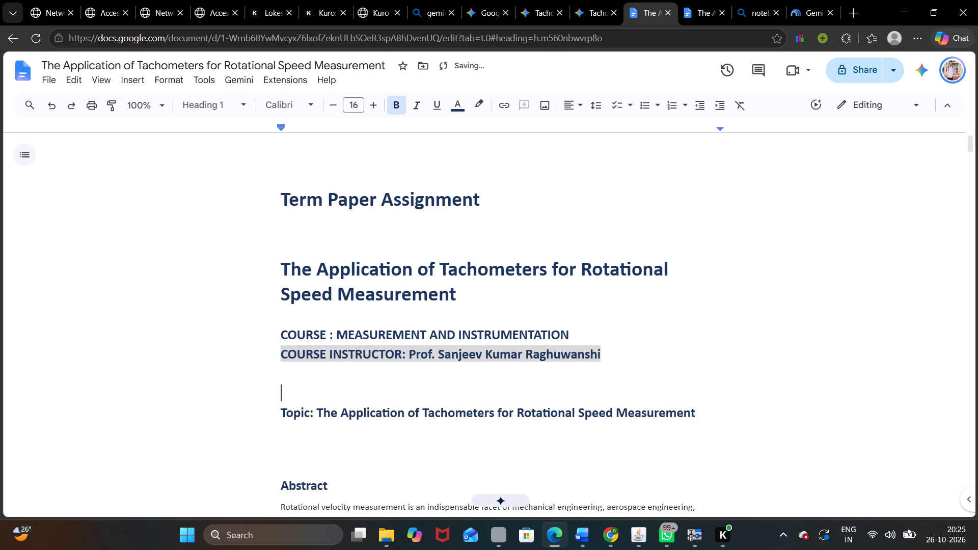
pyautogui.scroll(-1, 763, 352)
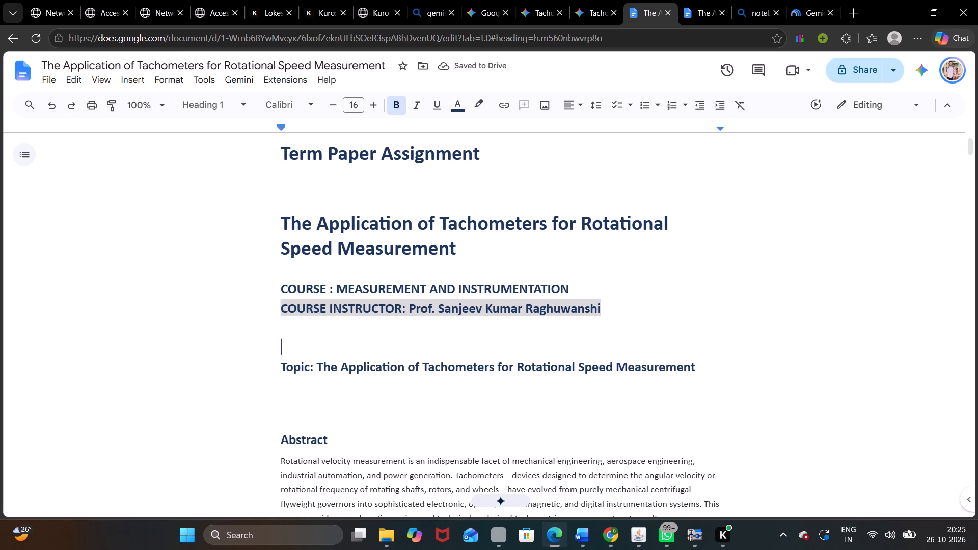
pyautogui.click(716, 363)
pyautogui.press('Return')
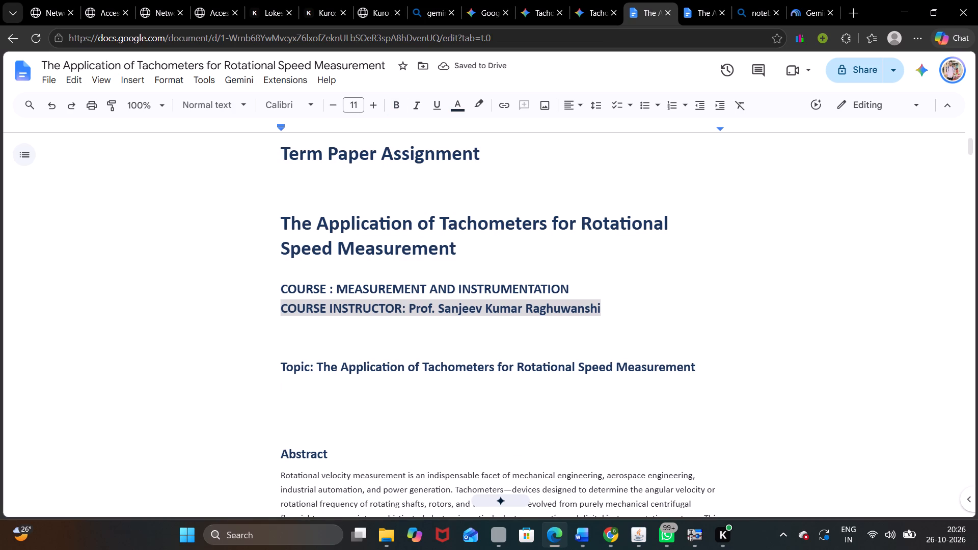
# Add another empty line directly below the COURSE INSTRUCTOR line and format it as Heading 2.
pyautogui.click(668, 314)
pyautogui.press('Return')
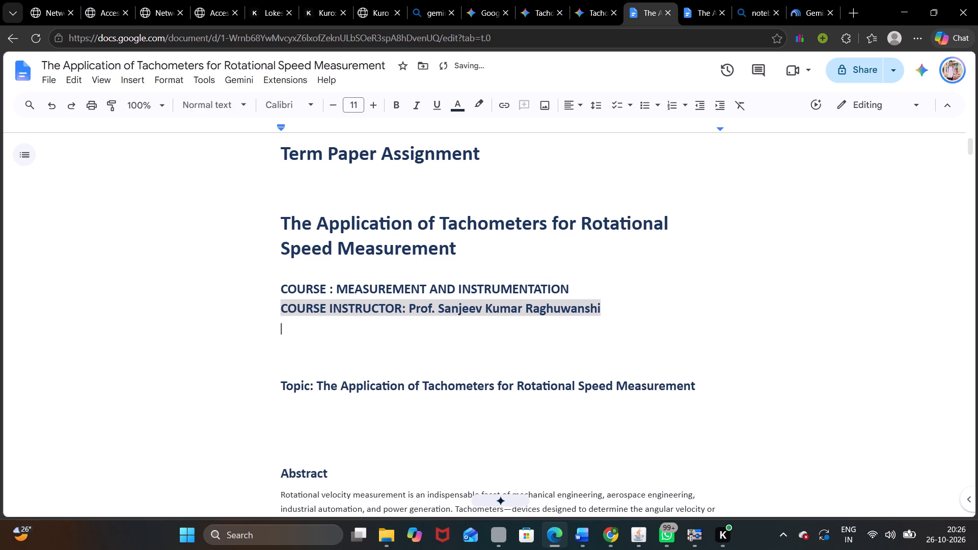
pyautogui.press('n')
pyautogui.press('BackSpace')
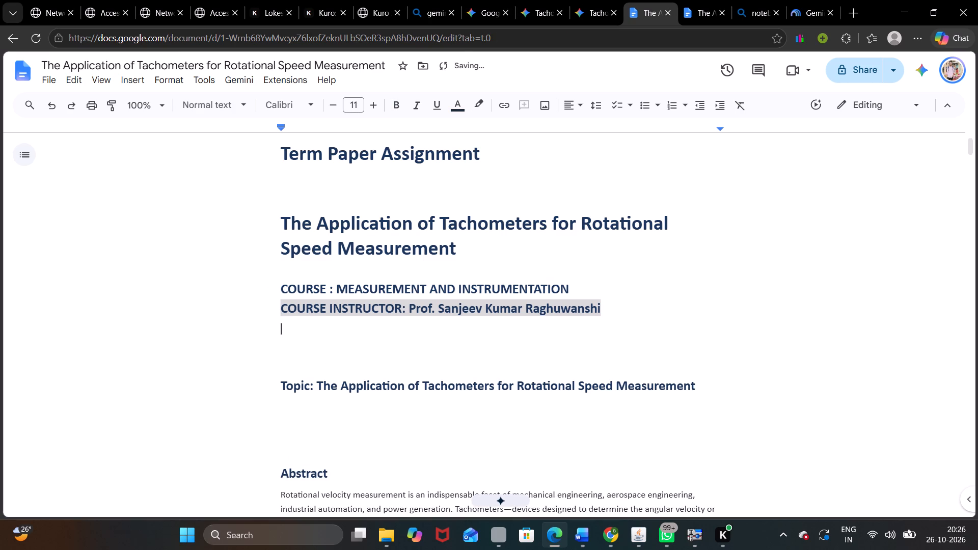
pyautogui.click(223, 118)
pyautogui.click(235, 105)
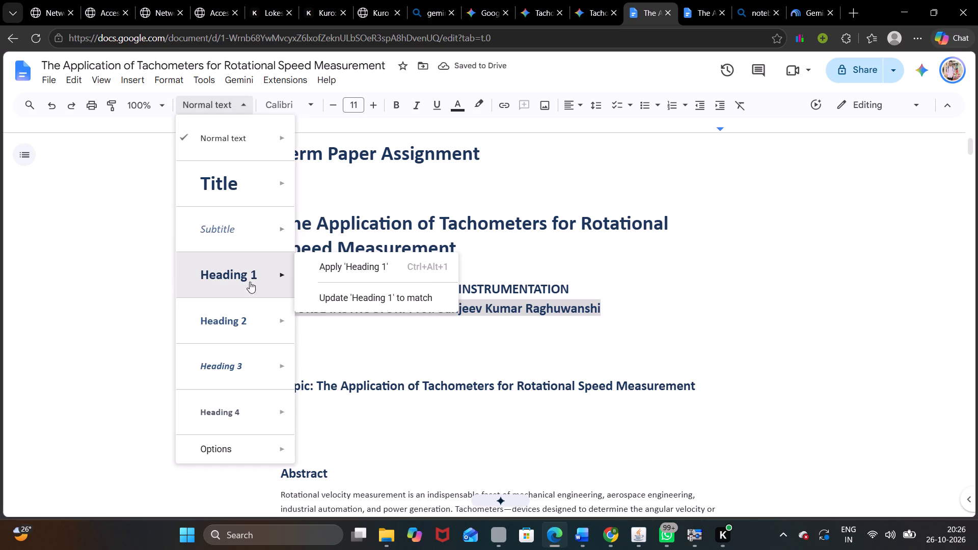
pyautogui.click(245, 370)
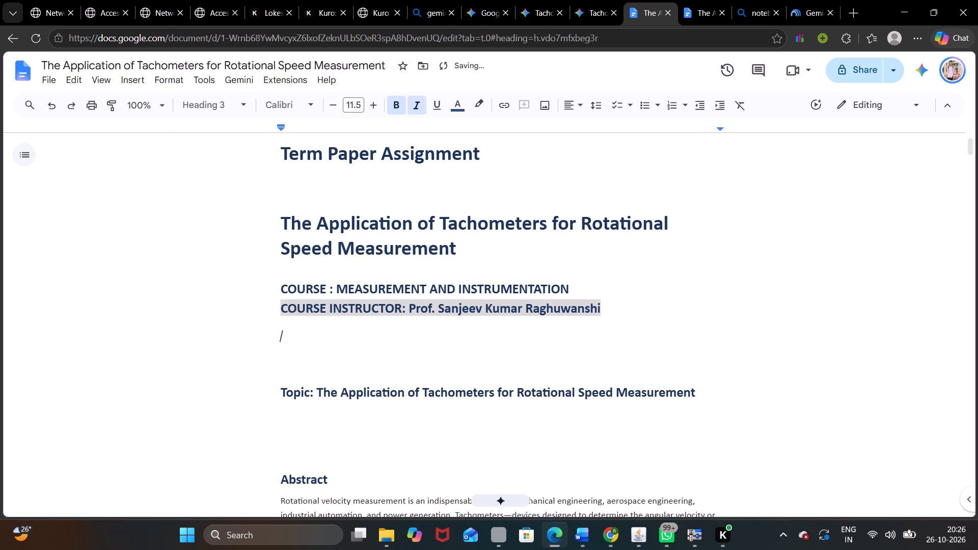
pyautogui.click(242, 109)
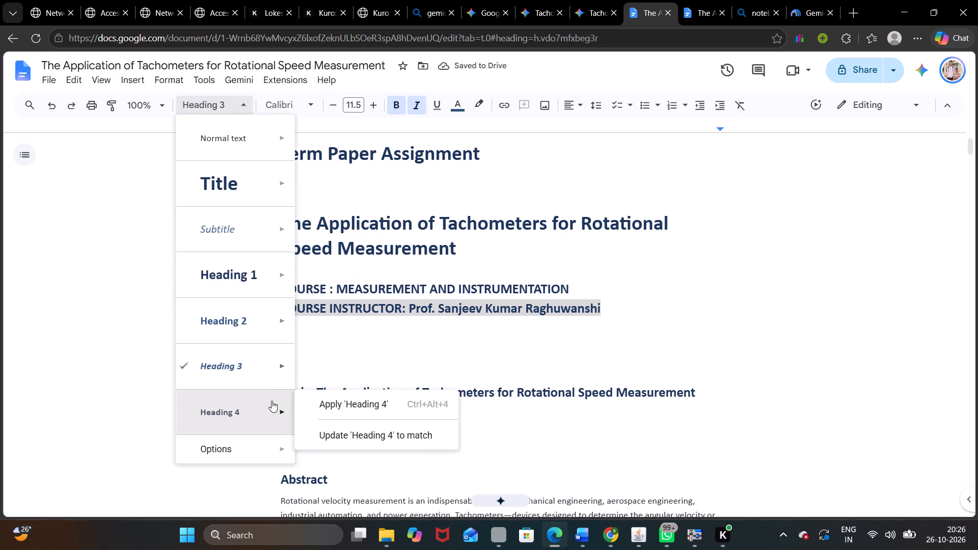
pyautogui.click(253, 322)
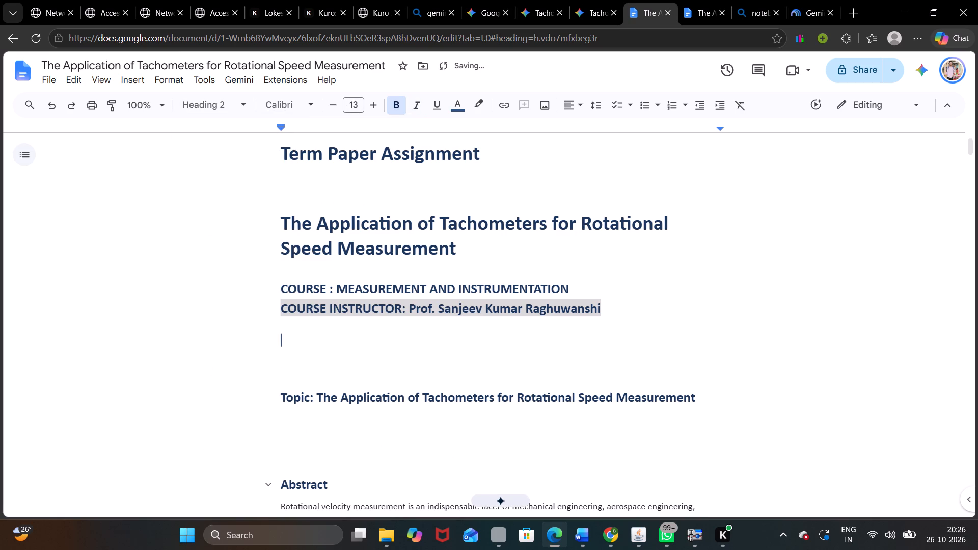
# Add a further line above the Topic line, below the empty Heading 2 line, and format it as Heading 2.
pyautogui.press('Return')
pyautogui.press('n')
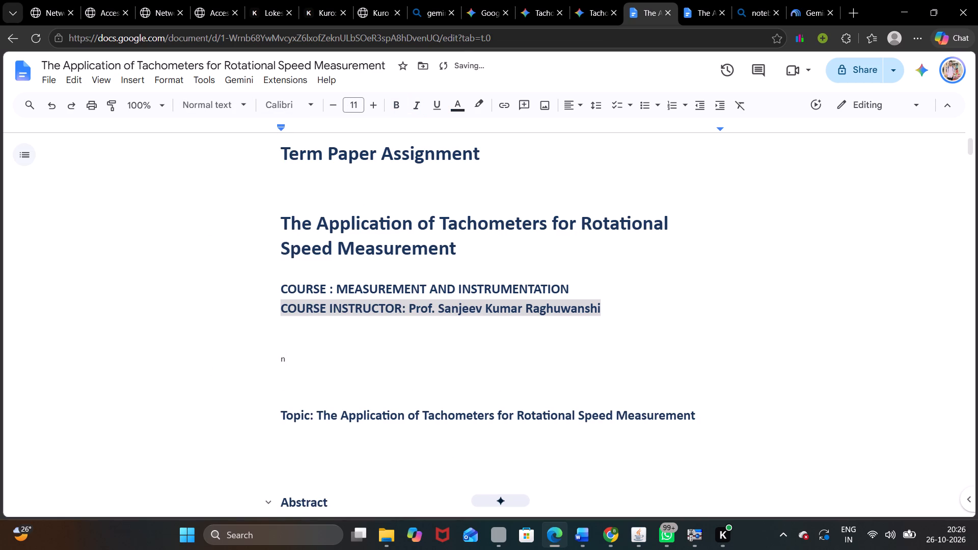
pyautogui.press('BackSpace')
pyautogui.click(229, 97)
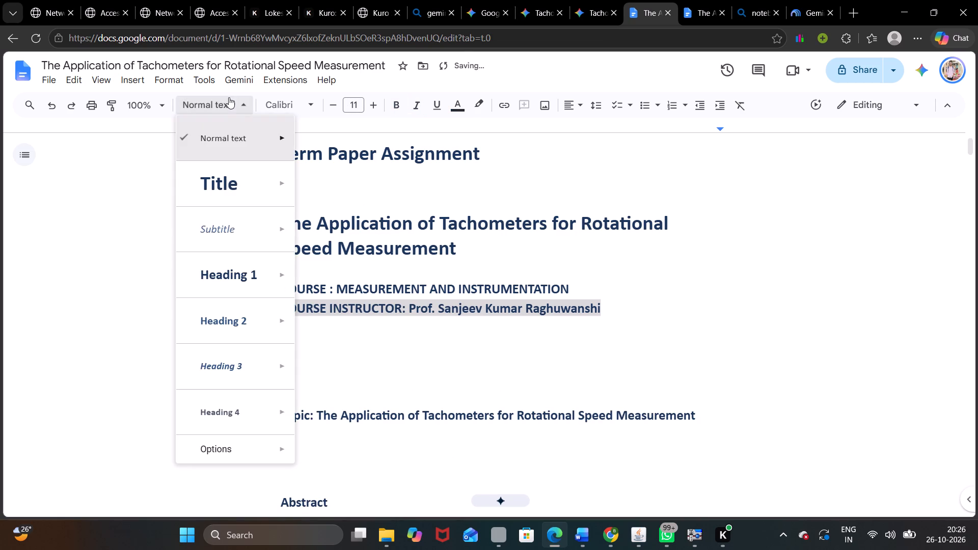
pyautogui.click(251, 314)
# Enter the label "NAME : " in capitals on the new Heading 2 line.
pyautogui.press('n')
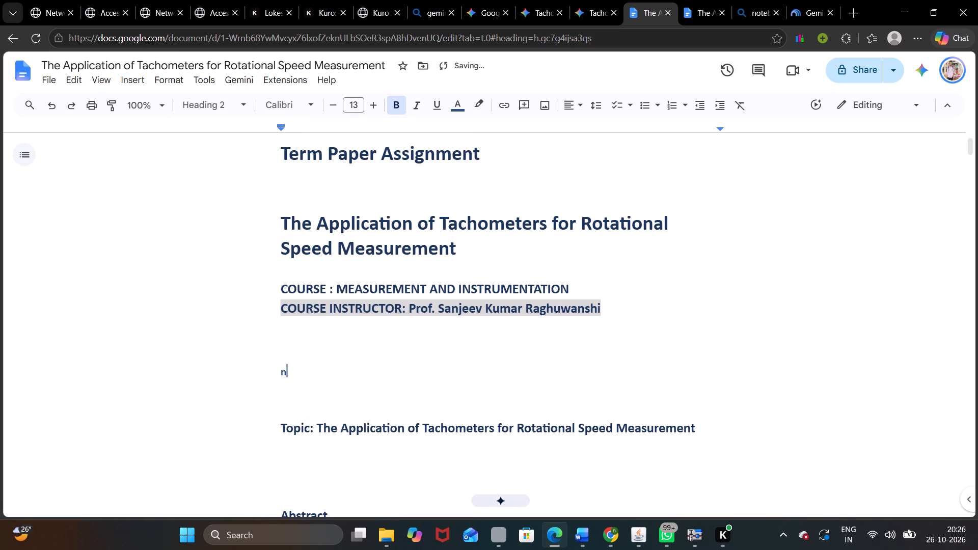
pyautogui.press('BackSpace')
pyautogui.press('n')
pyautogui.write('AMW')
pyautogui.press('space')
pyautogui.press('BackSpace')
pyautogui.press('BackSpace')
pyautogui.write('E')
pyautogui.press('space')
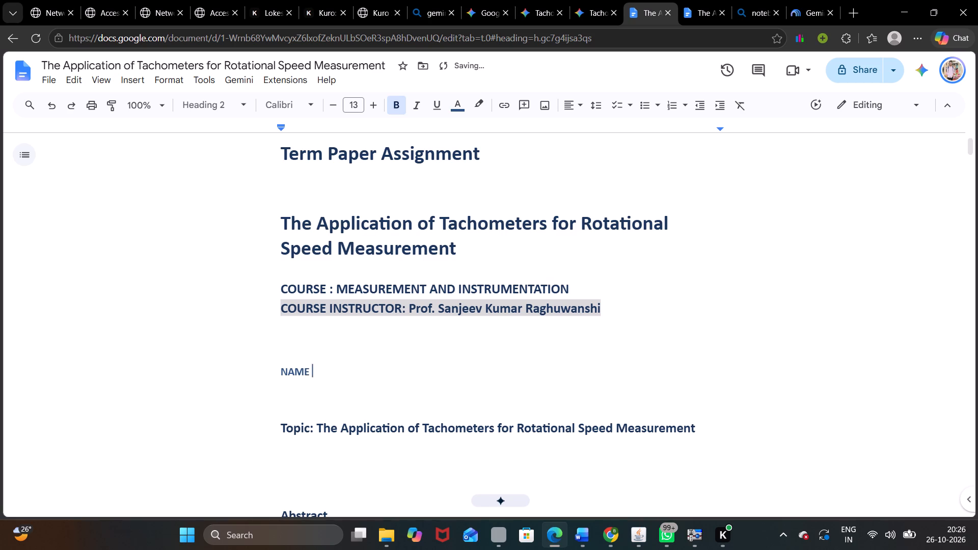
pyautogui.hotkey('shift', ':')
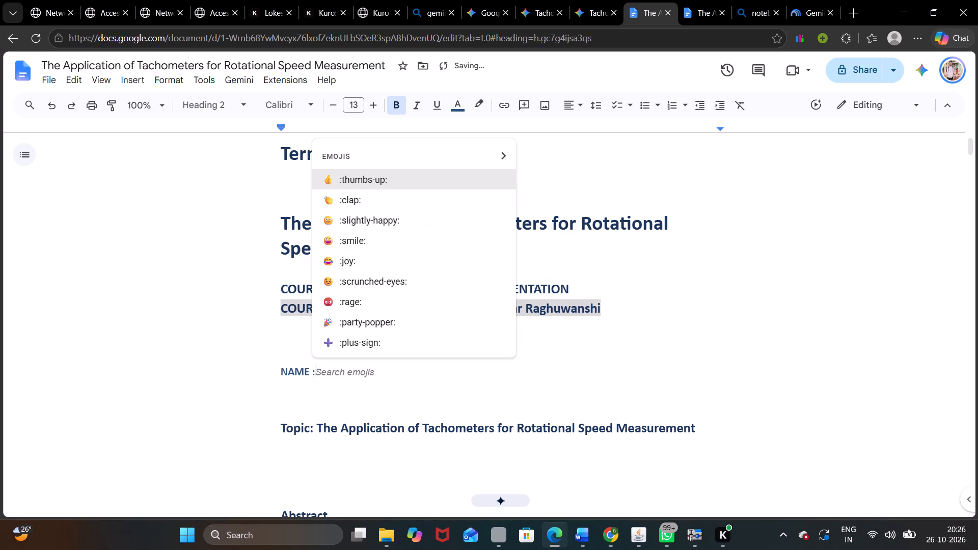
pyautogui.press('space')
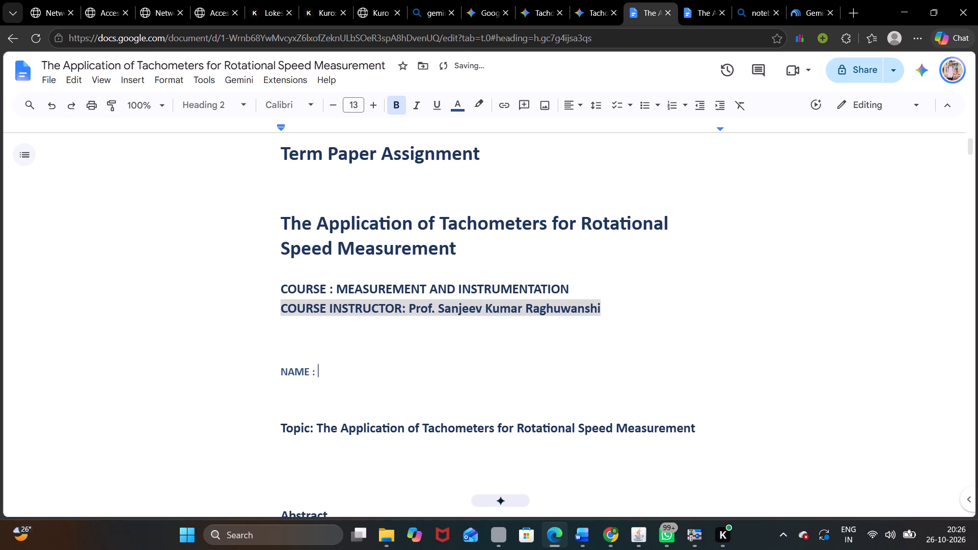
# Enter the student's full name after the "NAME :" label.
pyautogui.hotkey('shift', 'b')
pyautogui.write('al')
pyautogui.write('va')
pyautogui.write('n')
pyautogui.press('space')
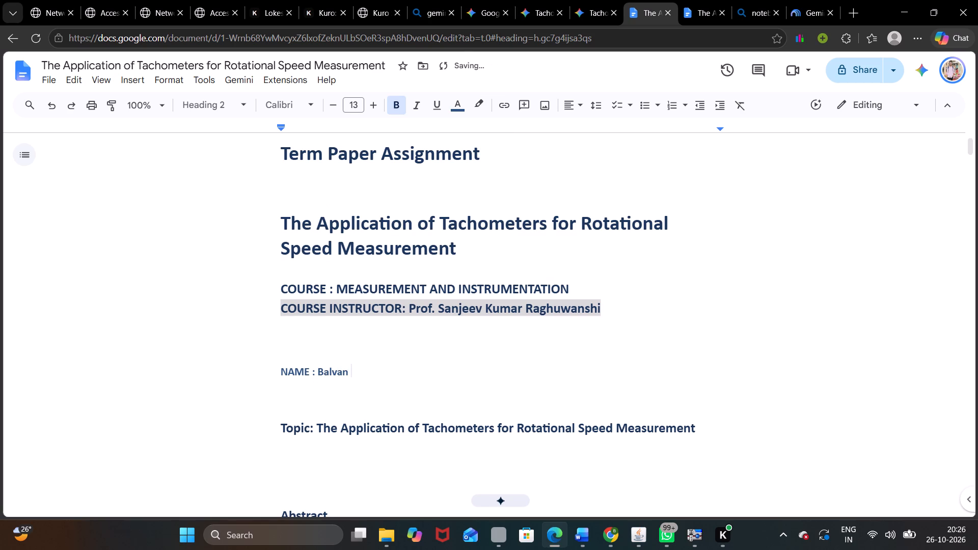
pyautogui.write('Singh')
# Insert a line break after the student's name and enter the label "Add. No.: " on the new line.
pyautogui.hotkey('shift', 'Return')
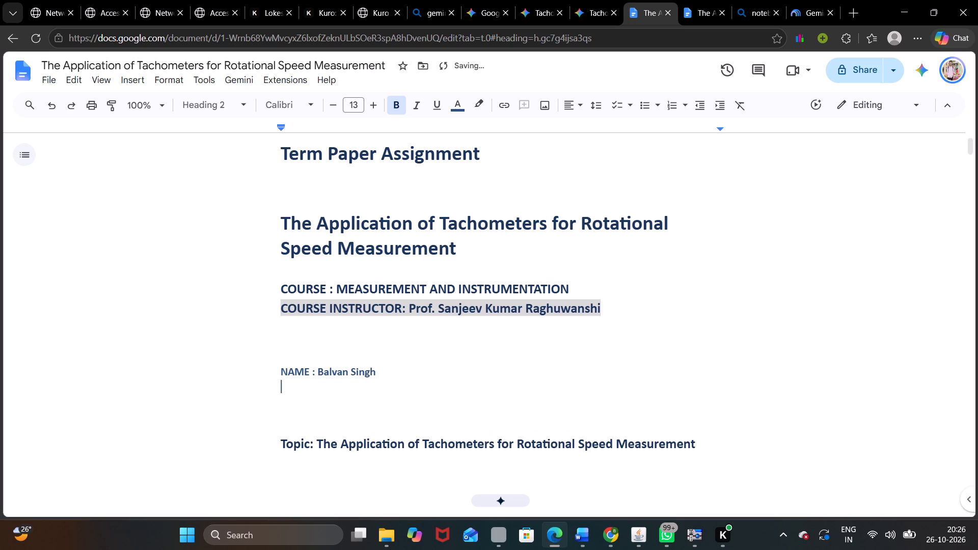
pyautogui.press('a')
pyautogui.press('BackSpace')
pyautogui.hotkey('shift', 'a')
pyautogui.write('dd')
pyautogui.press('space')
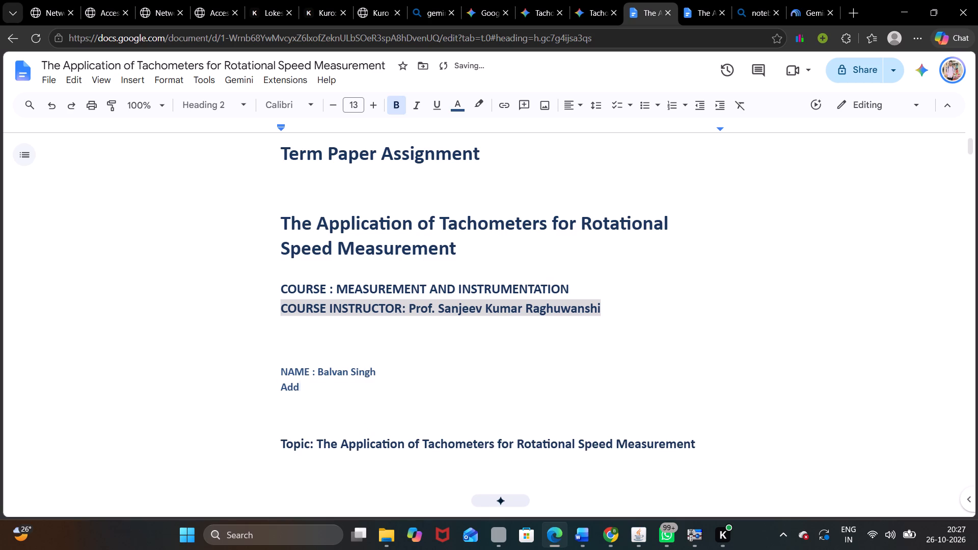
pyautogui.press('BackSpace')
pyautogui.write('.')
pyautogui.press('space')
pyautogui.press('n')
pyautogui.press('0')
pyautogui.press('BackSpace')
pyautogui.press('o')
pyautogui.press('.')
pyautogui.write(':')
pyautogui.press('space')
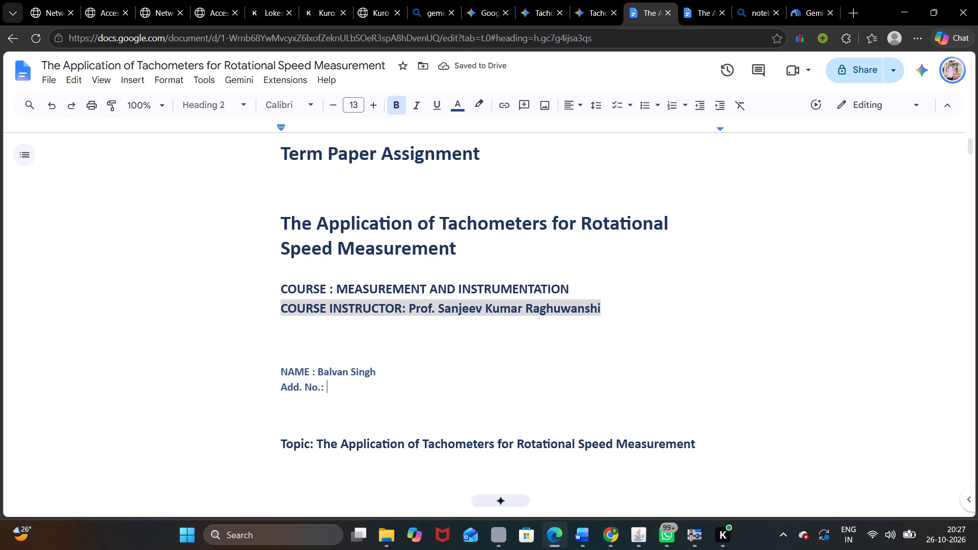
# Enter the student's admission number after the "Add. No.:" label.
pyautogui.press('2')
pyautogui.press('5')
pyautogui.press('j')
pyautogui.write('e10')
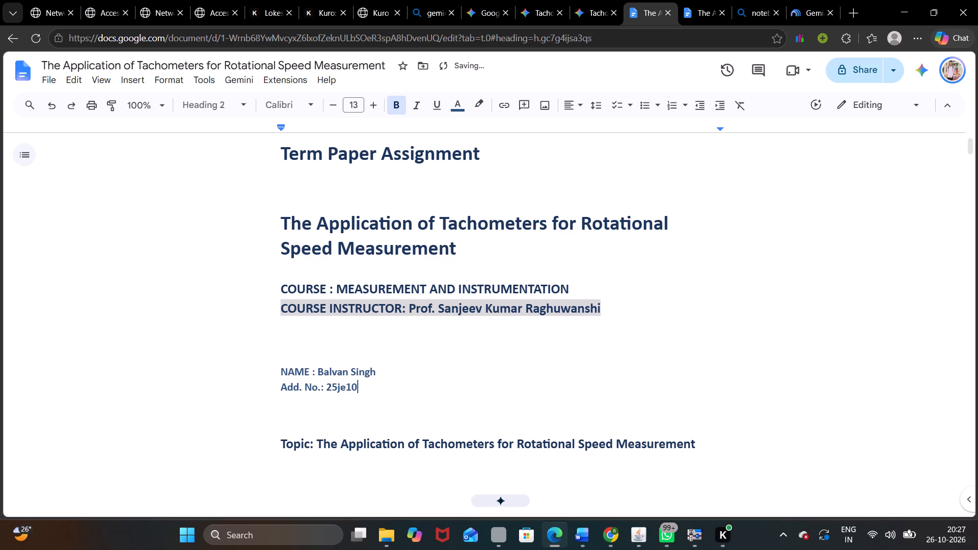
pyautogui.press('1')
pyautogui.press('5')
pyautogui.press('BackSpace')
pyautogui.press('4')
# Replace the two lowercase letters in the student's admission number with capitals.
pyautogui.click(346, 386)
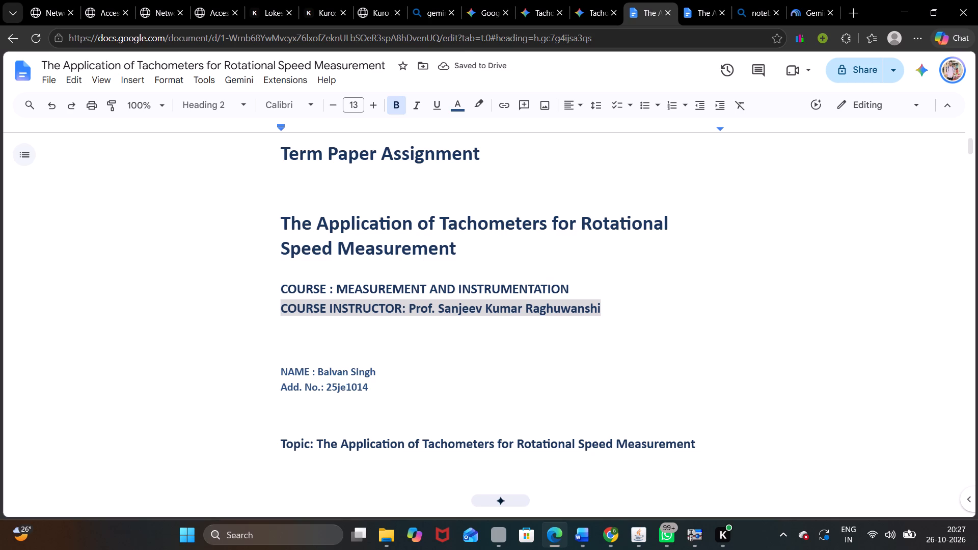
pyautogui.press('BackSpace')
pyautogui.press('BackSpace')
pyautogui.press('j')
pyautogui.press('BackSpace')
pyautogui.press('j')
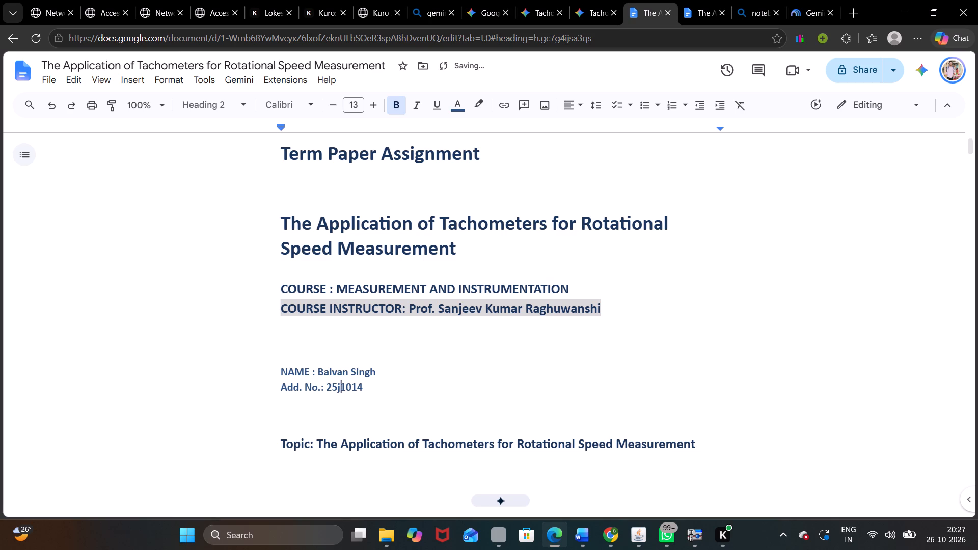
pyautogui.press('BackSpace')
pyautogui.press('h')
pyautogui.press('BackSpace')
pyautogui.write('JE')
pyautogui.scroll(1, 448, 390)
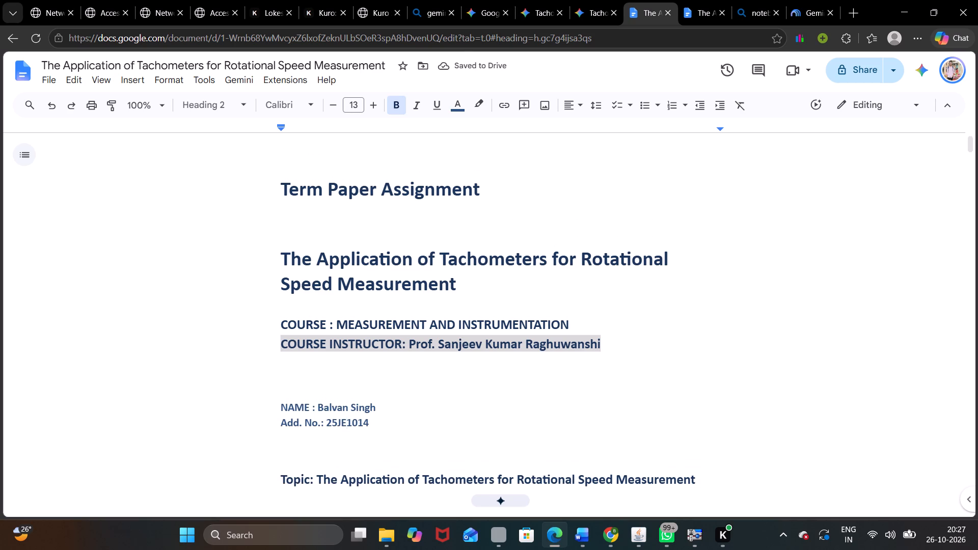
# Add an empty line between the tachometer paper's title and the COURSE line.
pyautogui.click(480, 289)
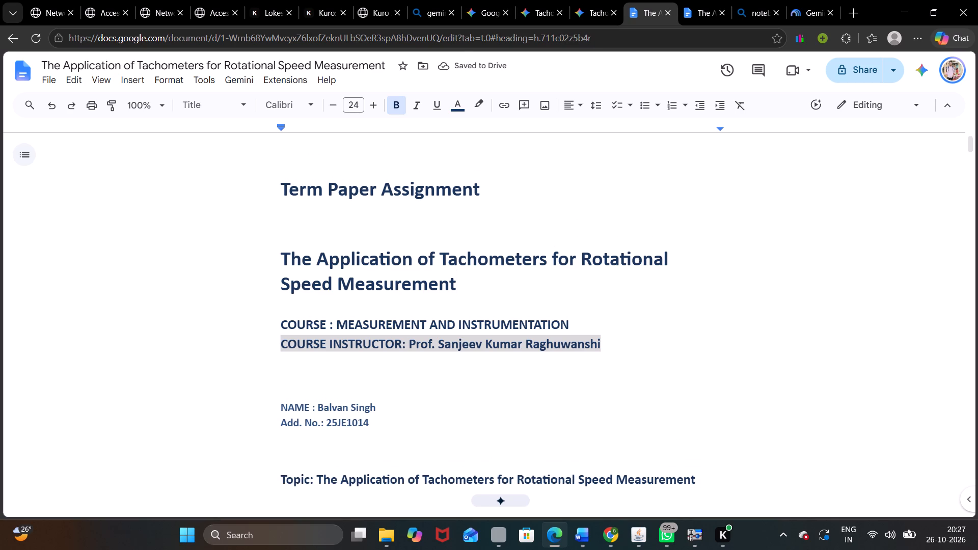
pyautogui.click(545, 104)
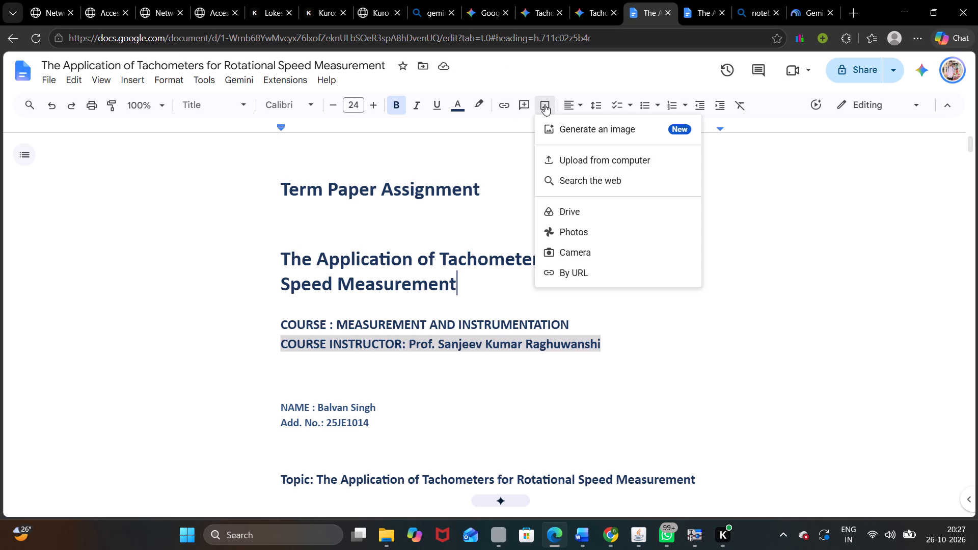
pyautogui.press('Return')
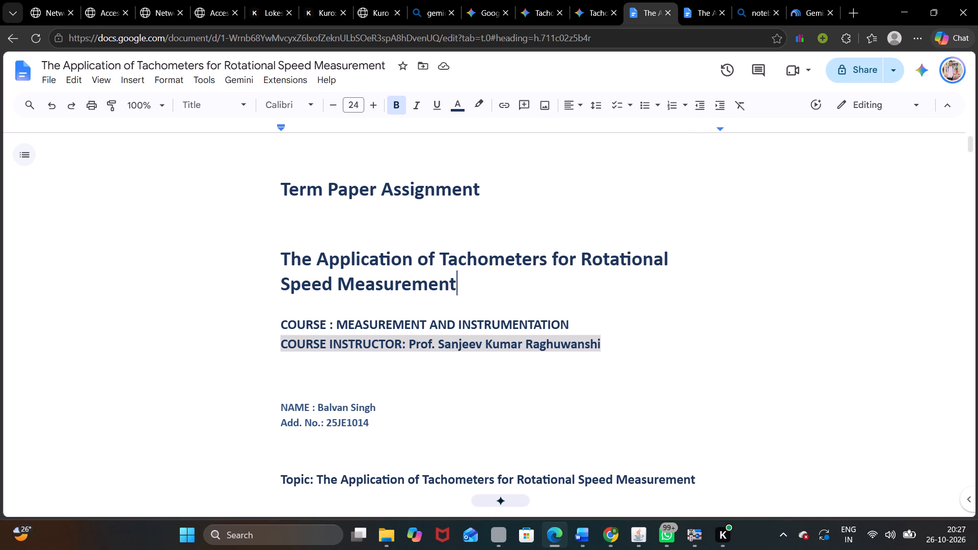
pyautogui.press('Return')
pyautogui.click(514, 291)
pyautogui.press('Return')
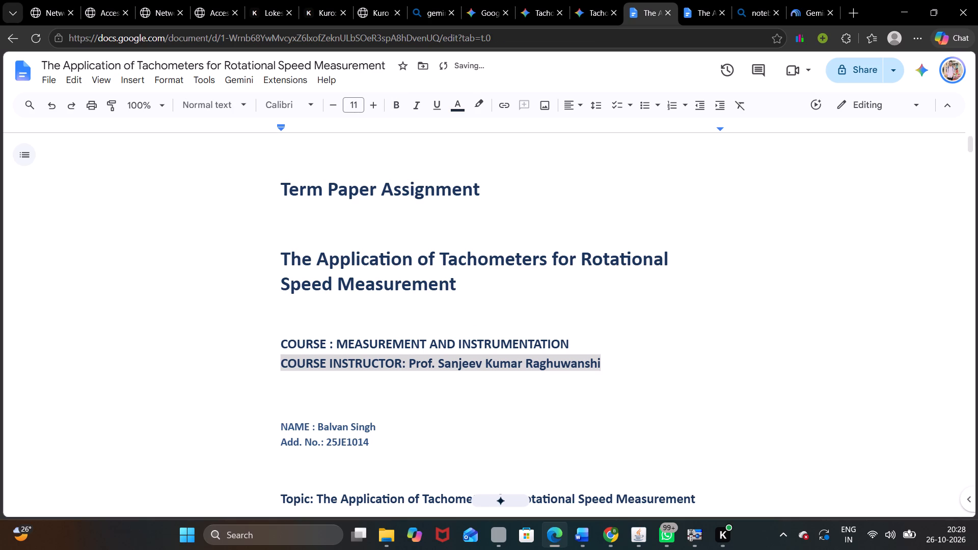
# Start an image upload from the computer and search the gallery for "ISM" and "LOG", widening the "LOG" search to the whole PC.
pyautogui.click(548, 101)
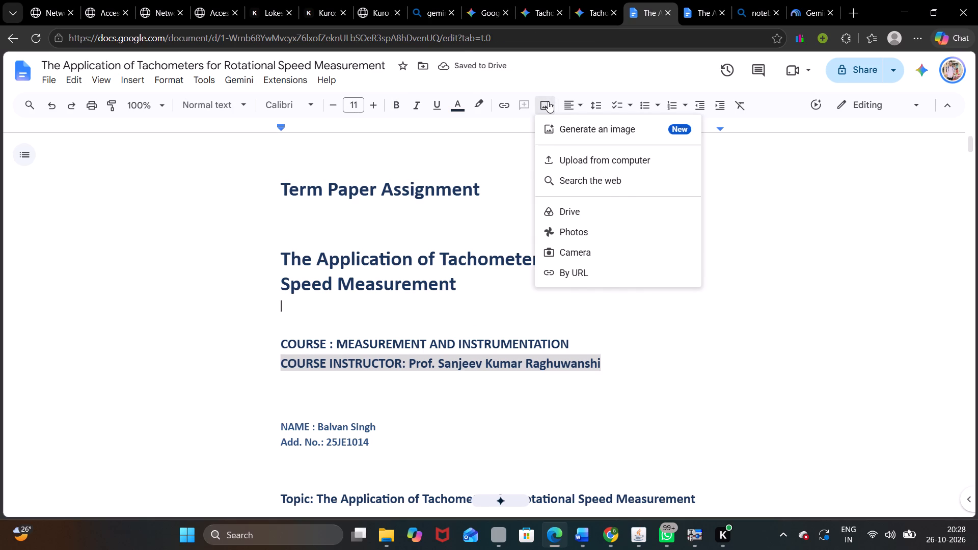
pyautogui.click(607, 163)
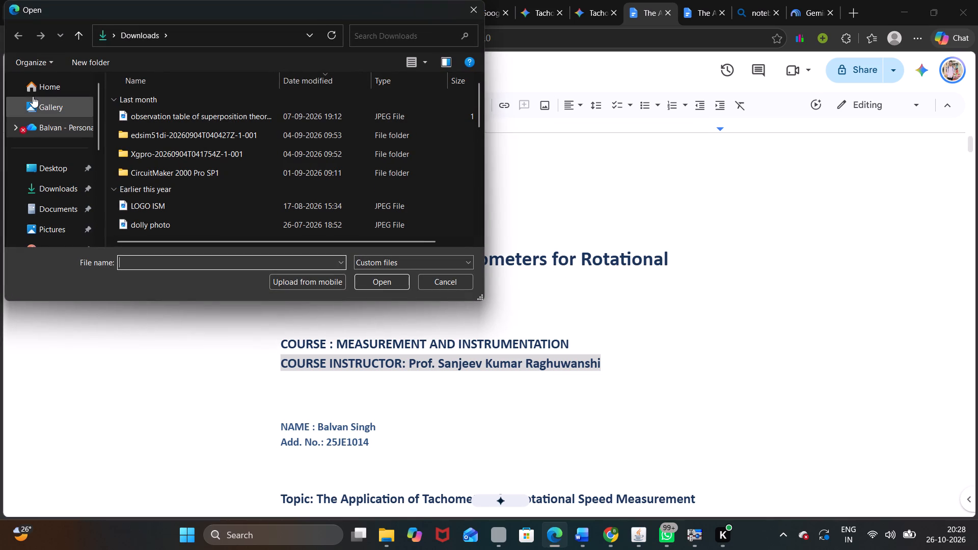
pyautogui.click(42, 102)
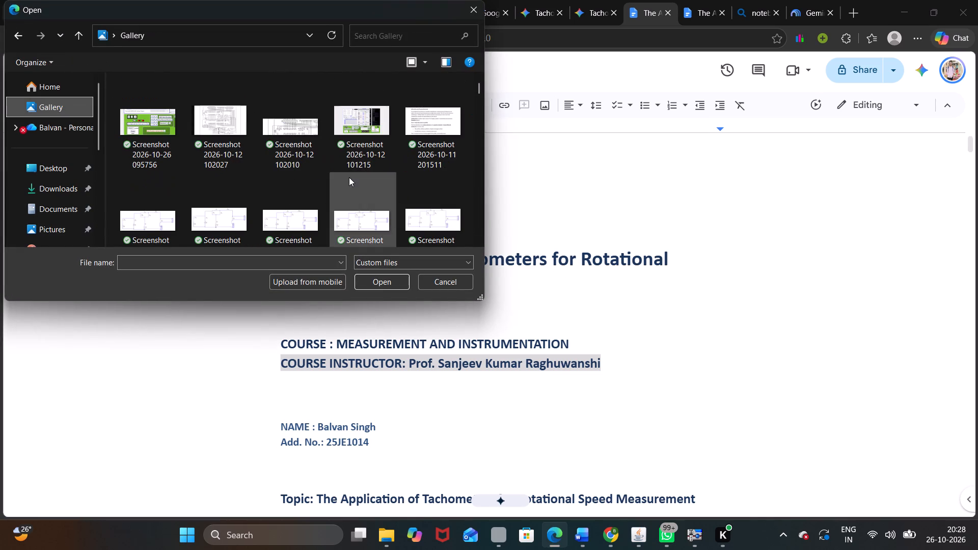
pyautogui.click(388, 32)
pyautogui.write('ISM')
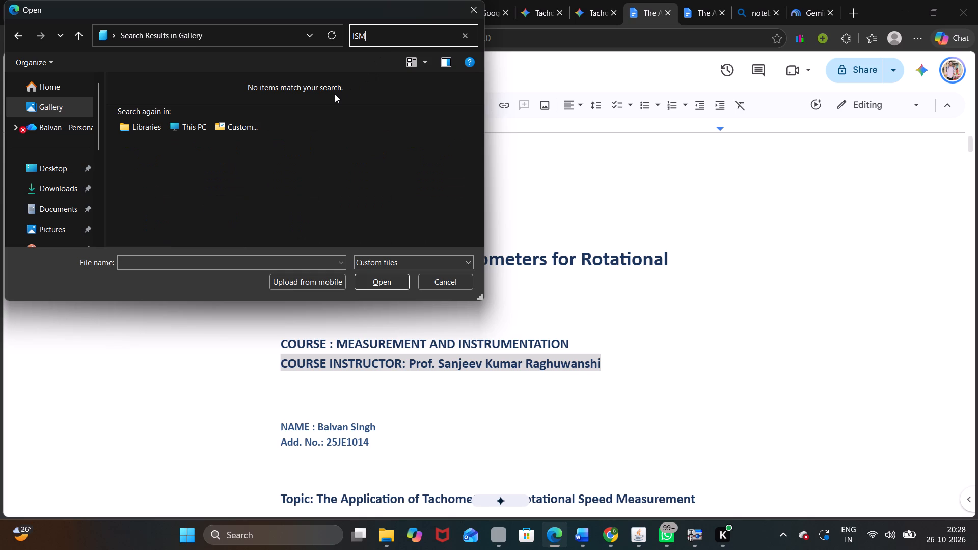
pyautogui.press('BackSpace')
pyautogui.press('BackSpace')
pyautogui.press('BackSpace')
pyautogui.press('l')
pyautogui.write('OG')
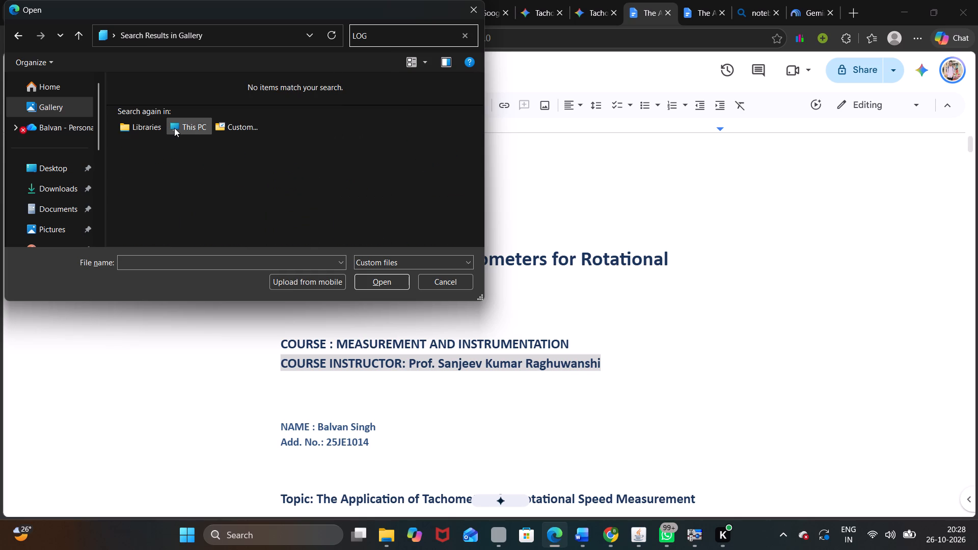
pyautogui.click(174, 128)
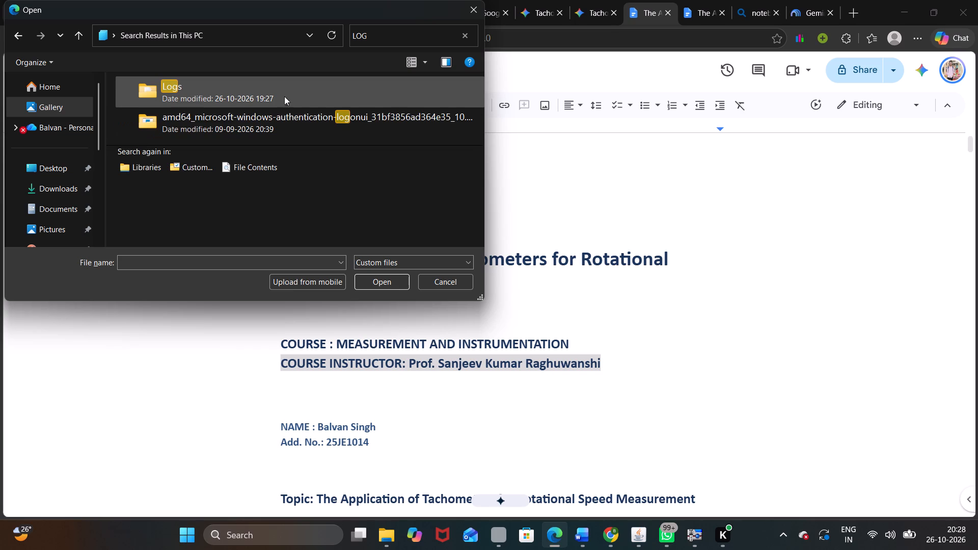
pyautogui.click(288, 91)
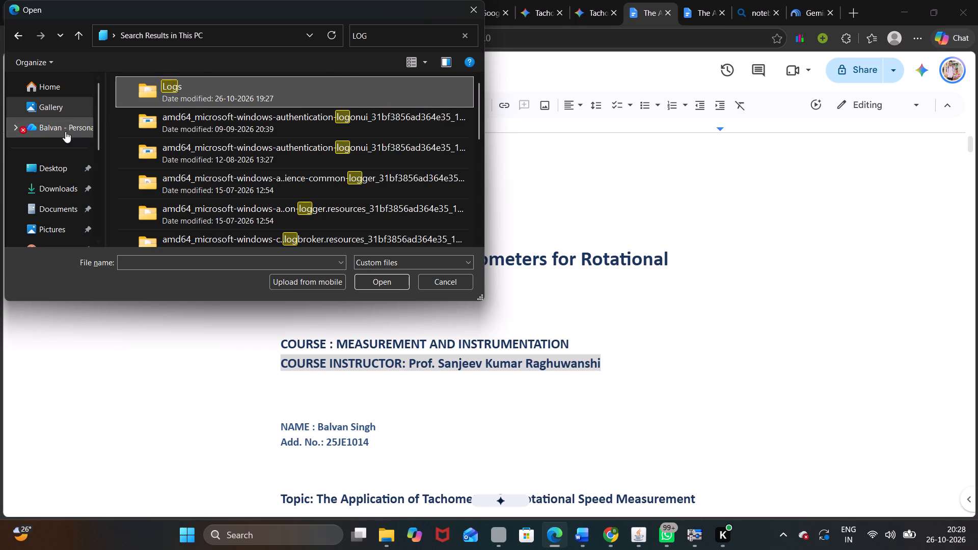
# Insert the LOGO ISM image from the Downloads folder on the empty line below the title.
pyautogui.doubleClick(61, 187)
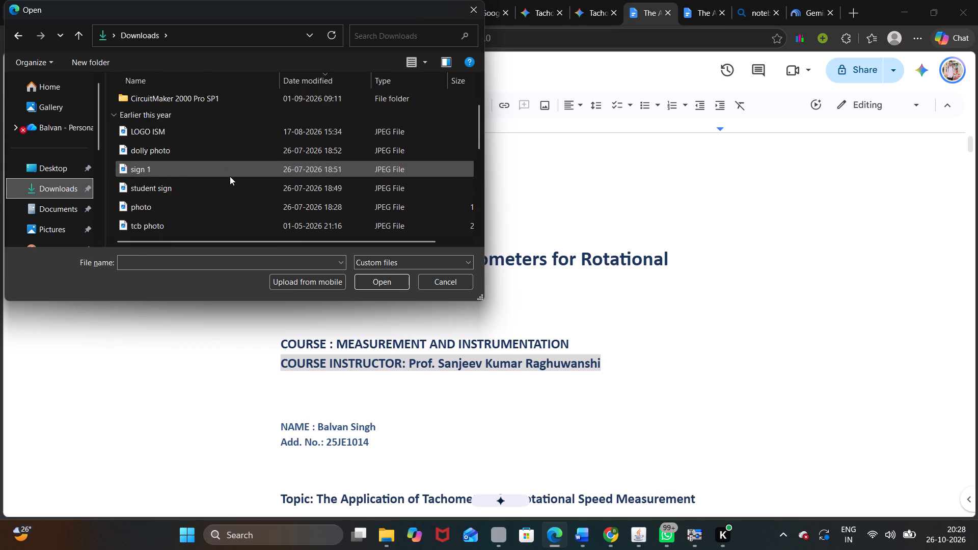
pyautogui.doubleClick(215, 131)
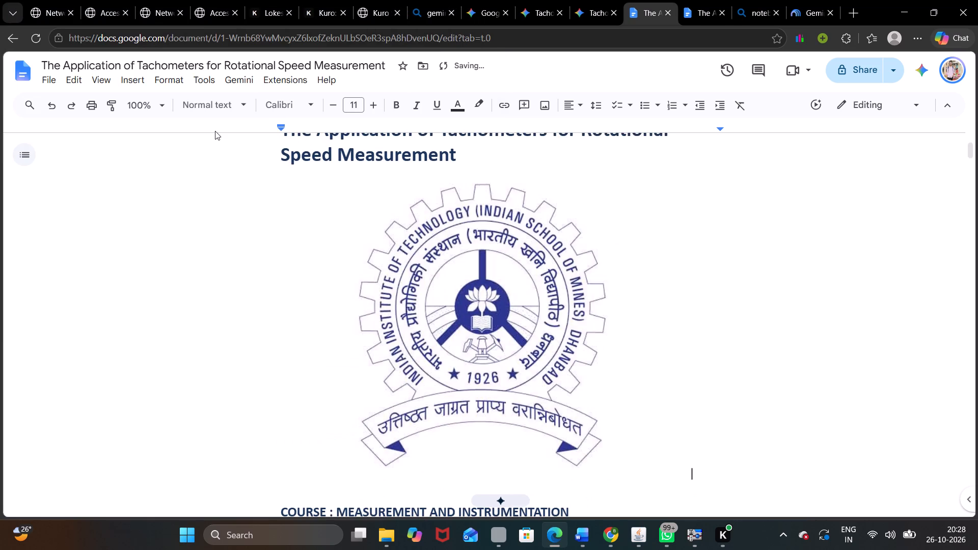
# Examine how the inserted logo sits between the title and the course and student details.
pyautogui.scroll(2, 469, 238)
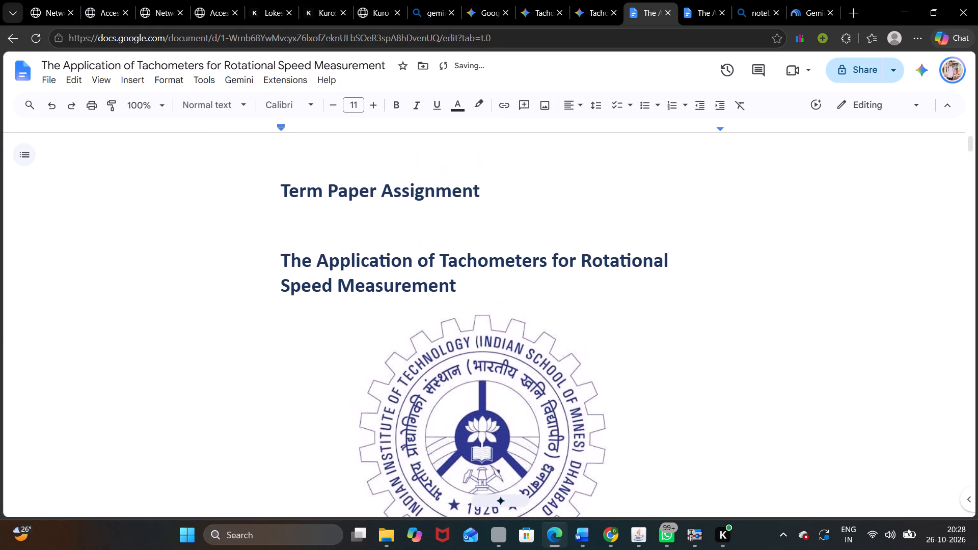
pyautogui.scroll(1, 469, 238)
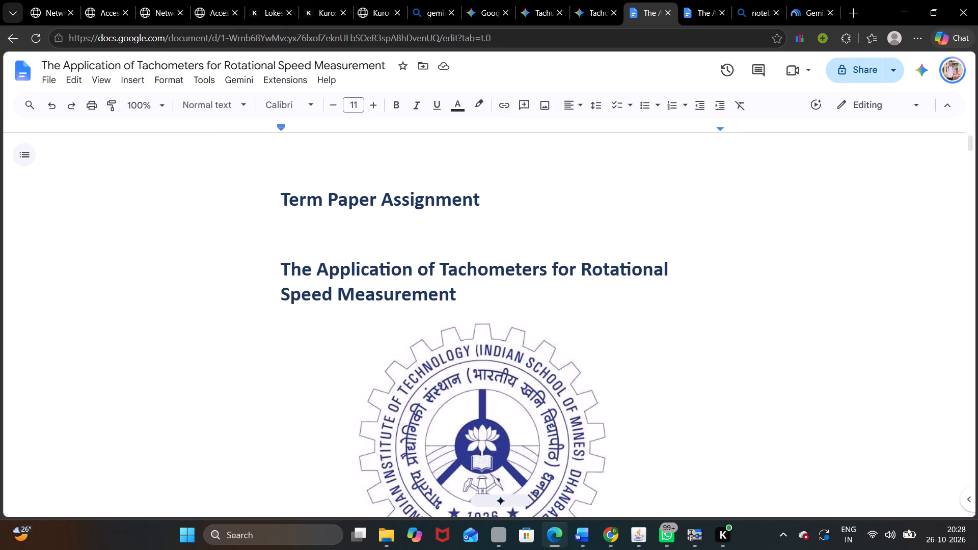
pyautogui.scroll(-2, 474, 229)
pyautogui.scroll(1, 474, 229)
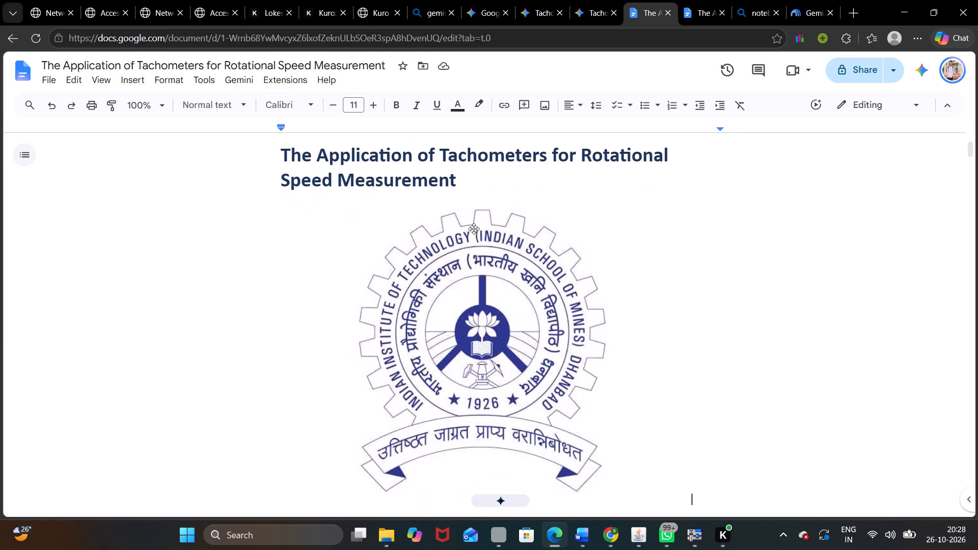
pyautogui.scroll(1, 474, 229)
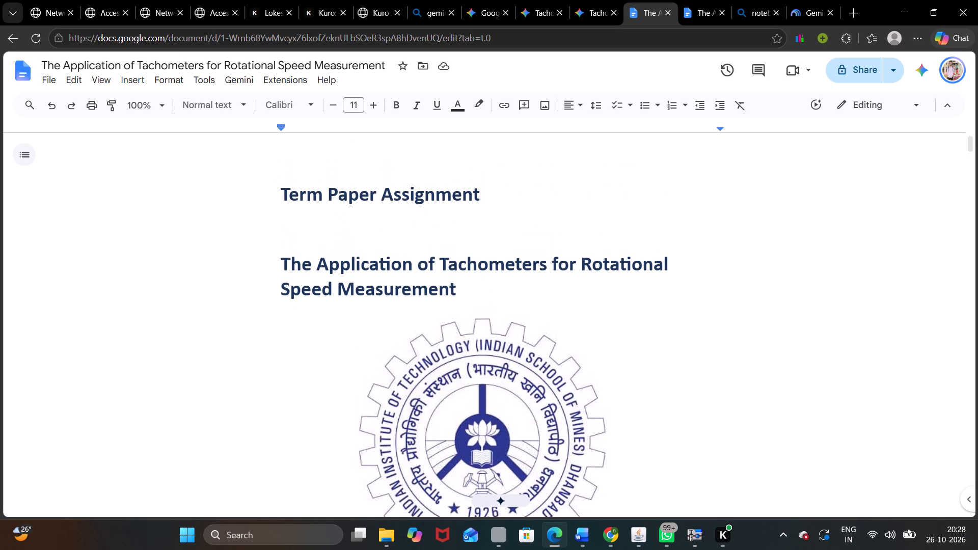
pyautogui.click(454, 224)
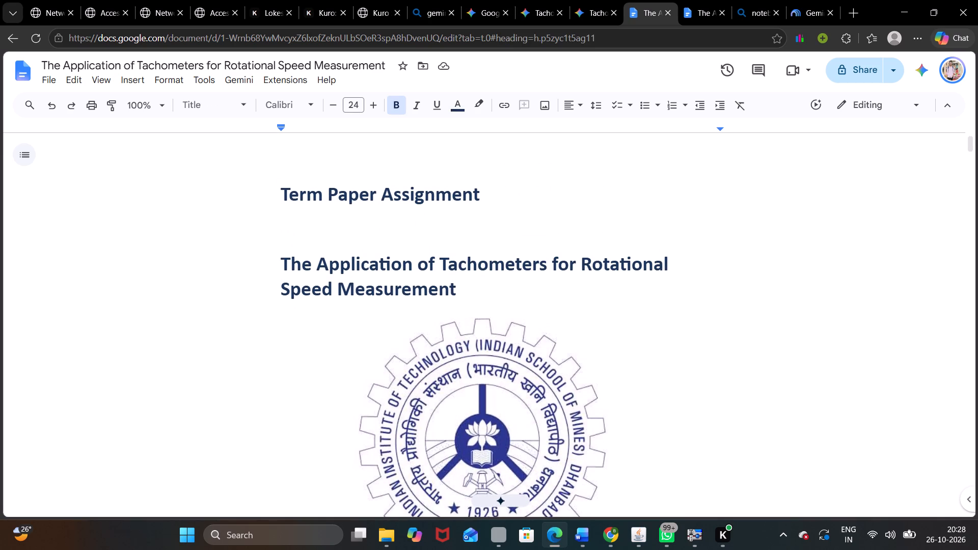
pyautogui.scroll(-1, 482, 231)
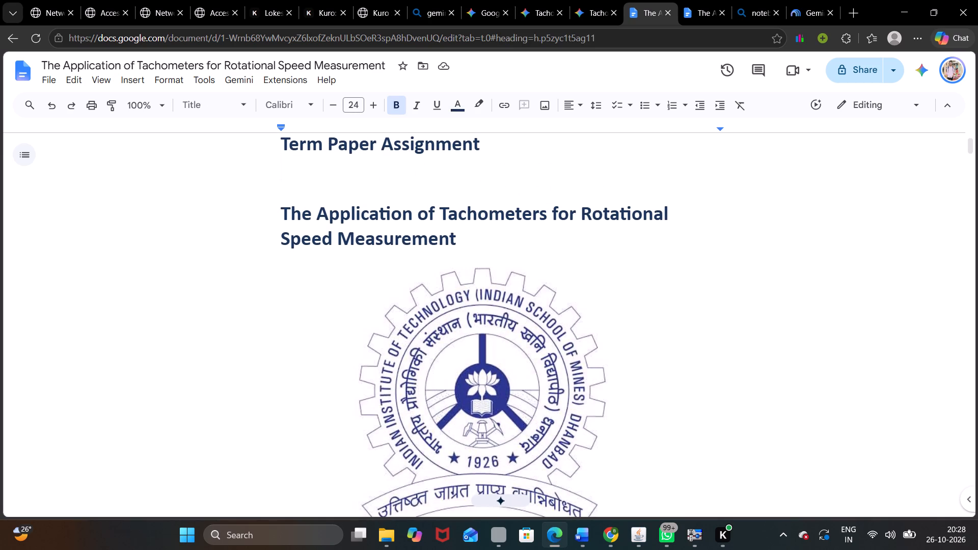
pyautogui.scroll(-1, 482, 231)
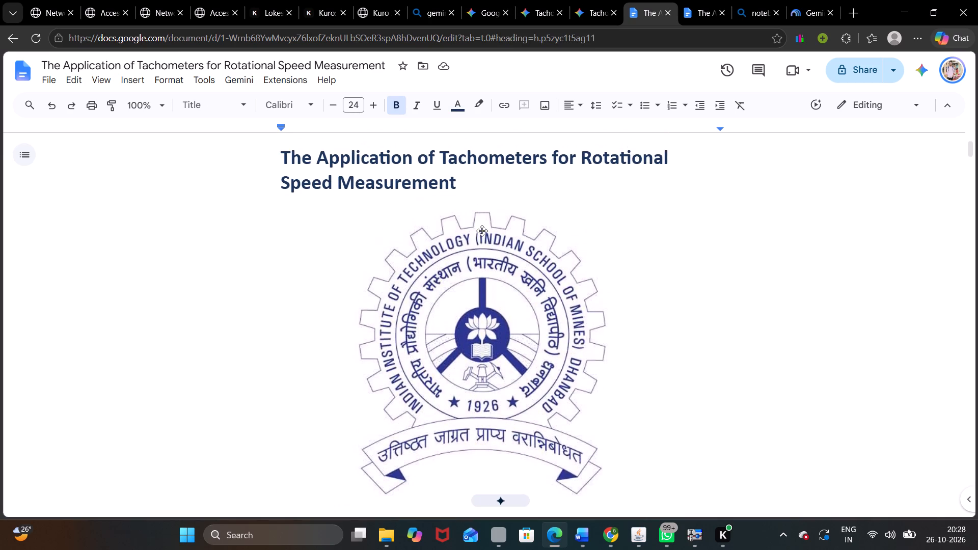
pyautogui.scroll(-2, 482, 231)
pyautogui.scroll(1, 482, 231)
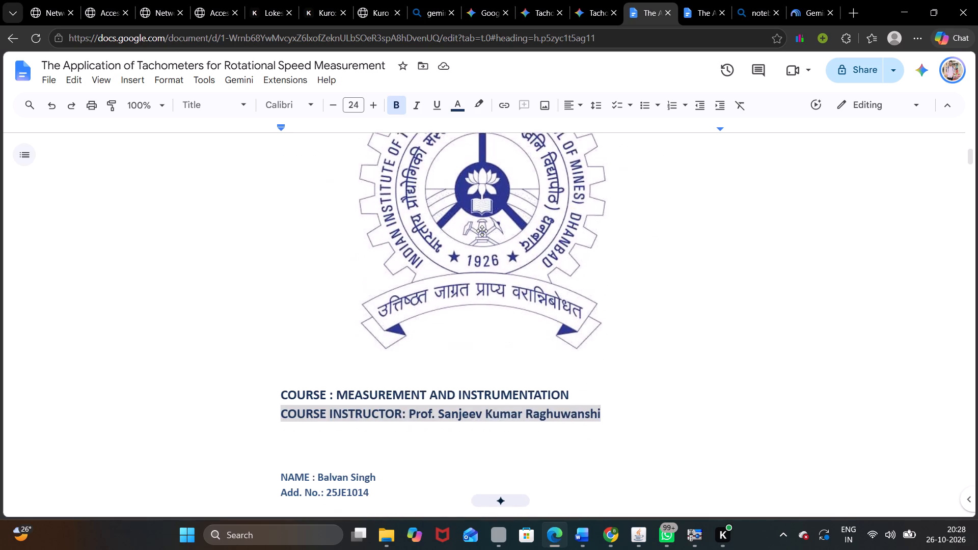
pyautogui.scroll(2, 482, 231)
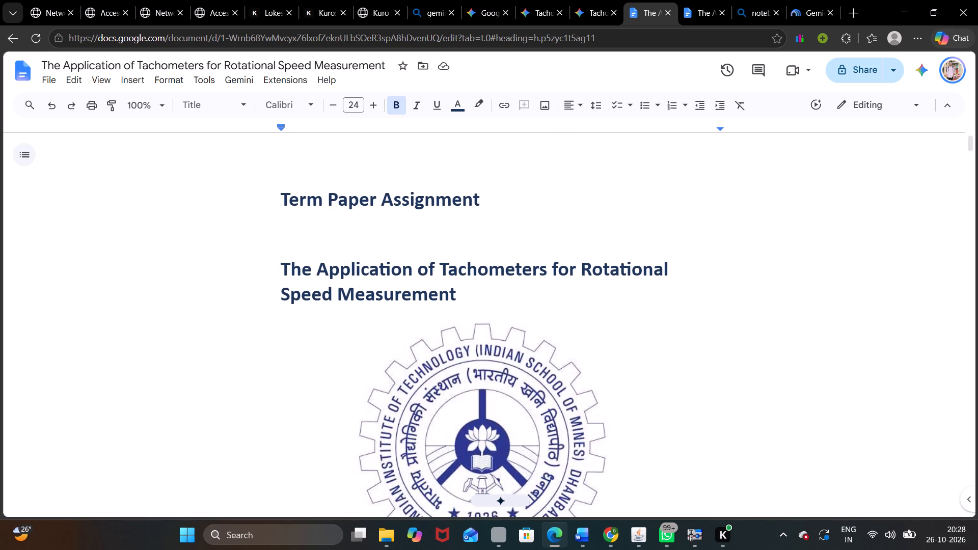
pyautogui.scroll(1, 474, 236)
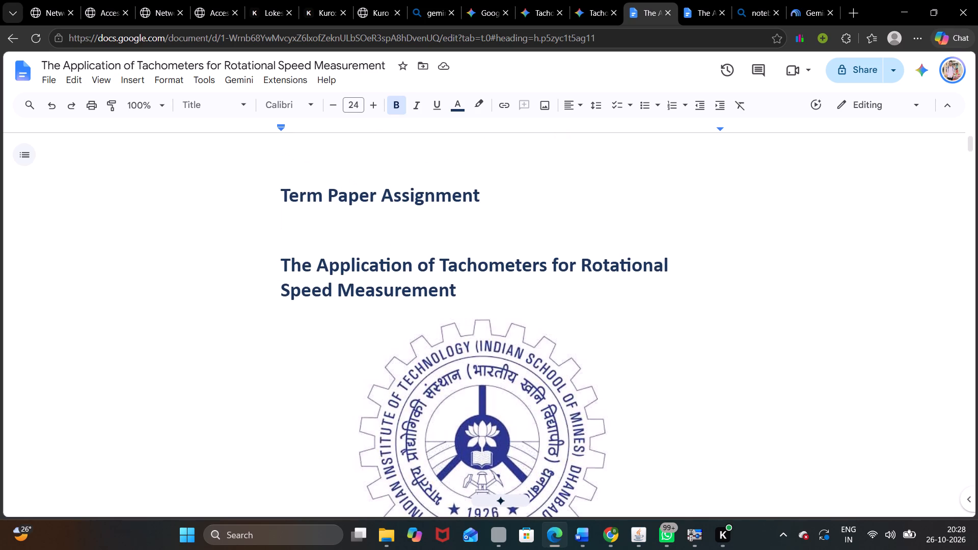
# Remove the paragraph break before the Topic line and add a new one after the admission number.
pyautogui.scroll(-2, 437, 321)
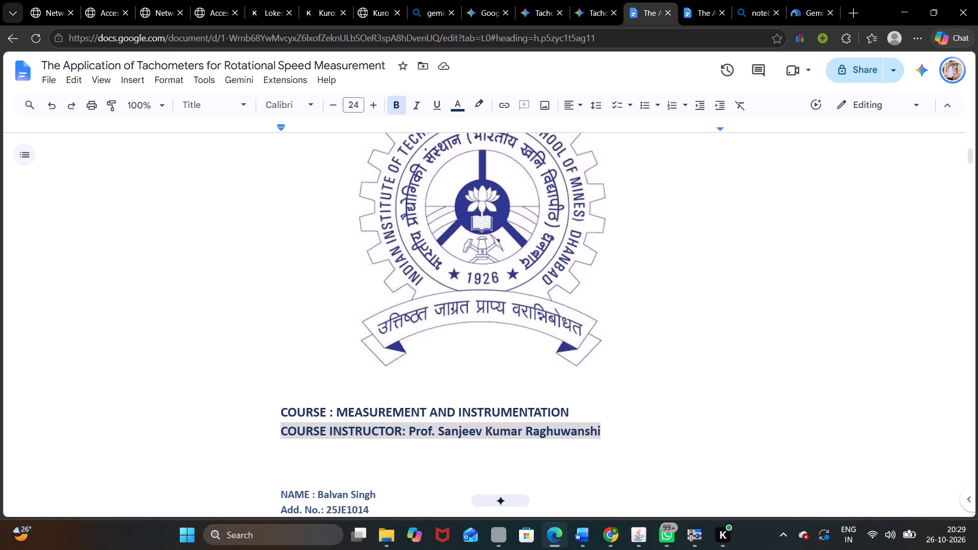
pyautogui.scroll(-3, 436, 380)
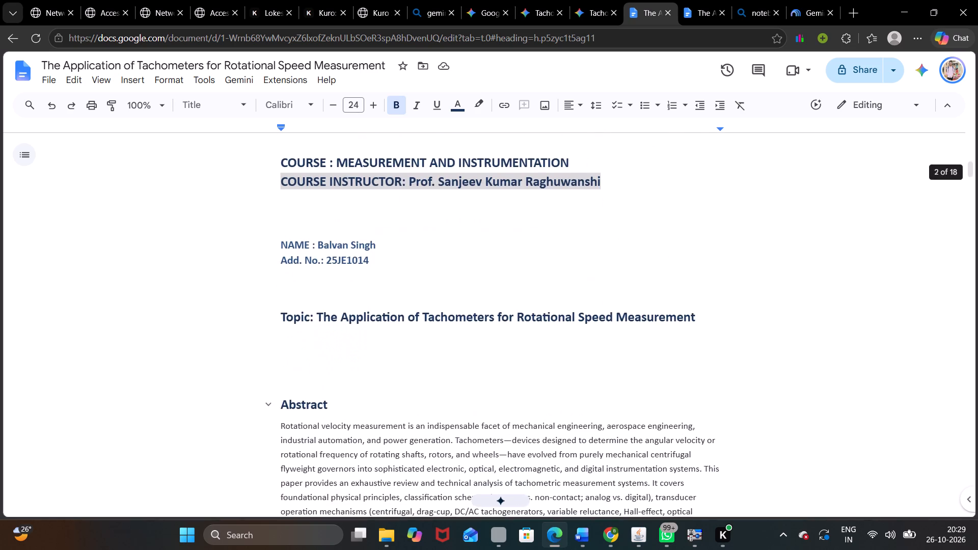
pyautogui.scroll(-2, 436, 380)
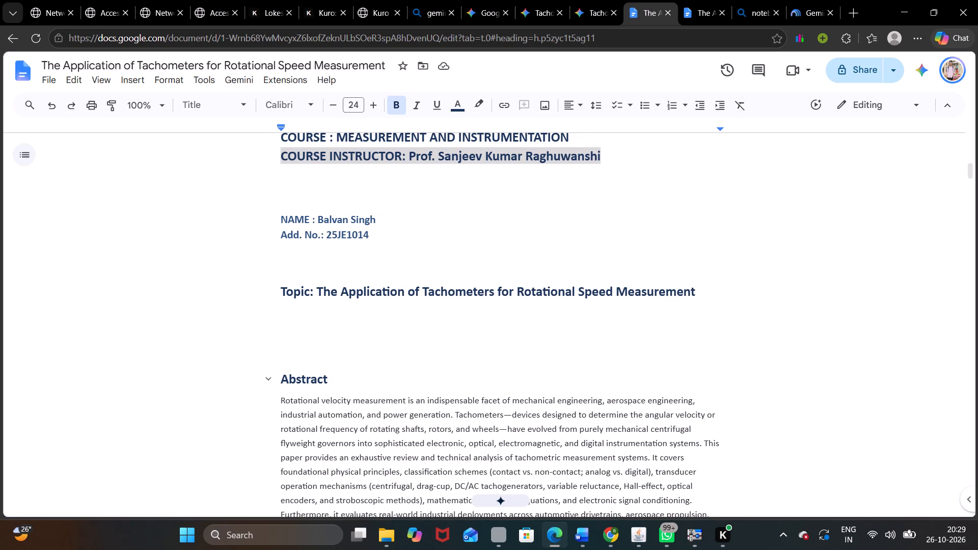
pyautogui.scroll(-1, 436, 380)
pyautogui.click(369, 262)
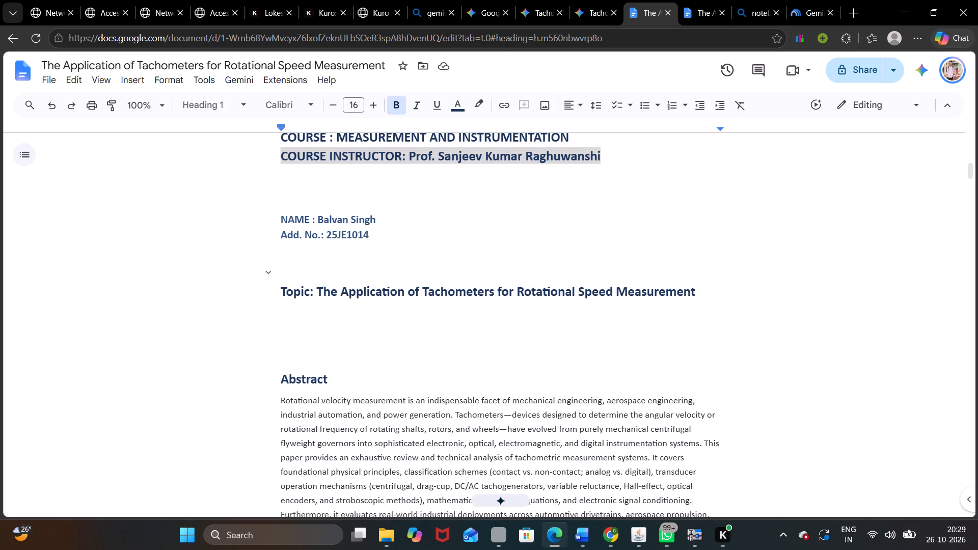
pyautogui.press('BackSpace')
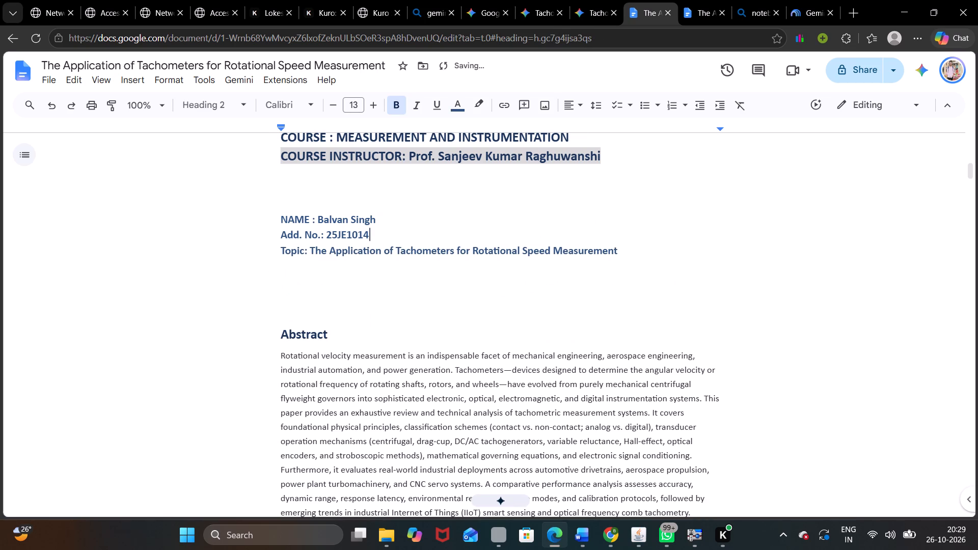
pyautogui.press('Return')
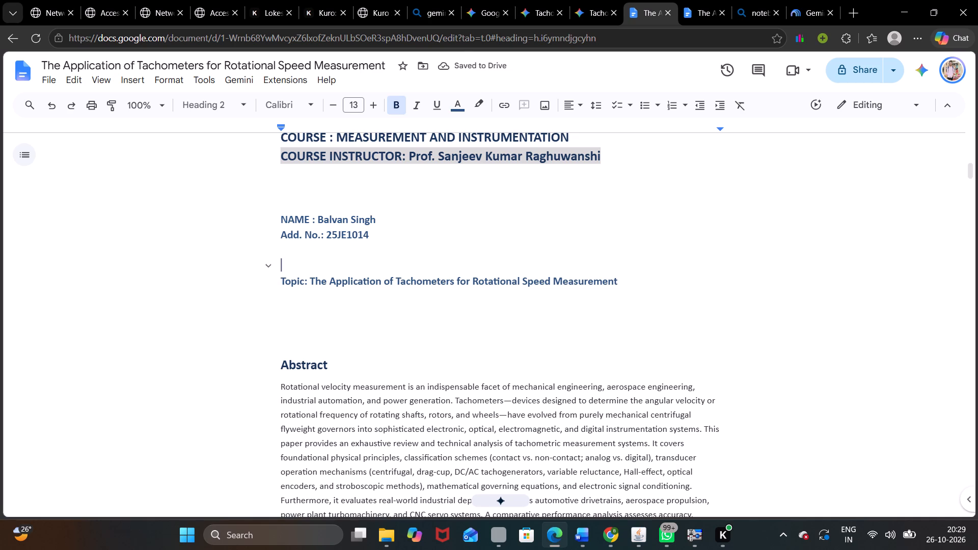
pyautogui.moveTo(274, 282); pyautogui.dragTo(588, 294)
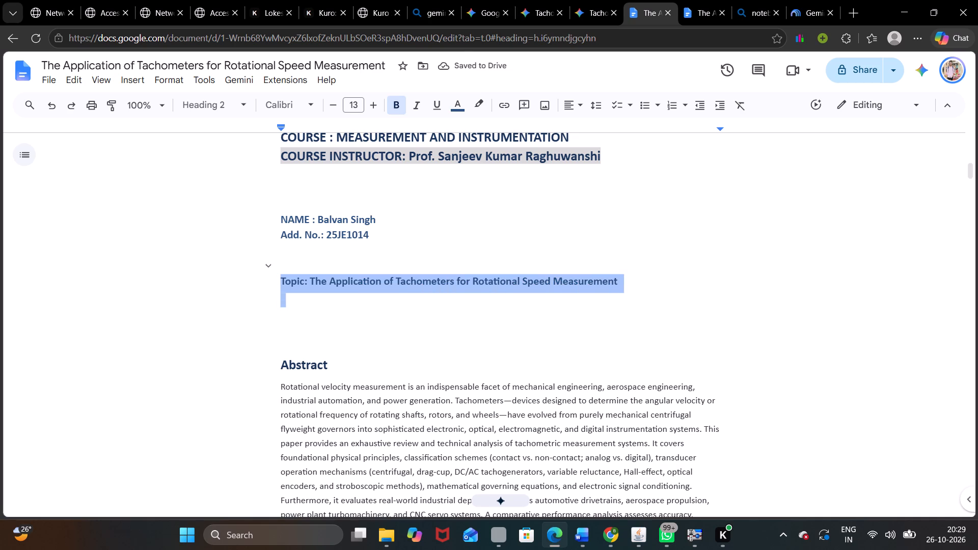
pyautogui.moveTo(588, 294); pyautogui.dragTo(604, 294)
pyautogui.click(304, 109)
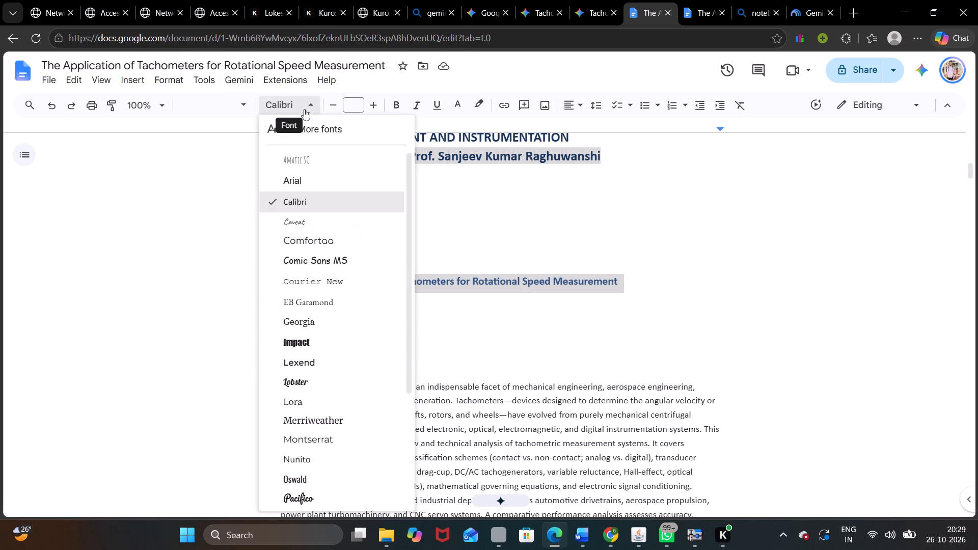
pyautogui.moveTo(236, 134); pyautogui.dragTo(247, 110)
# Examine the term paper's opening page with its logo and details, and its closing sections from 6.1 to the References.
pyautogui.moveTo(169, 305); pyautogui.dragTo(315, 296)
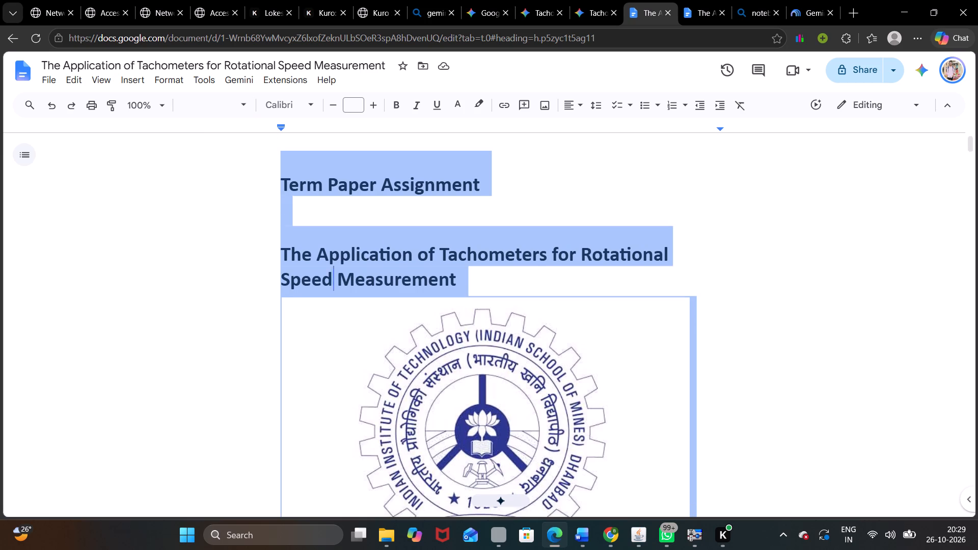
pyautogui.moveTo(315, 296); pyautogui.dragTo(278, 308)
pyautogui.scroll(-3, 278, 308)
pyautogui.scroll(-1, 358, 348)
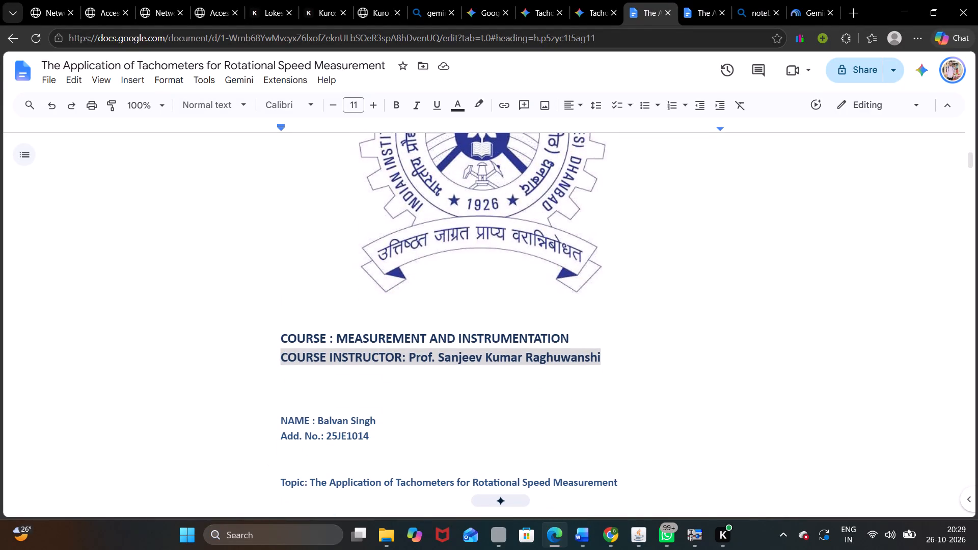
pyautogui.scroll(3, 371, 442)
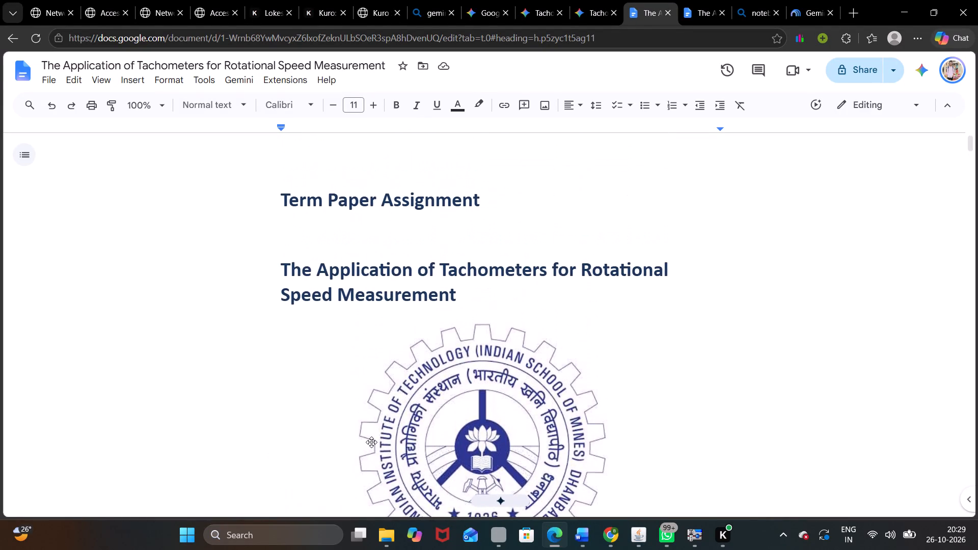
pyautogui.scroll(-18, 371, 442)
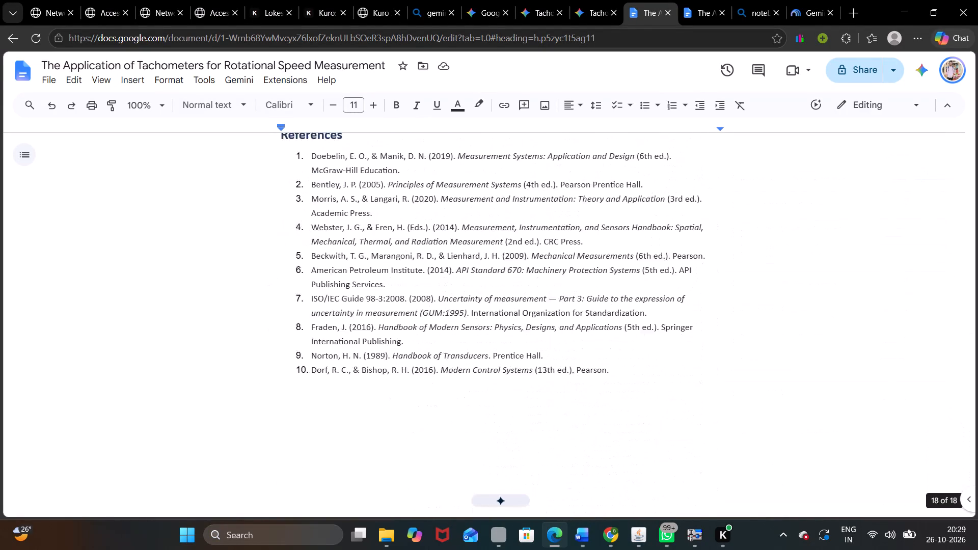
pyautogui.scroll(-1, 371, 442)
pyautogui.scroll(2, 371, 442)
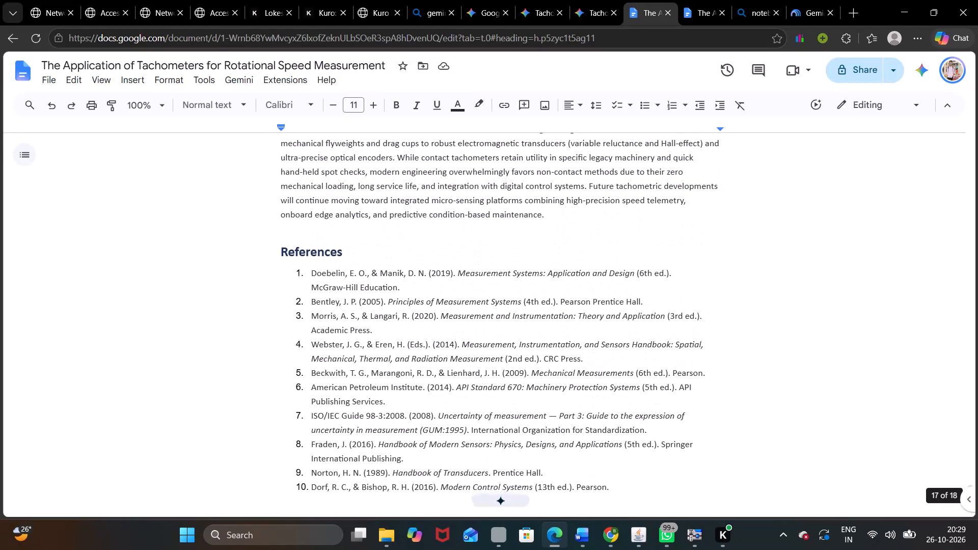
pyautogui.scroll(1, 371, 442)
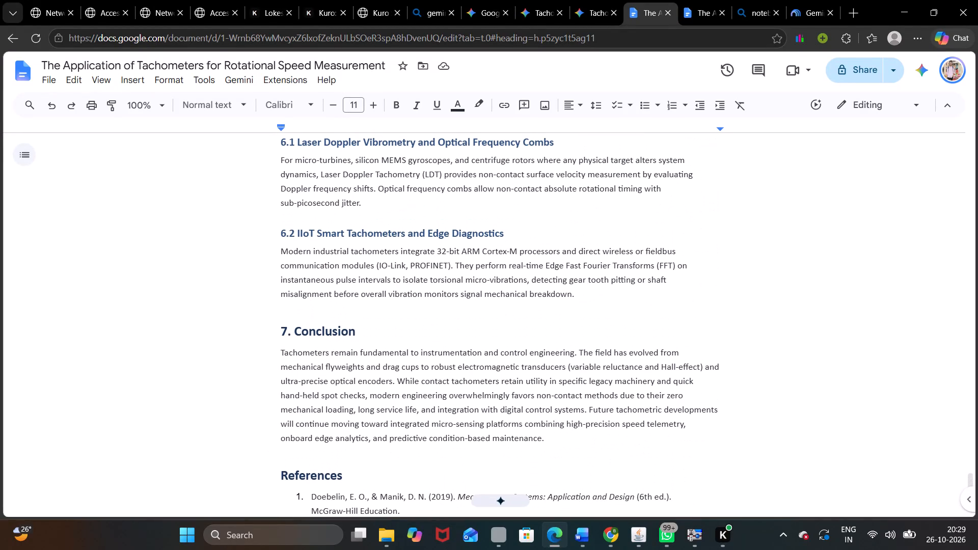
pyautogui.scroll(7, 371, 442)
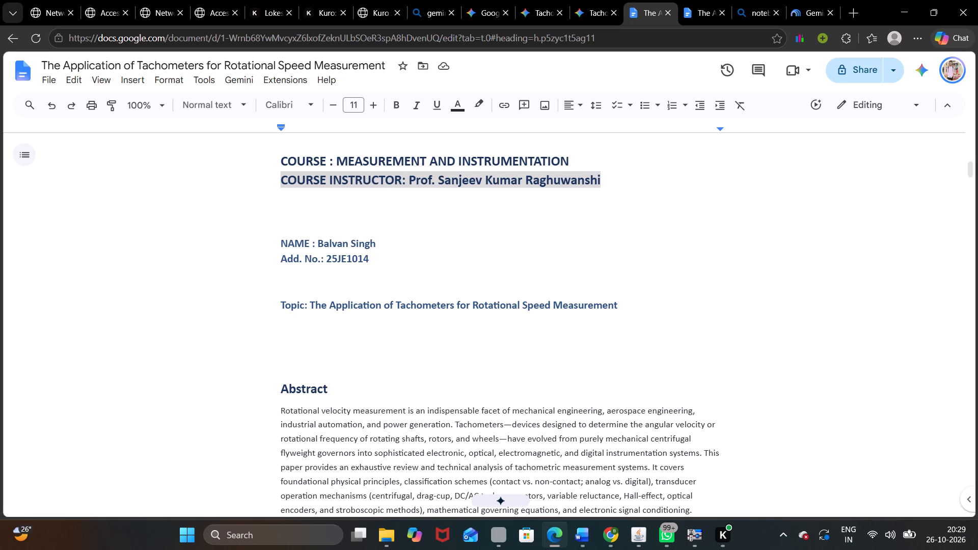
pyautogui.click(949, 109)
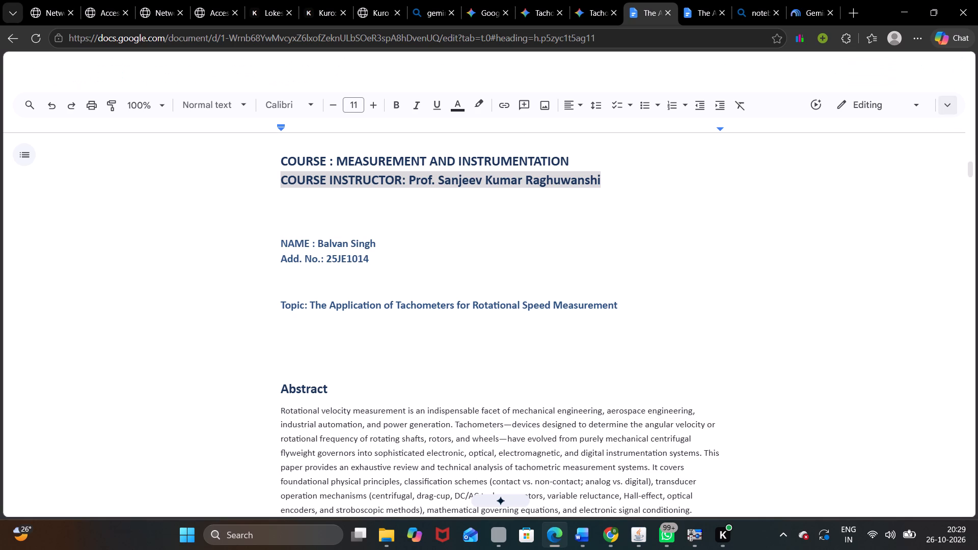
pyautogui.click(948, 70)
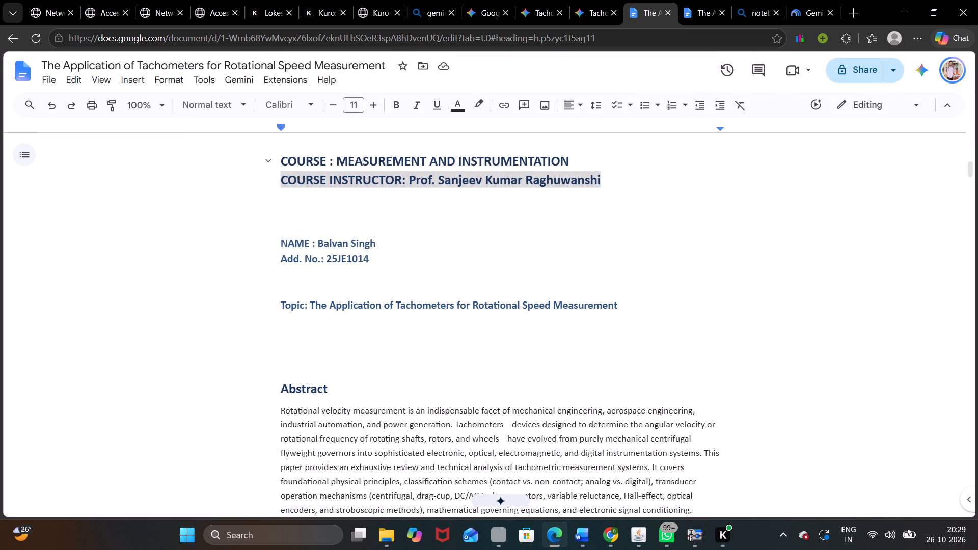
# Look through the body sections of the paper, from the mechanical tachometers to the industrial applications, and check the formatting options.
pyautogui.scroll(-11, 467, 222)
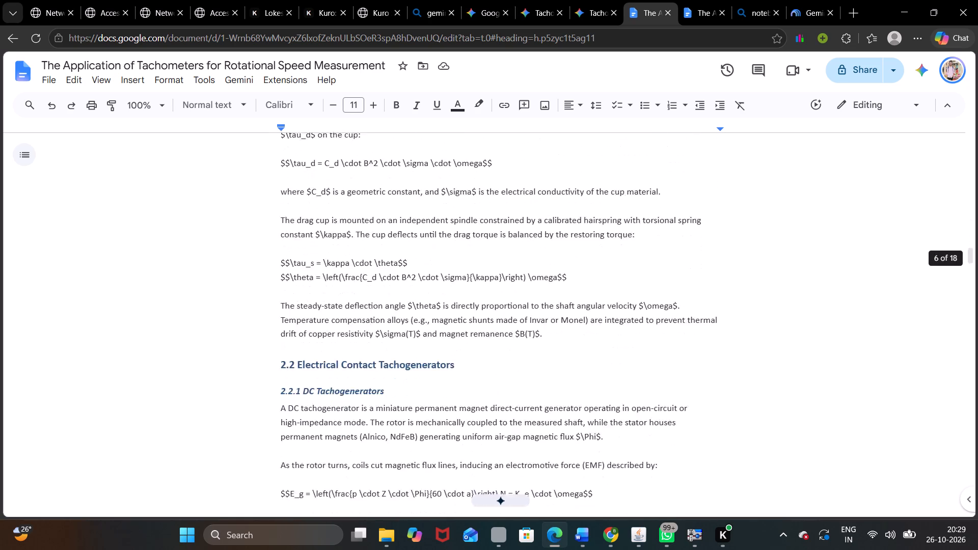
pyautogui.scroll(-4, 467, 222)
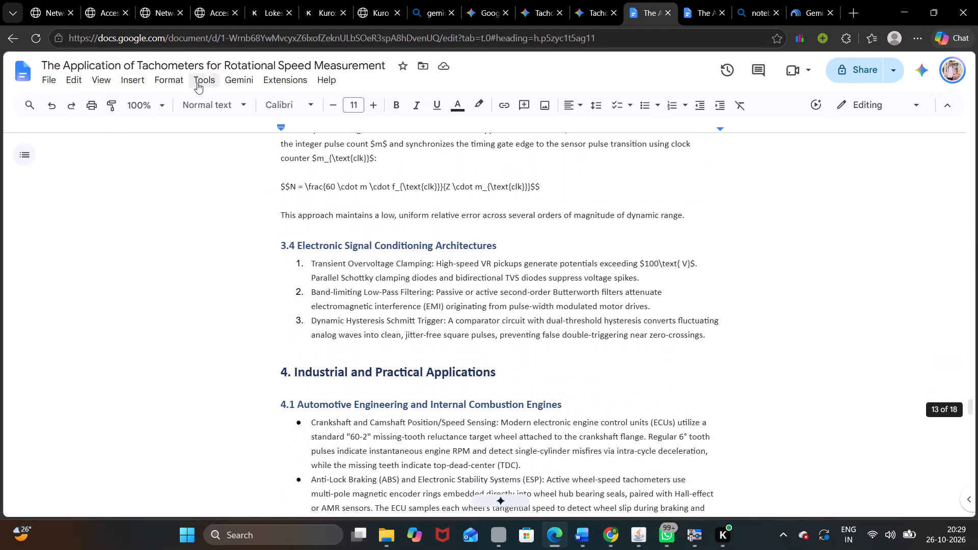
pyautogui.click(172, 79)
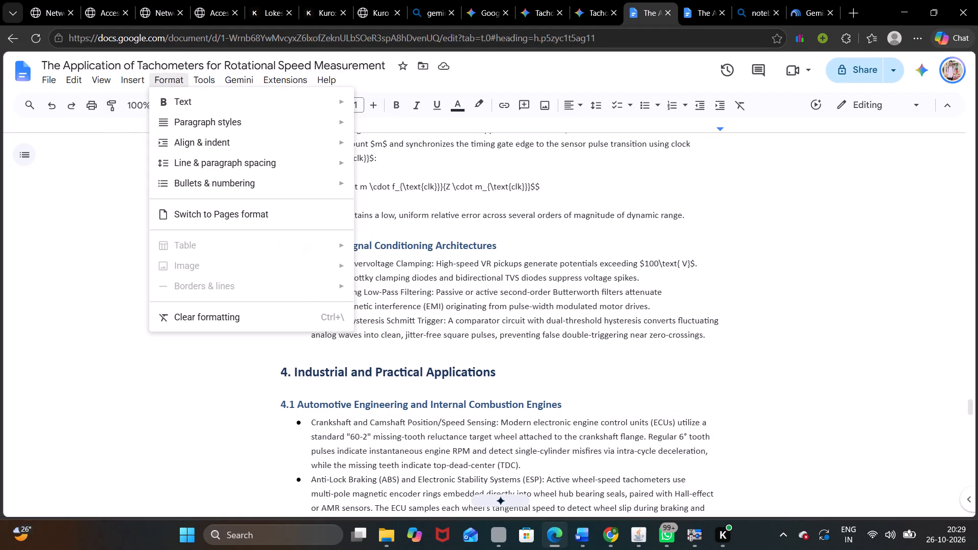
pyautogui.moveTo(109, 185); pyautogui.dragTo(86, 125)
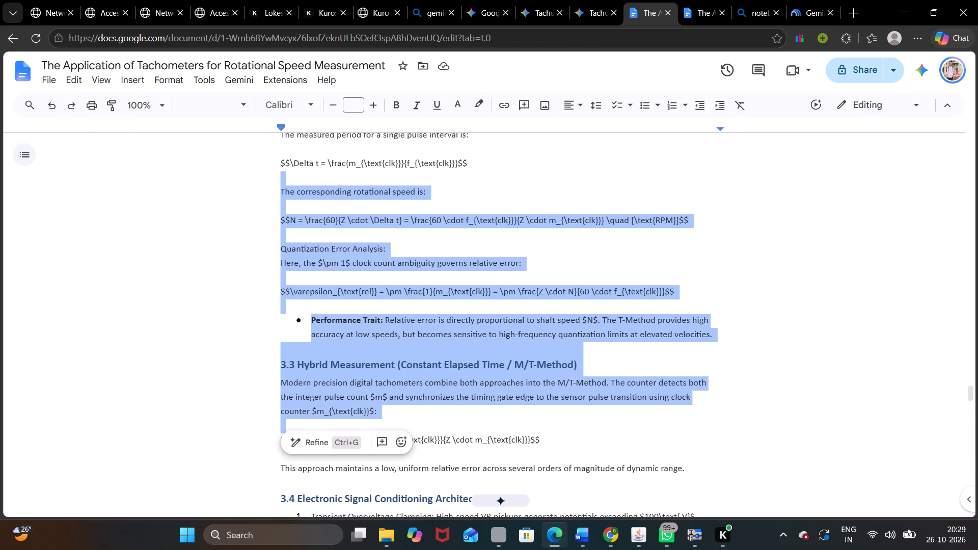
pyautogui.click(116, 181)
pyautogui.scroll(1, 164, 222)
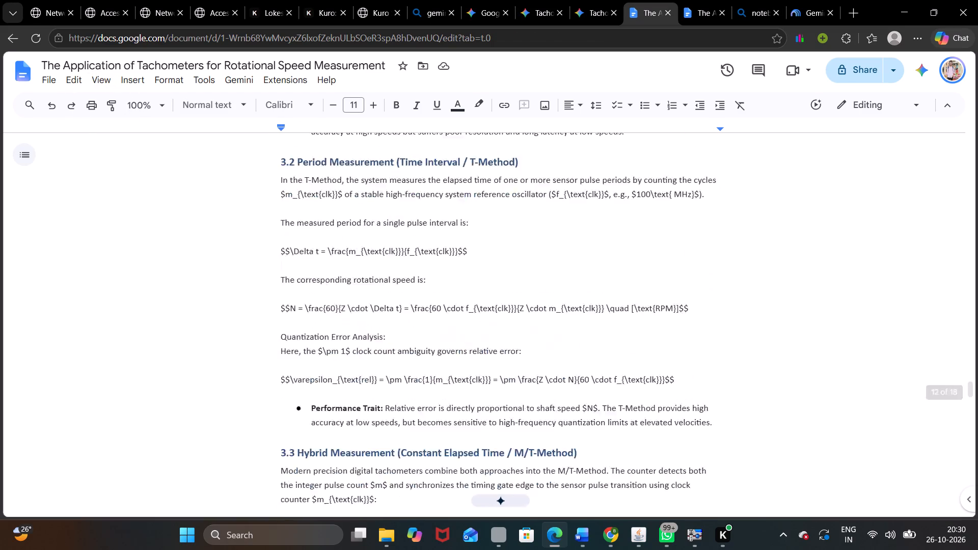
pyautogui.scroll(3, 164, 222)
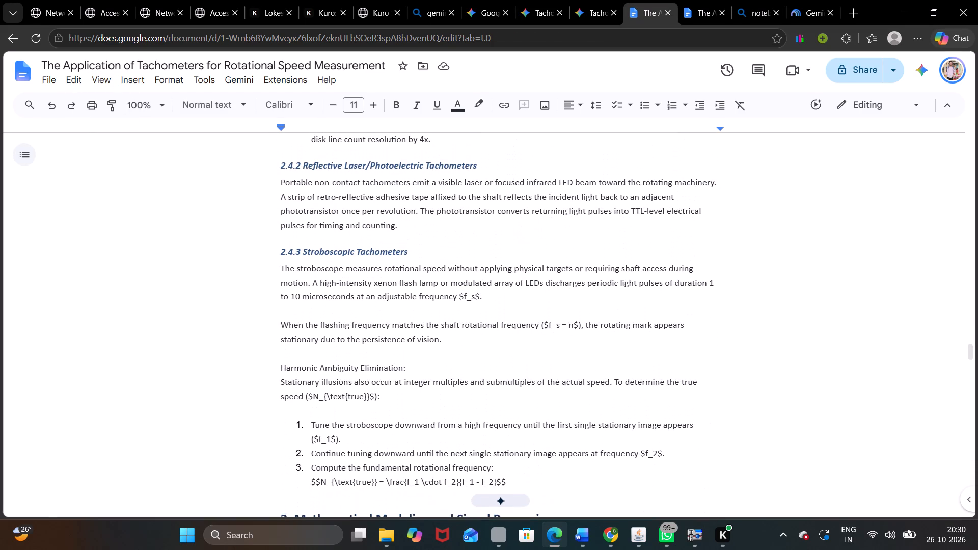
# Open the print preview of the term paper and examine how its pages, the comparison table and the references are laid out.
pyautogui.click(94, 104)
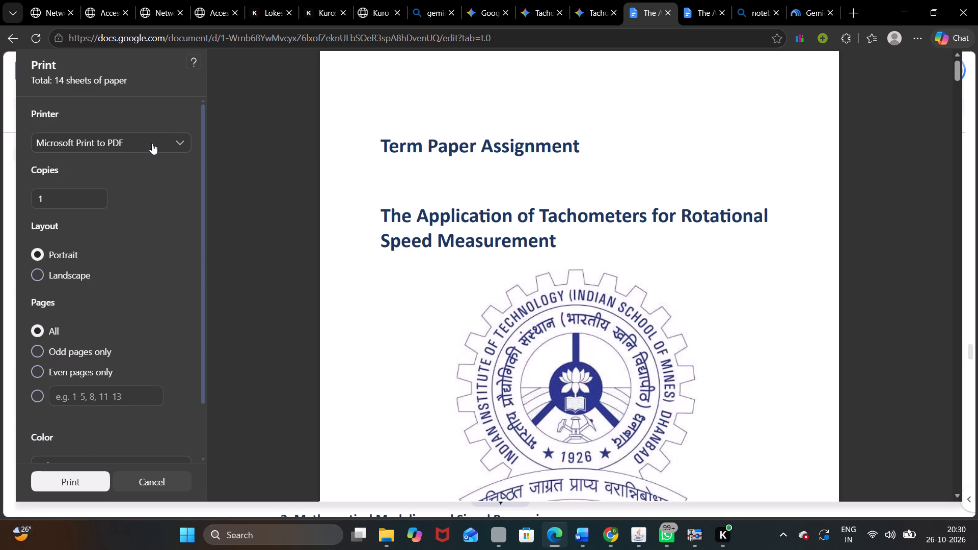
pyautogui.scroll(-9, 495, 271)
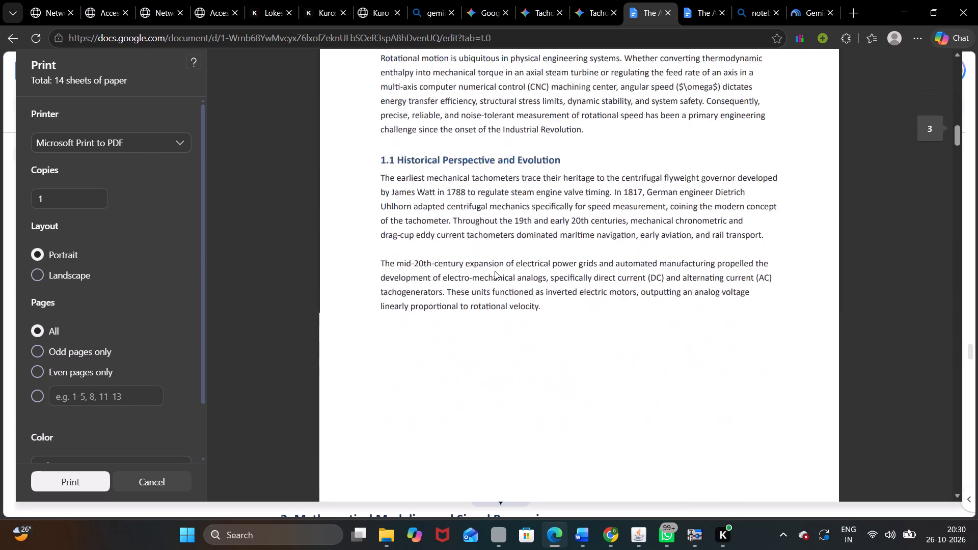
pyautogui.scroll(-12, 495, 271)
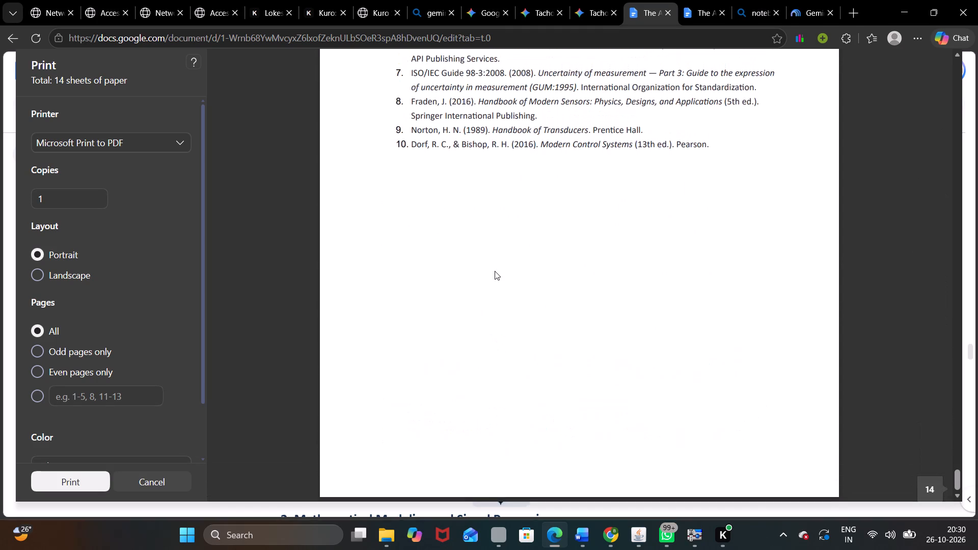
pyautogui.scroll(4, 495, 271)
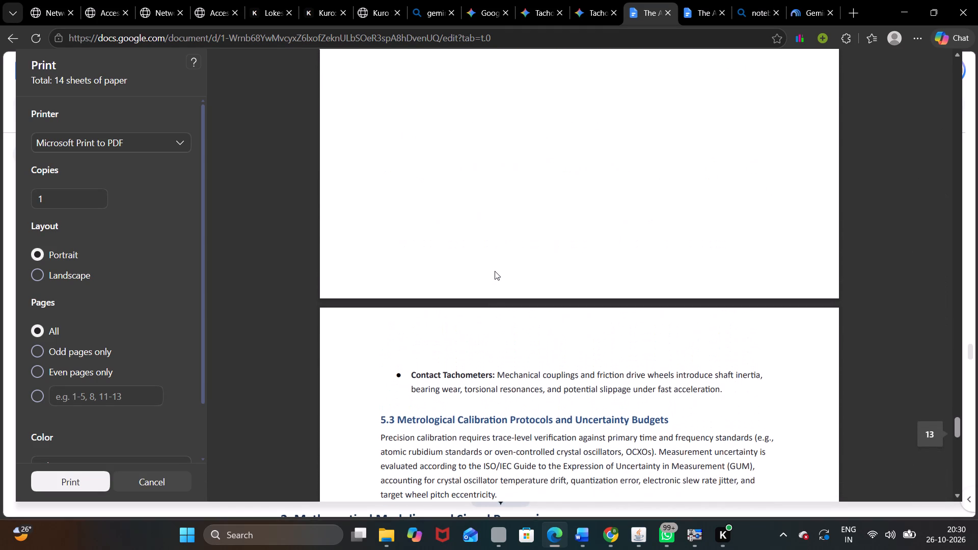
pyautogui.scroll(3, 495, 271)
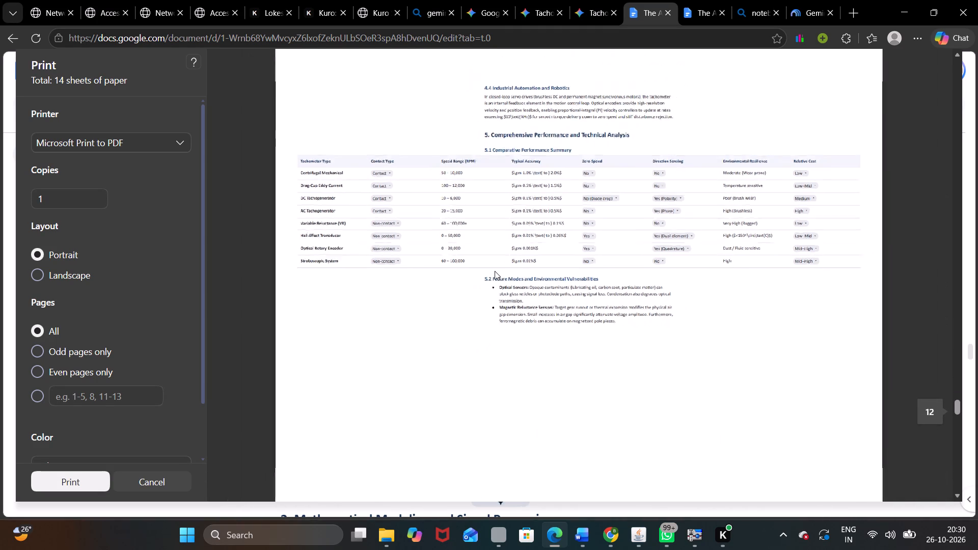
pyautogui.scroll(2, 495, 271)
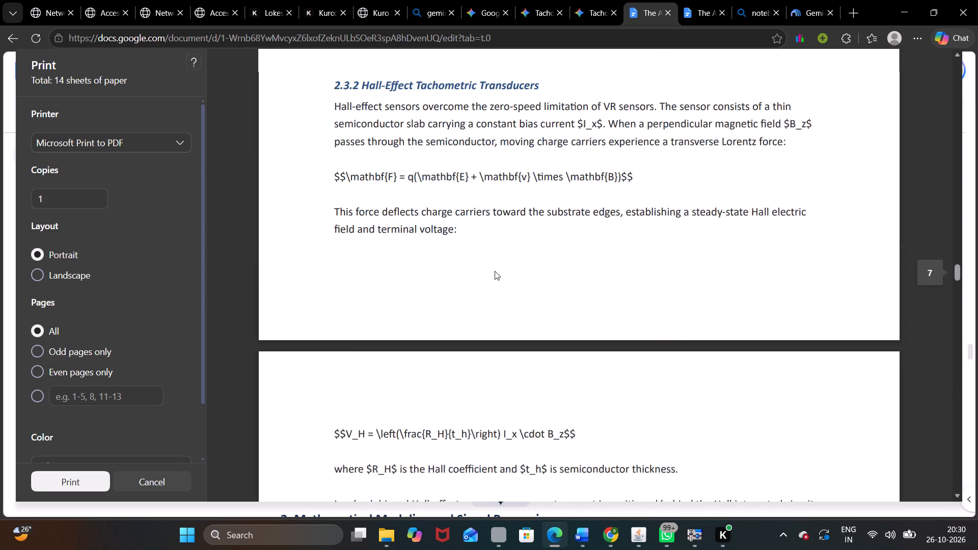
pyautogui.scroll(-9, 495, 271)
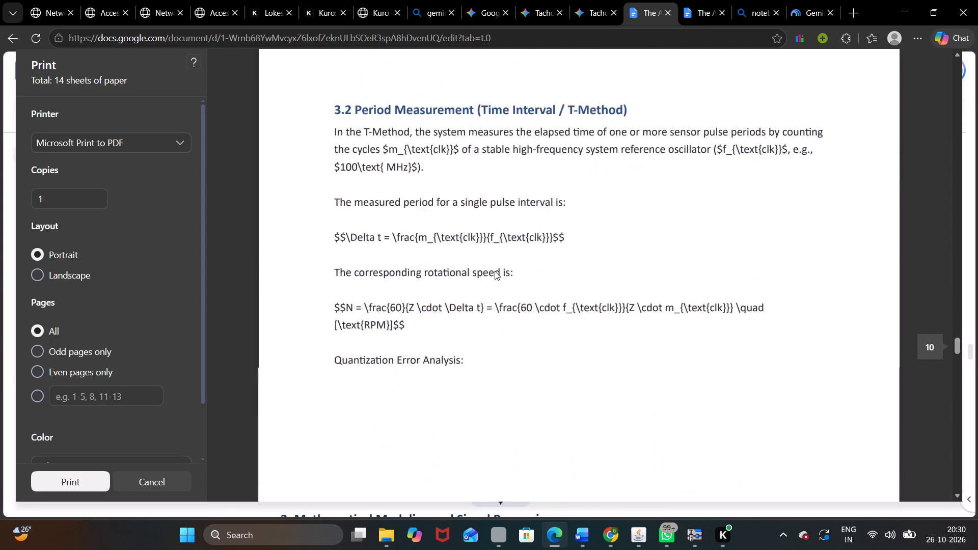
pyautogui.scroll(-7, 495, 271)
pyautogui.scroll(1, 495, 271)
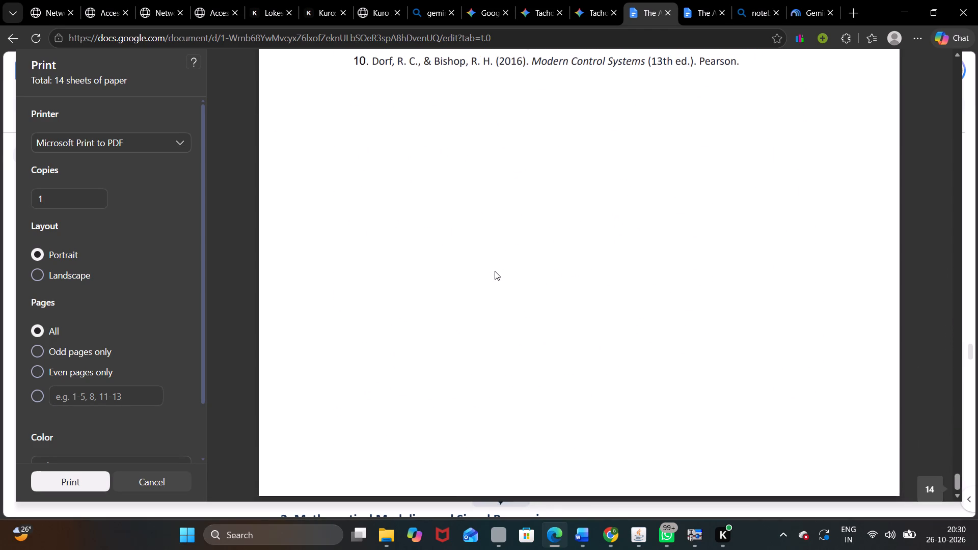
pyautogui.scroll(1, 495, 271)
pyautogui.scroll(-1, 495, 271)
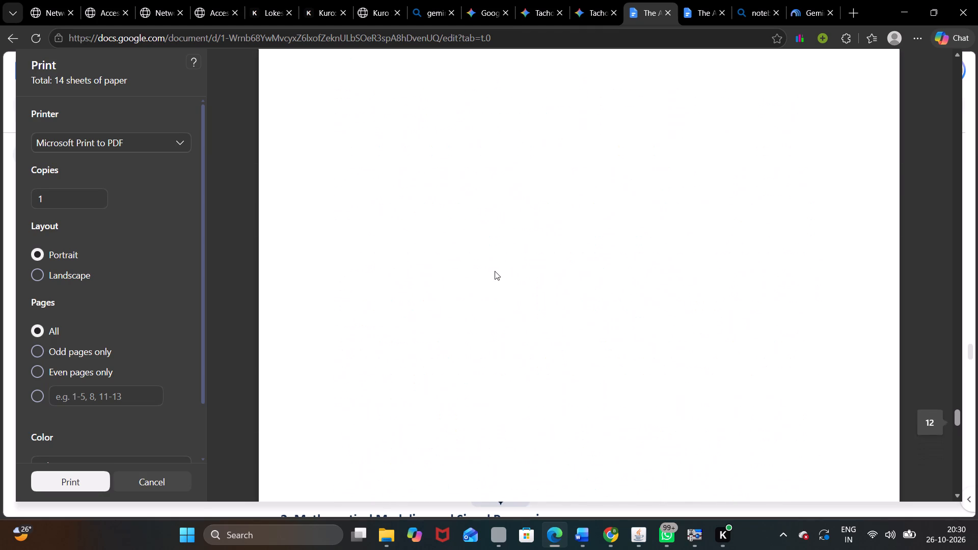
pyautogui.scroll(-2, 495, 271)
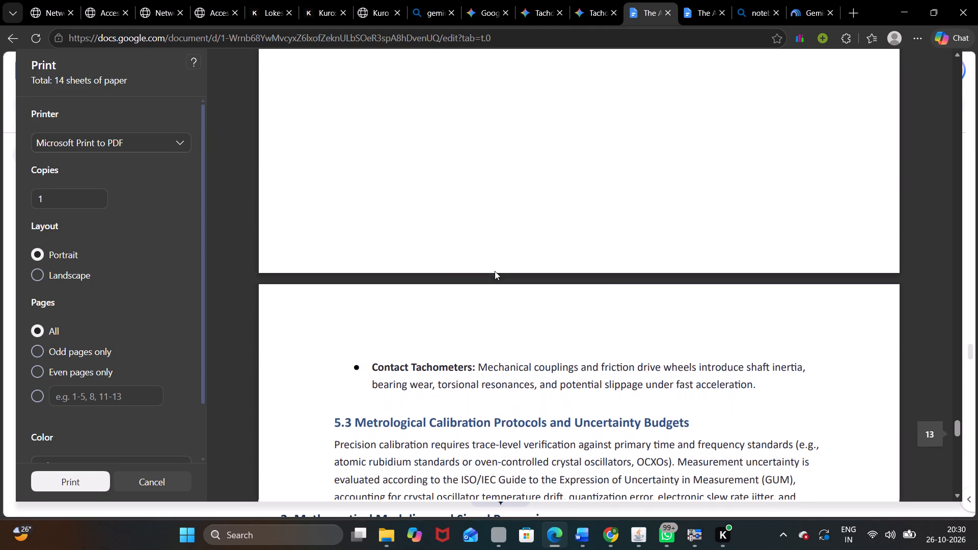
pyautogui.scroll(-2, 495, 271)
pyautogui.scroll(2, 495, 271)
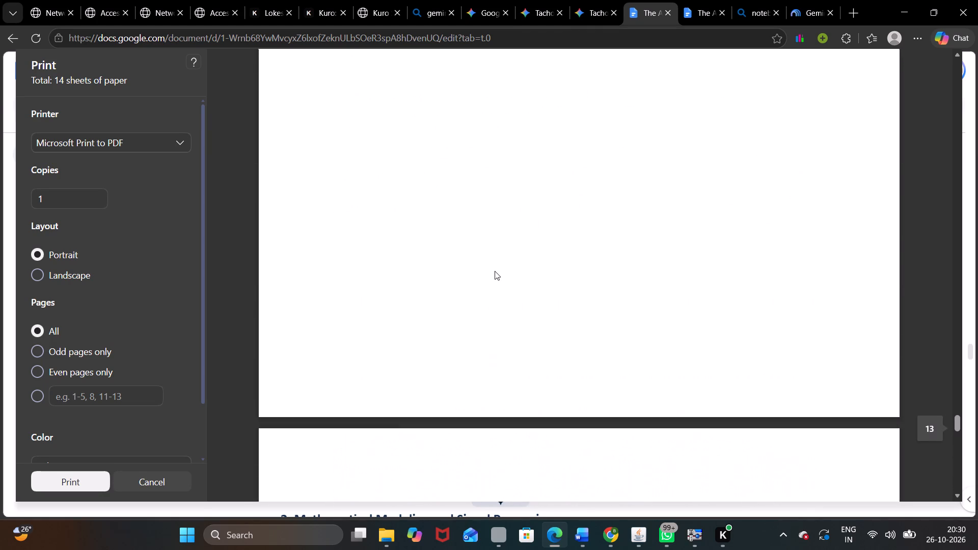
pyautogui.scroll(3, 495, 271)
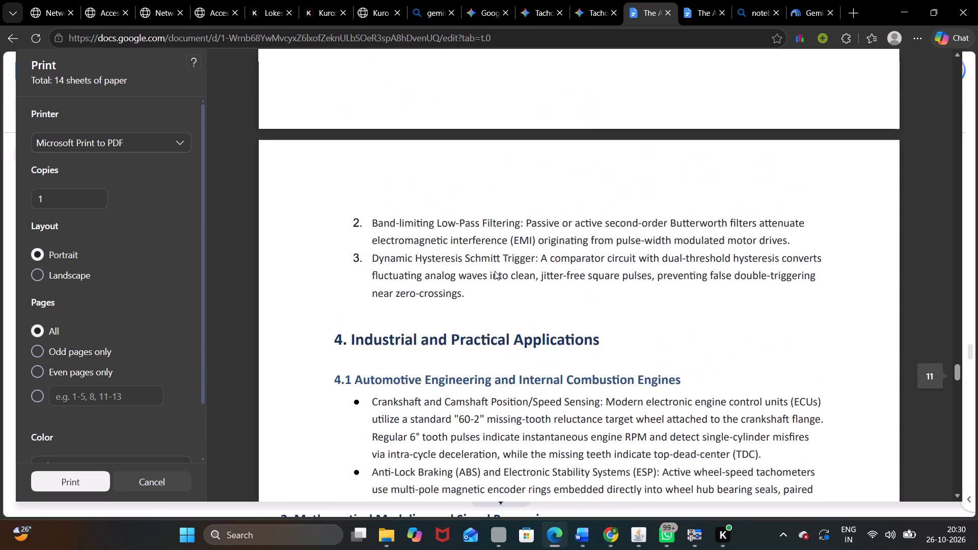
pyautogui.scroll(2, 495, 271)
pyautogui.scroll(-5, 495, 271)
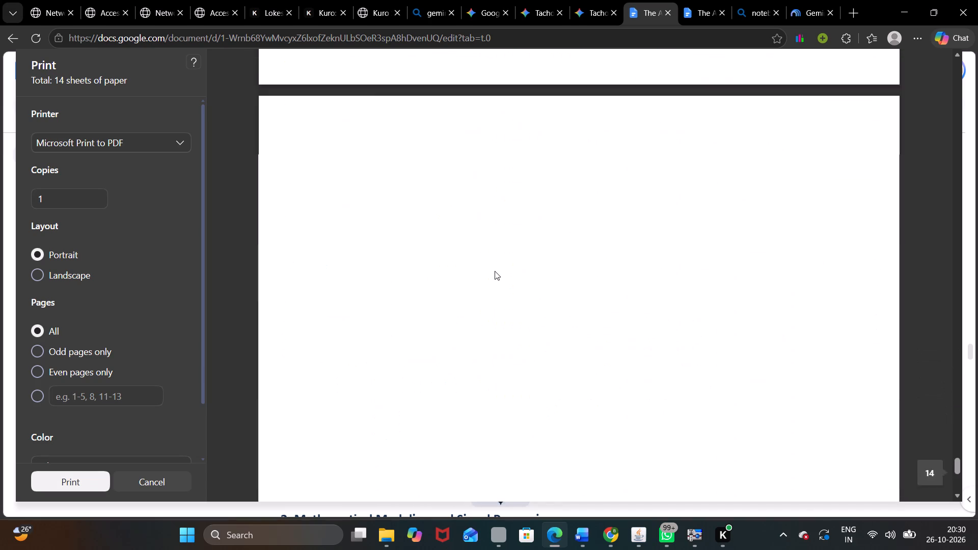
# Review the print preview back to the first page and examine how the title, logo and course details break across pages.
pyautogui.scroll(3, 495, 271)
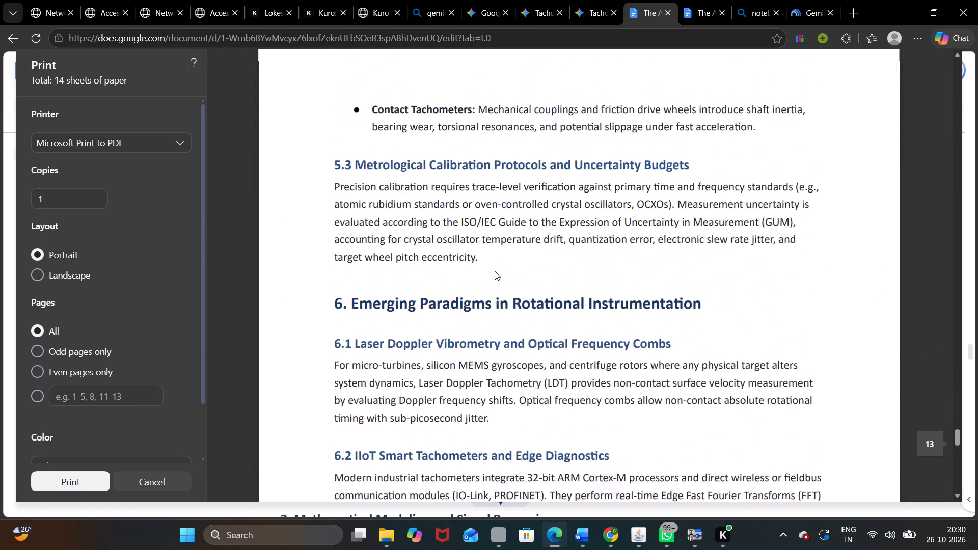
pyautogui.scroll(4, 495, 271)
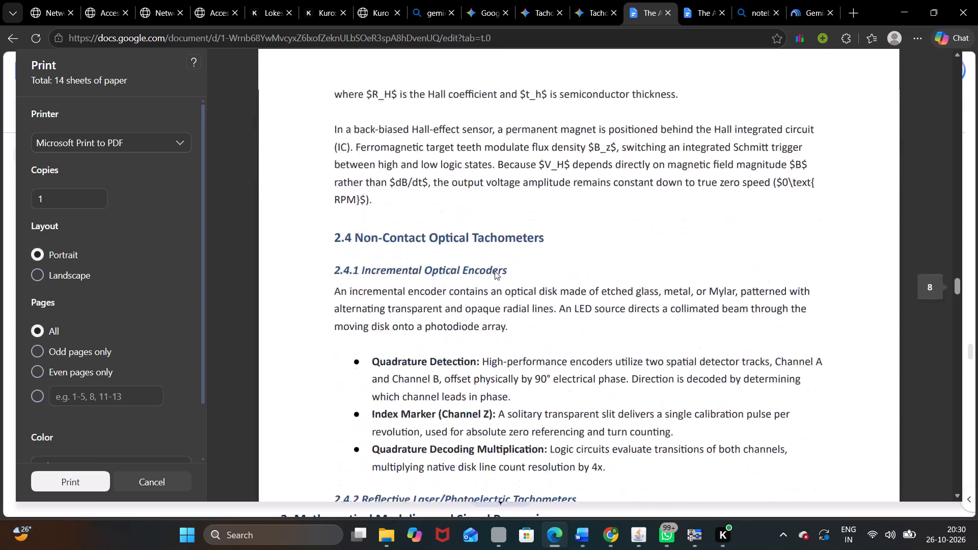
pyautogui.scroll(4, 495, 271)
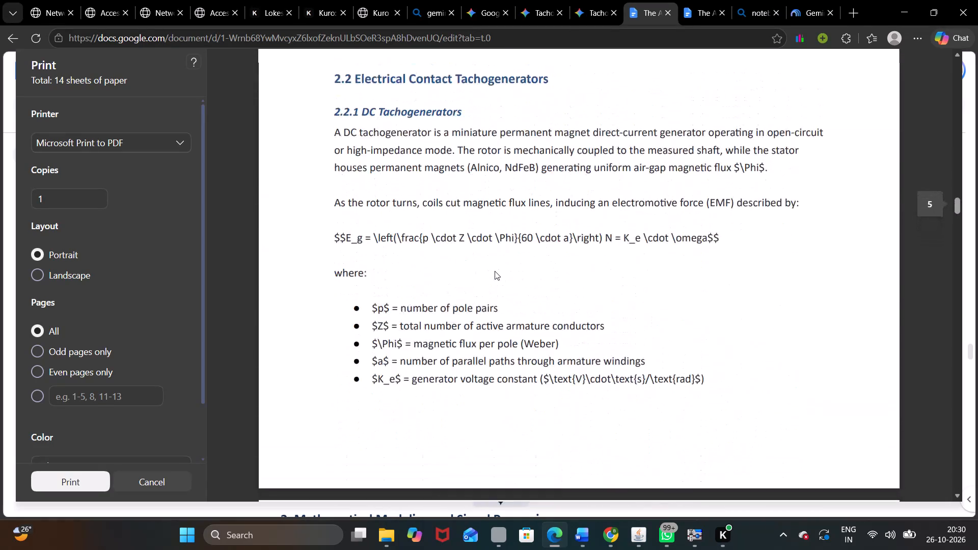
pyautogui.scroll(3, 495, 271)
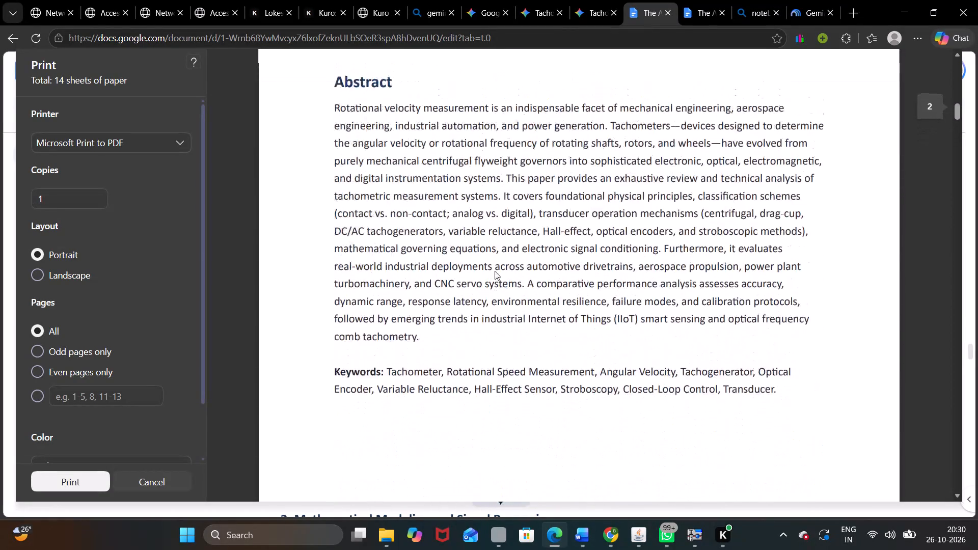
pyautogui.scroll(3, 495, 271)
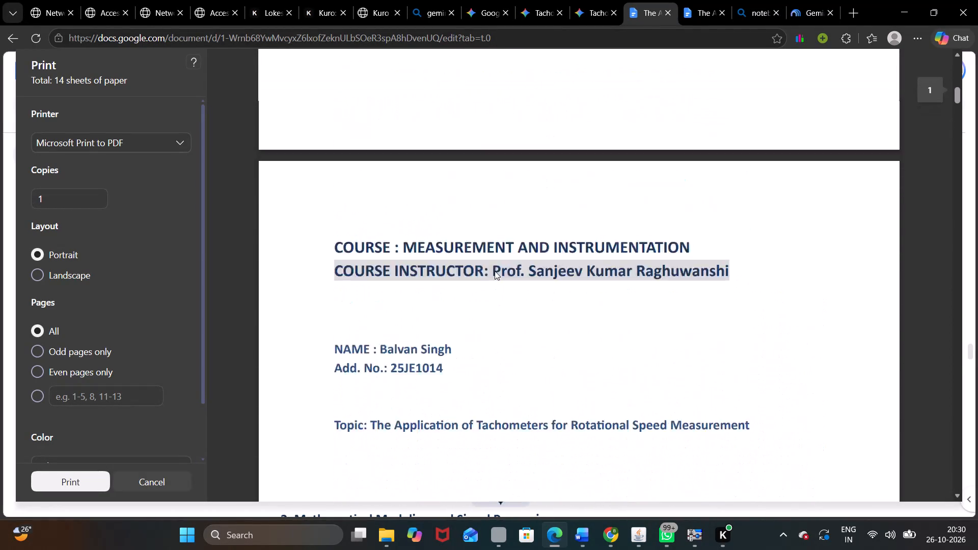
pyautogui.scroll(3, 495, 271)
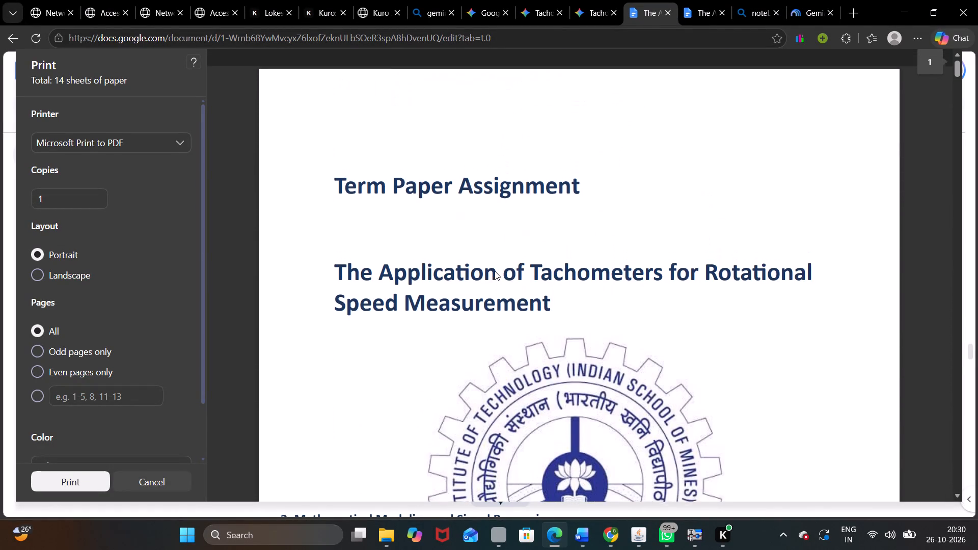
pyautogui.scroll(-2, 495, 271)
pyautogui.scroll(1, 495, 271)
pyautogui.scroll(-1, 495, 271)
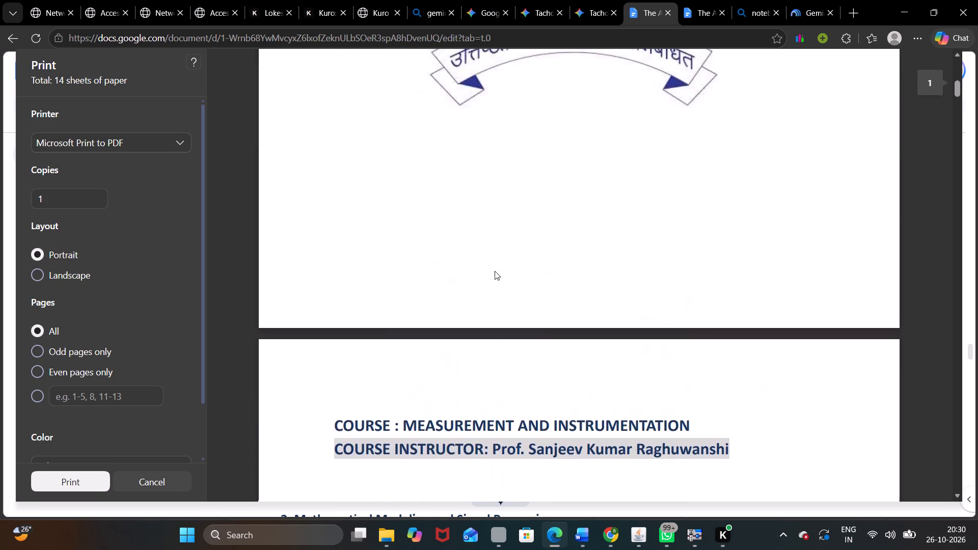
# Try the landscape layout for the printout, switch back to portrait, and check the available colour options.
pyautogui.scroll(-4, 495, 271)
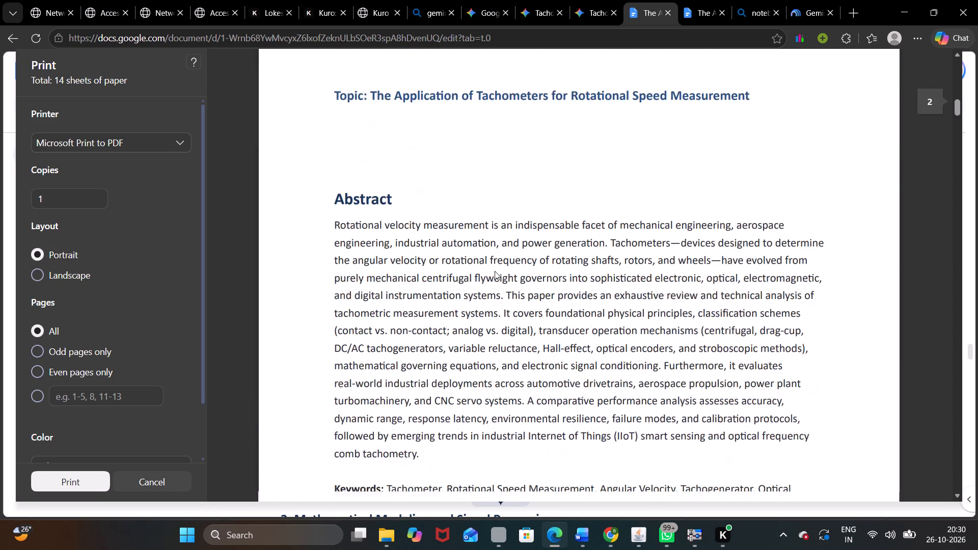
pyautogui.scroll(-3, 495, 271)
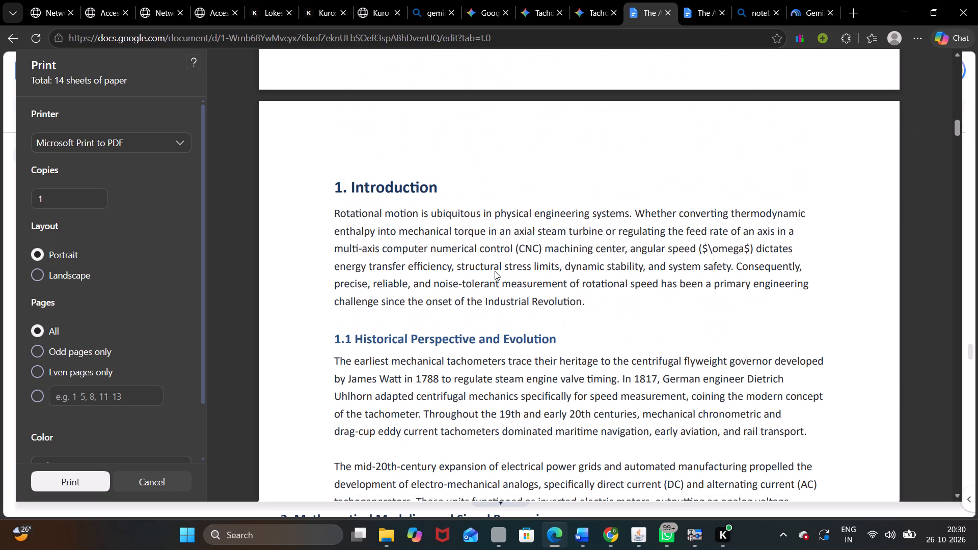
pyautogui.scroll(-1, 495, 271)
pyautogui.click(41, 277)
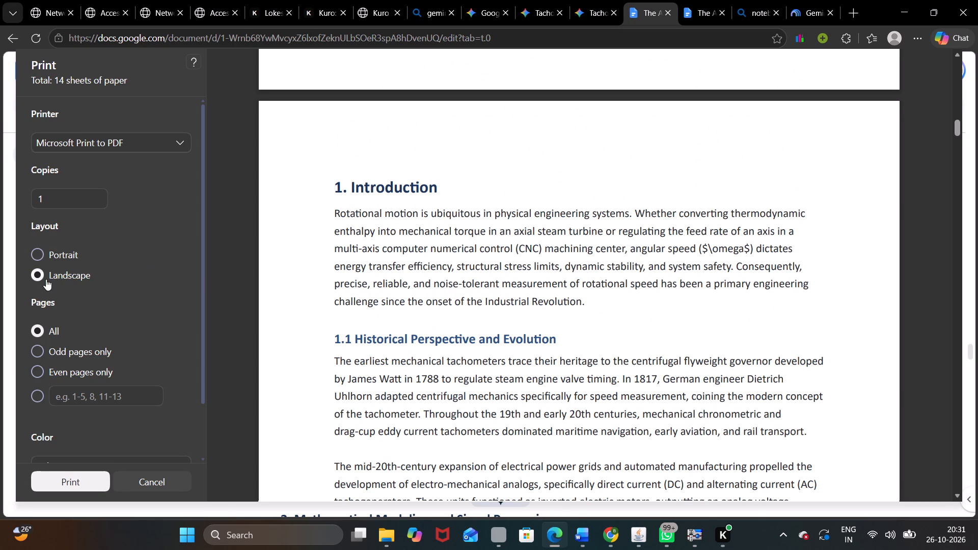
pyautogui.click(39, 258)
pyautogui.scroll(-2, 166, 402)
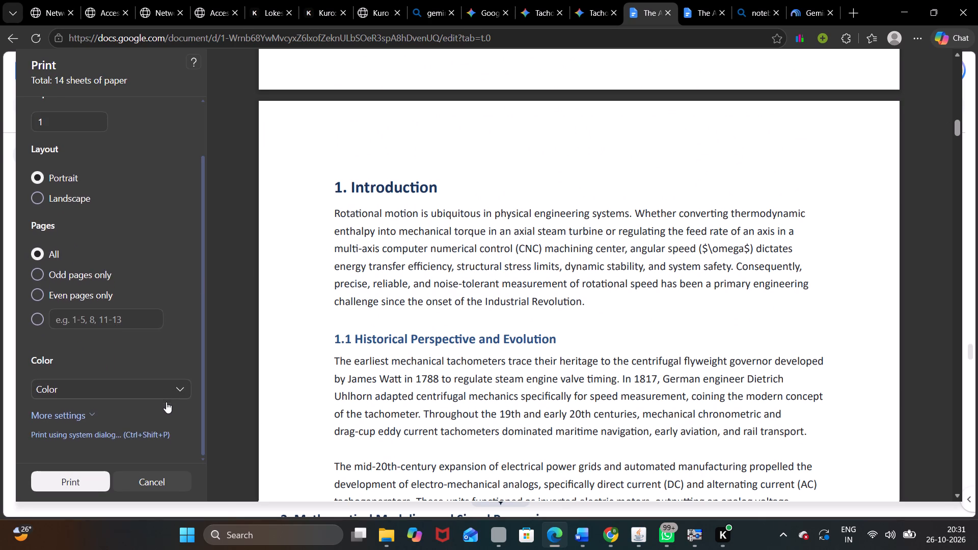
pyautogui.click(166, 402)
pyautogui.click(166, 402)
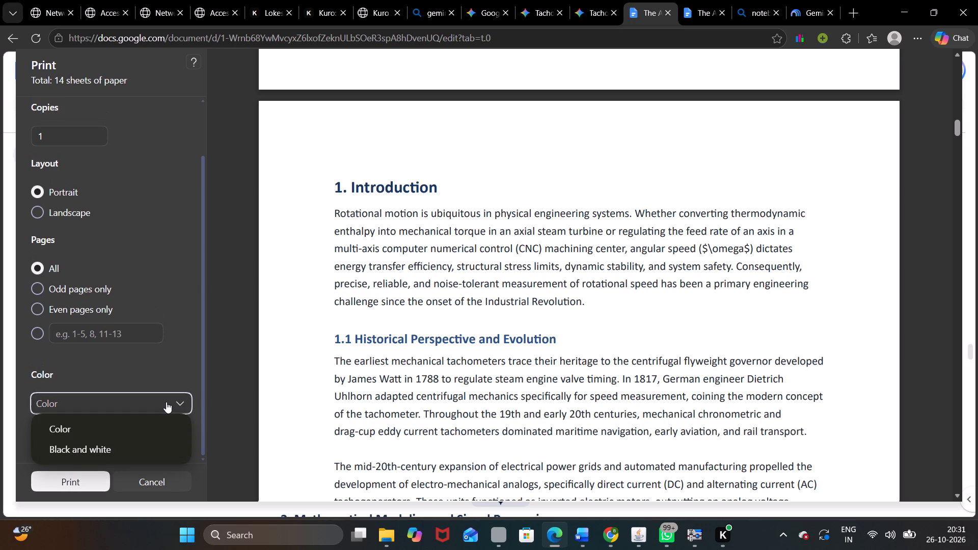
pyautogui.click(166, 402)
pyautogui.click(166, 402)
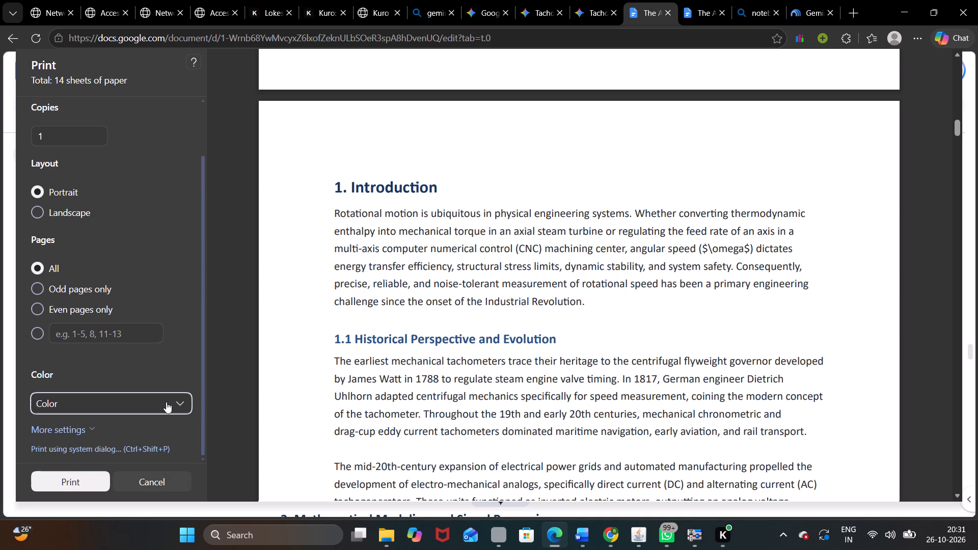
# Examine the print preview from section 2 on transducer classifications to section 3.4 on signal conditioning, and return to the first page.
pyautogui.scroll(-5, 471, 336)
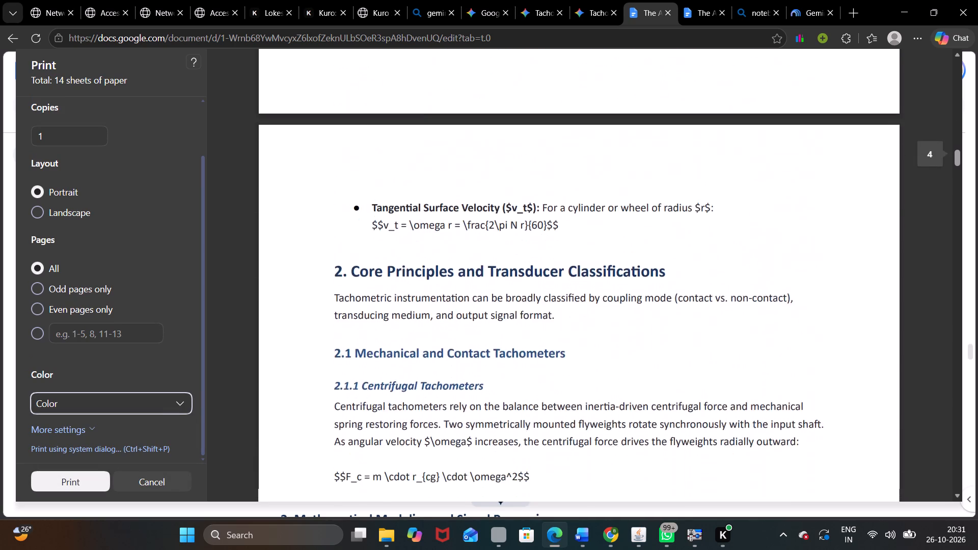
pyautogui.scroll(-4, 471, 336)
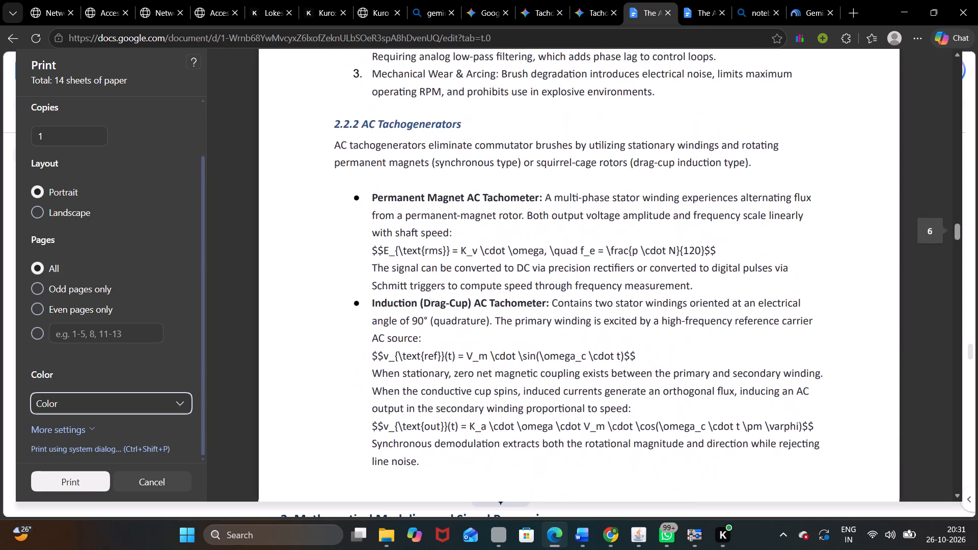
pyautogui.scroll(-1, 471, 336)
pyautogui.scroll(1, 471, 336)
pyautogui.scroll(-3, 471, 336)
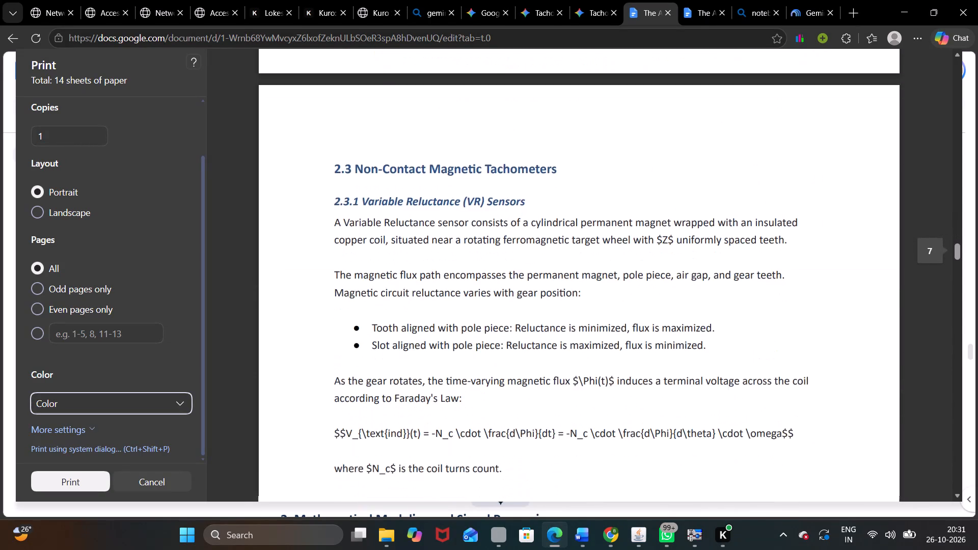
pyautogui.scroll(-5, 471, 336)
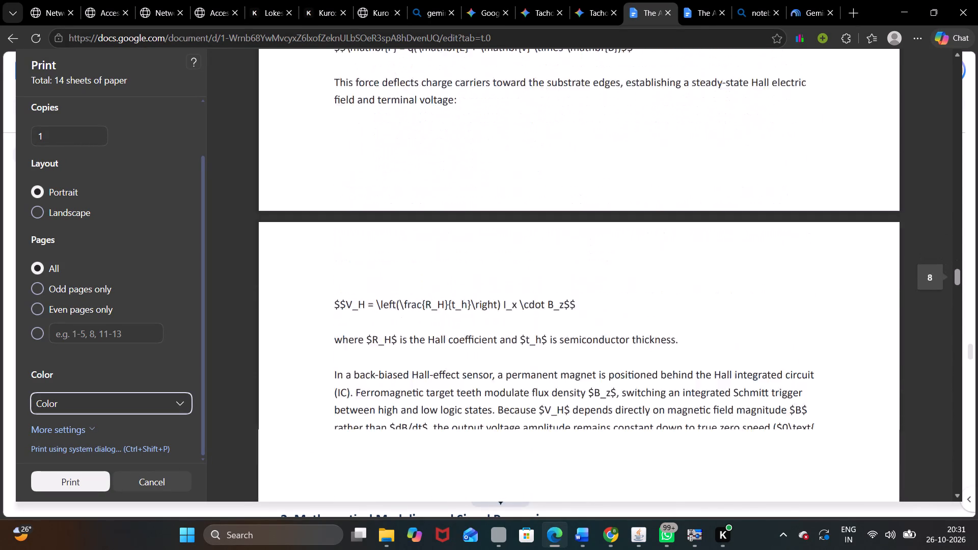
pyautogui.scroll(-5, 471, 336)
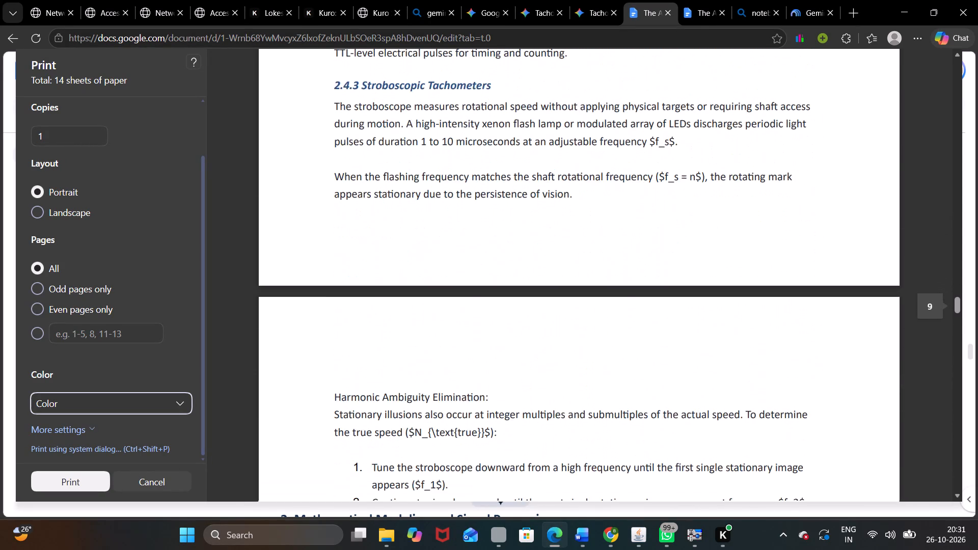
pyautogui.scroll(-7, 471, 336)
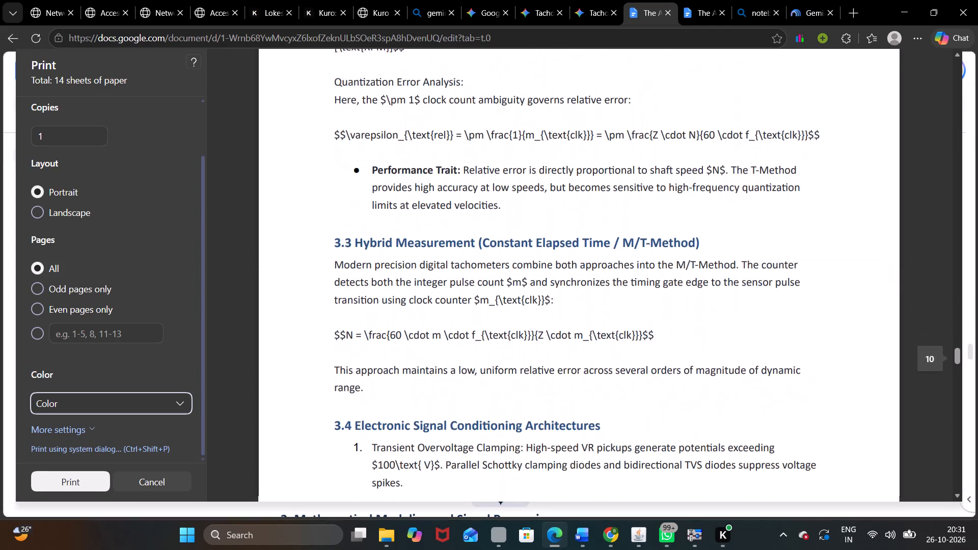
pyautogui.scroll(2, 471, 336)
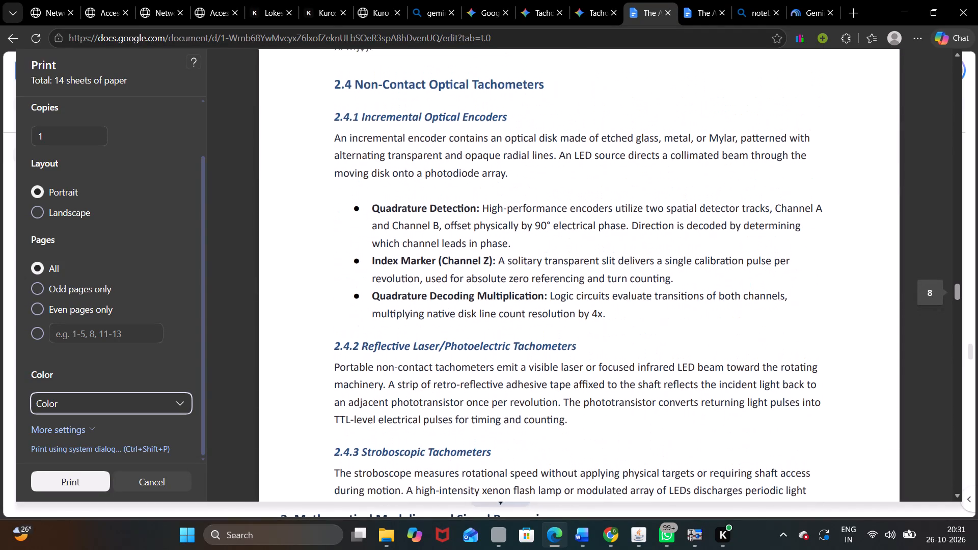
pyautogui.scroll(2, 471, 336)
pyautogui.scroll(3, 484, 267)
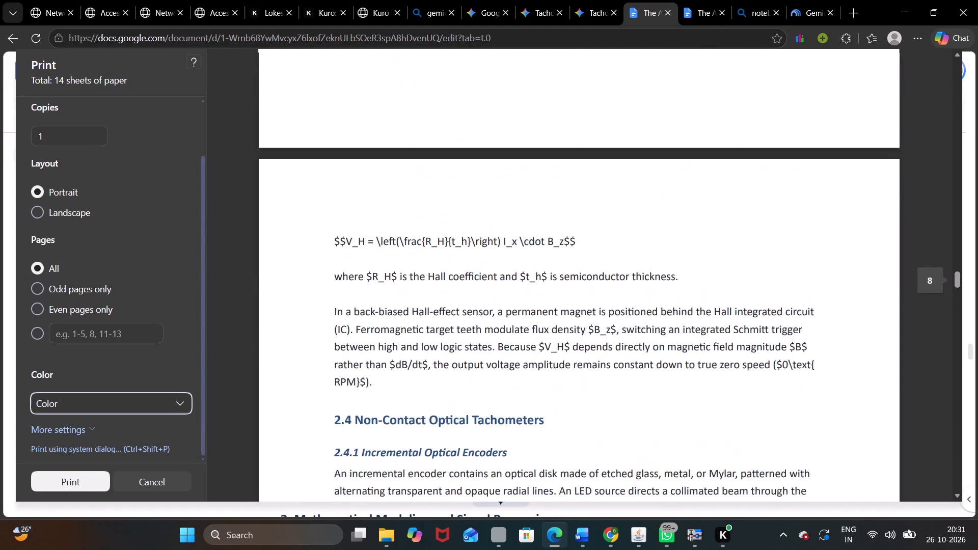
pyautogui.scroll(6, 484, 267)
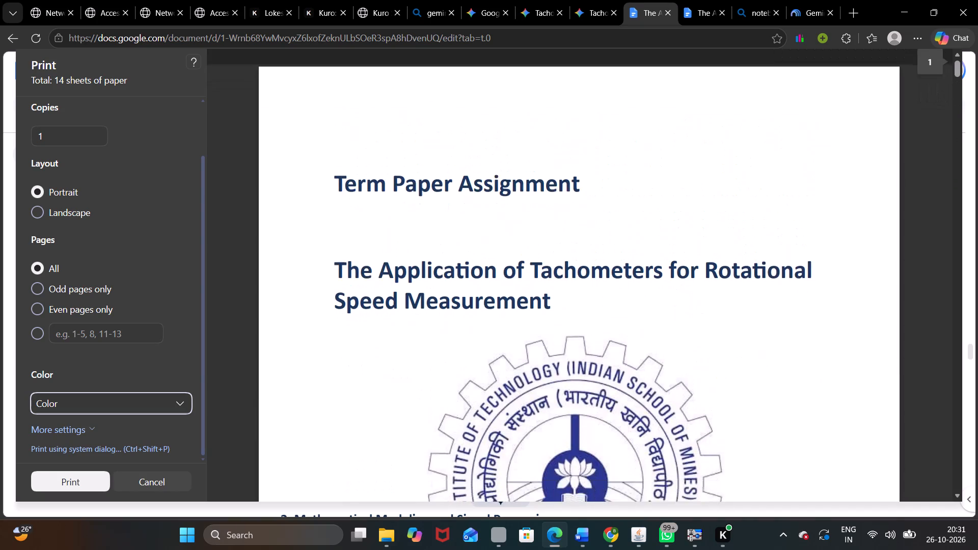
# Review the print preview from the first page to page 12 and examine how the comparative performance table fits the page.
pyautogui.scroll(-11, 484, 267)
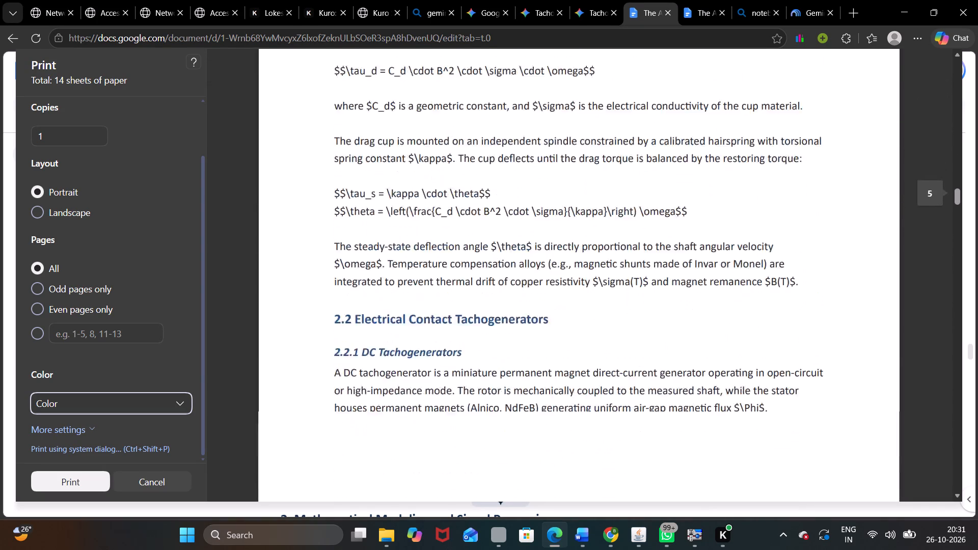
pyautogui.scroll(-5, 484, 267)
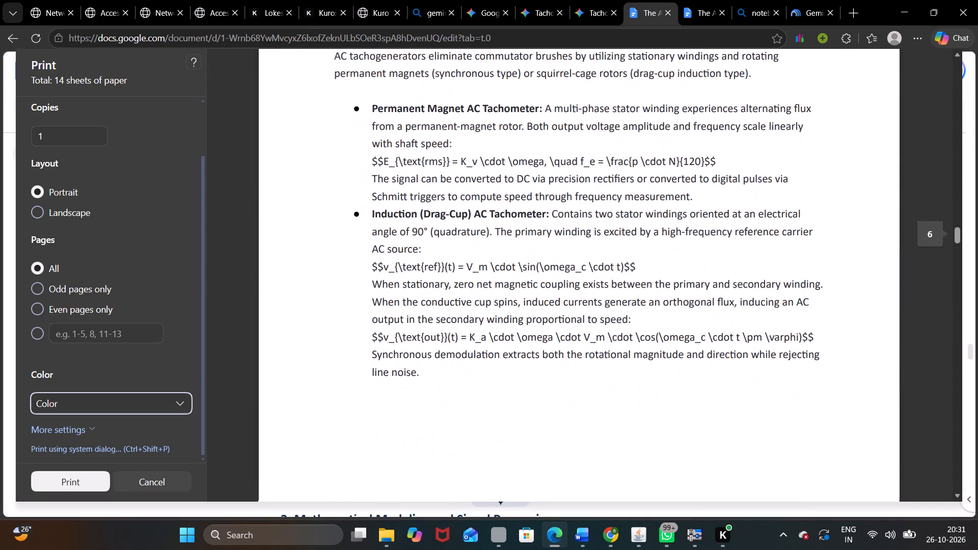
pyautogui.scroll(-5, 484, 267)
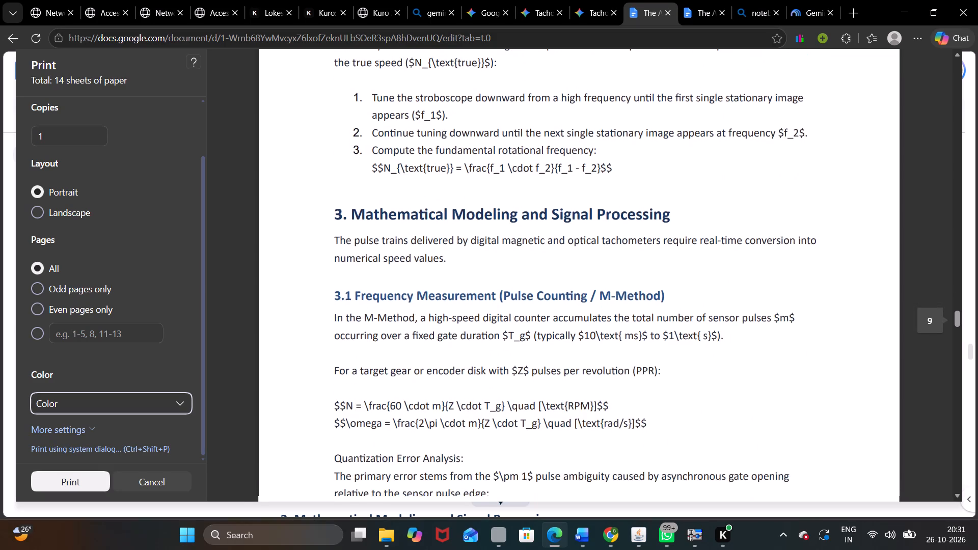
pyautogui.scroll(-5, 484, 267)
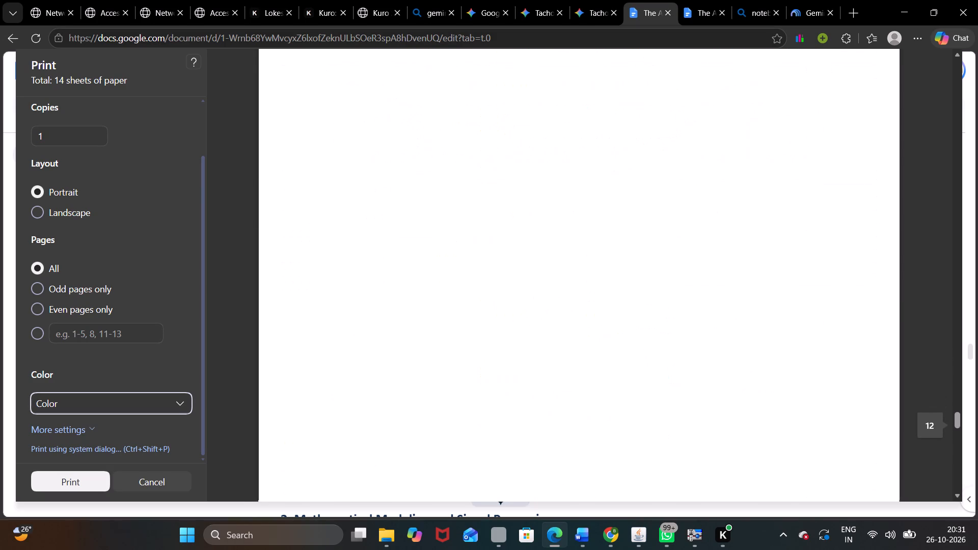
pyautogui.scroll(4, 484, 267)
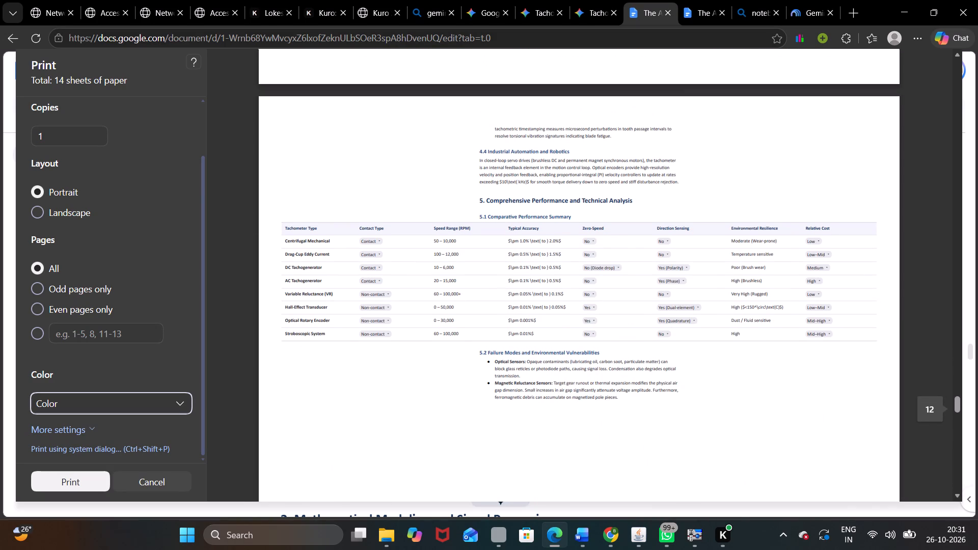
pyautogui.scroll(1, 484, 267)
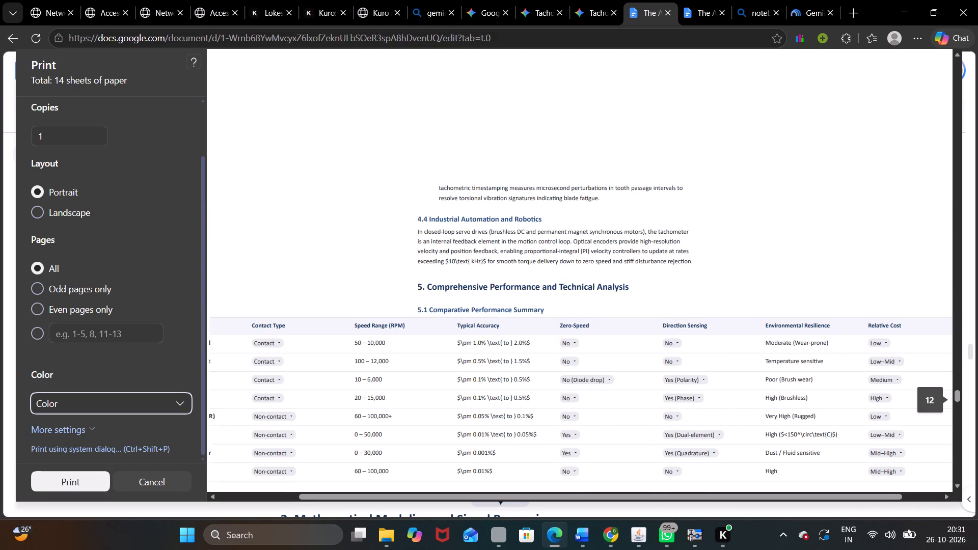
# Examine the overall page breaks and blank areas of the whole paper in a reduced-size print preview, ending at the References.
pyautogui.click(629, 168)
pyautogui.click(633, 172)
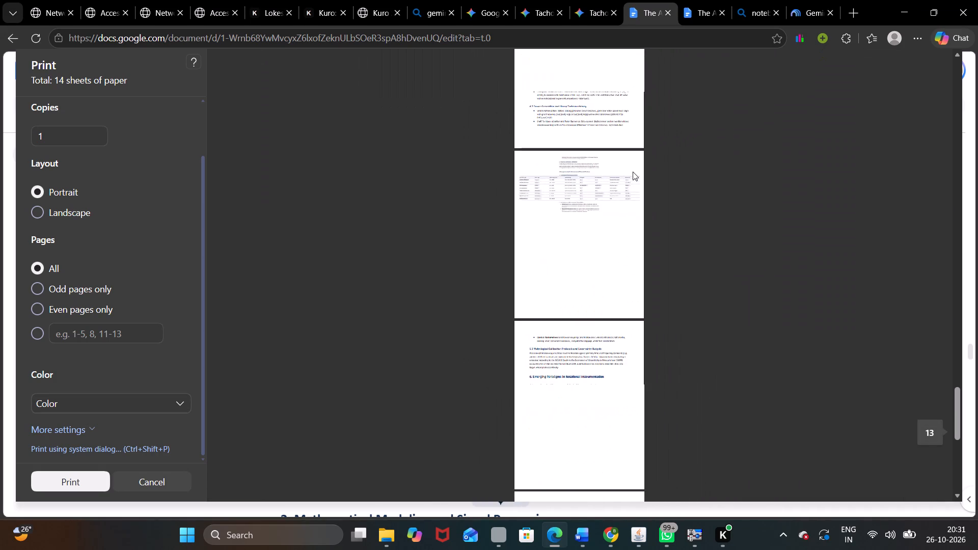
pyautogui.scroll(-3, 633, 172)
pyautogui.scroll(2, 633, 172)
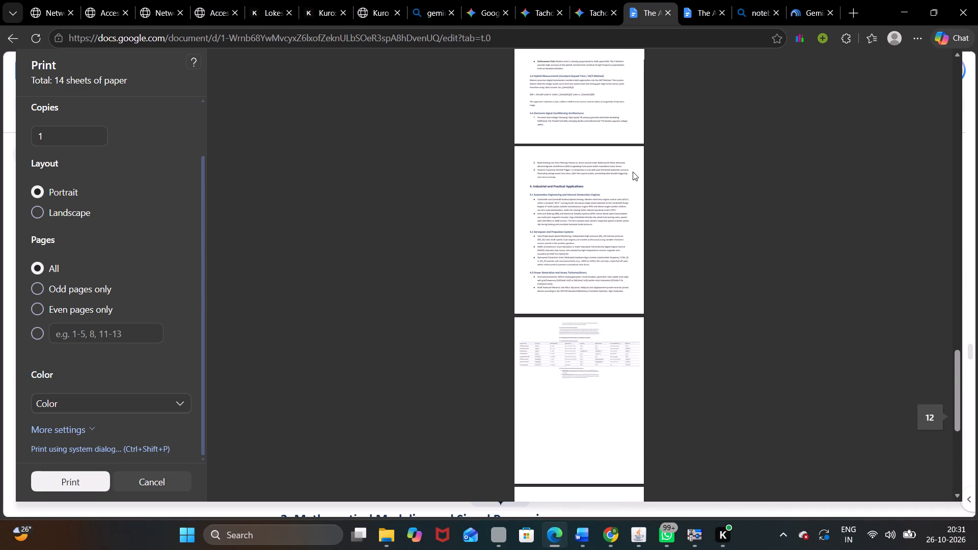
pyautogui.scroll(3, 633, 172)
pyautogui.scroll(-2, 633, 172)
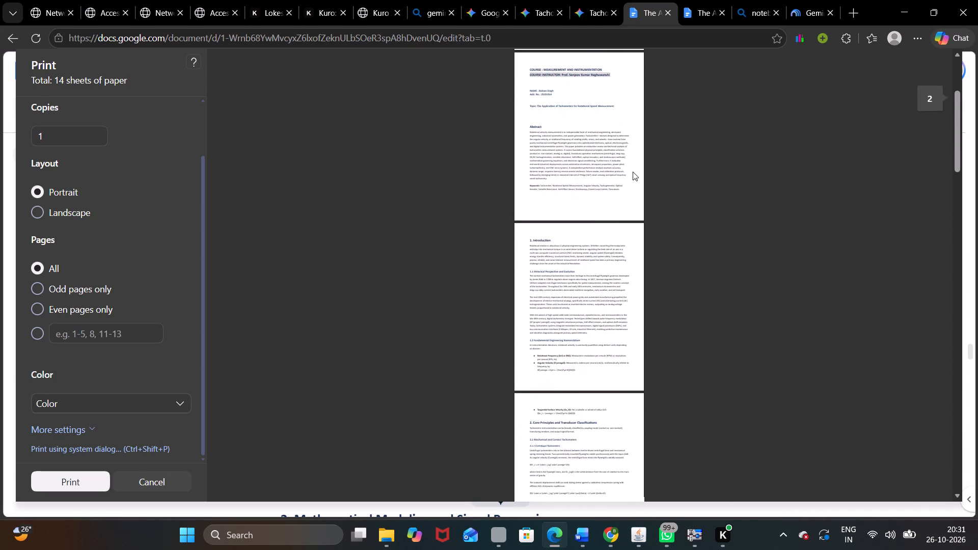
pyautogui.scroll(-5, 633, 172)
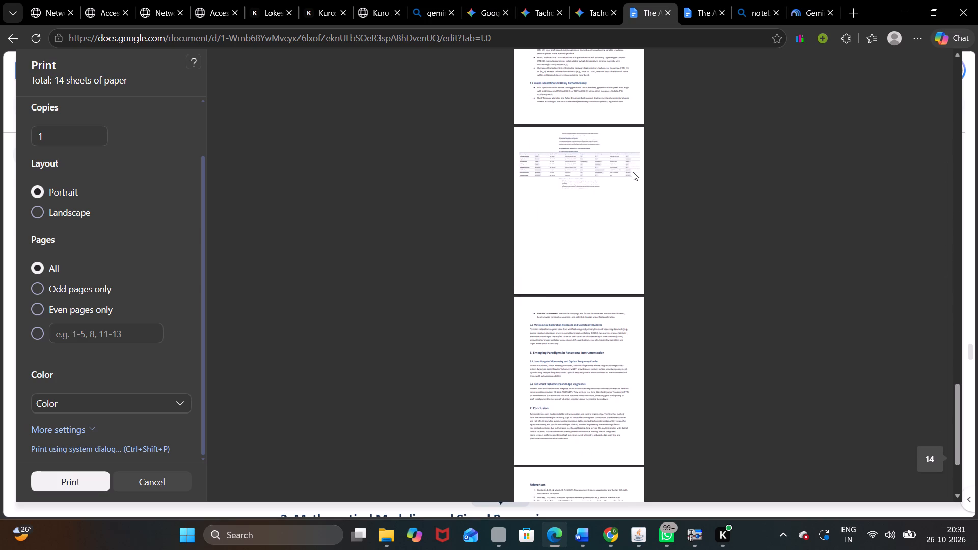
pyautogui.scroll(-2, 633, 172)
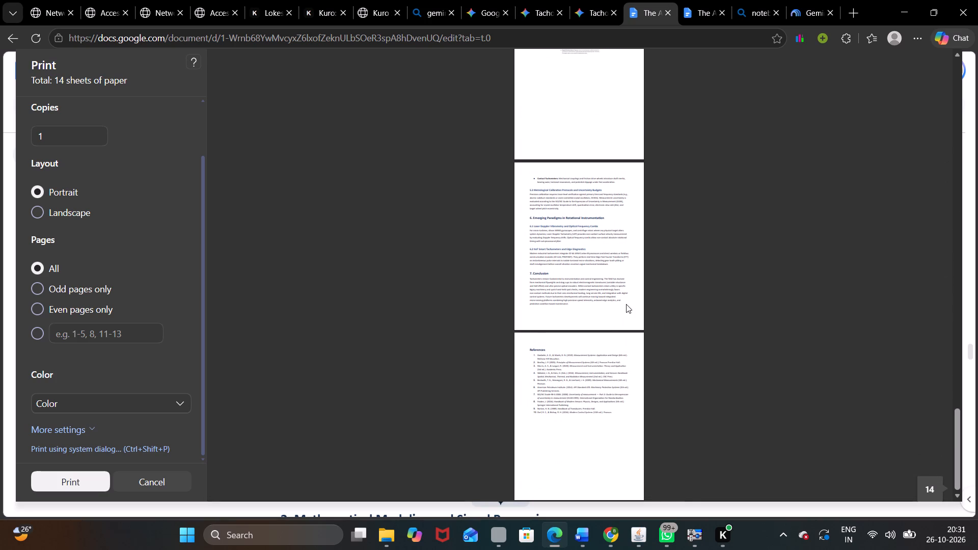
# Review the enlarged print preview from the References back to the opening page, checking the logo and course details.
pyautogui.scroll(-2, 626, 304)
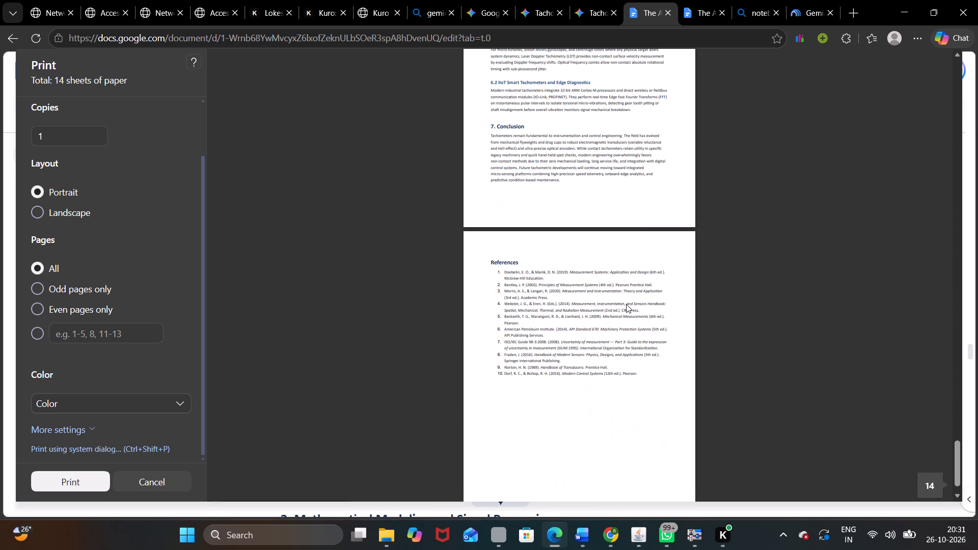
pyautogui.scroll(1, 626, 304)
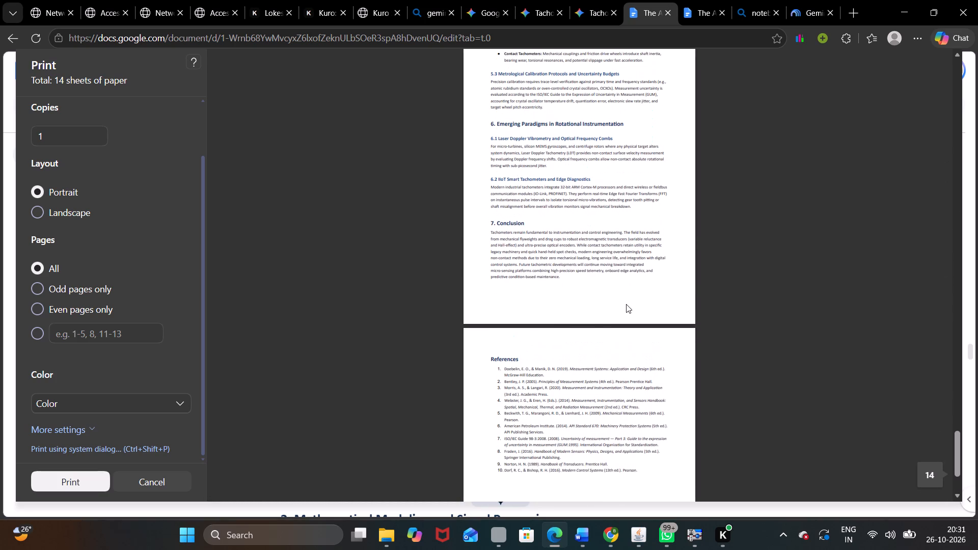
pyautogui.scroll(1, 626, 304)
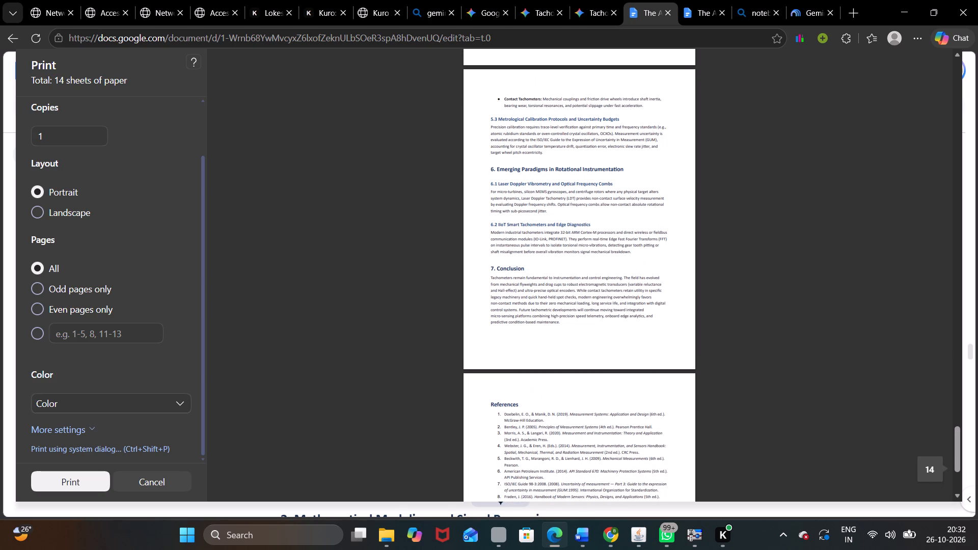
pyautogui.scroll(3, 638, 204)
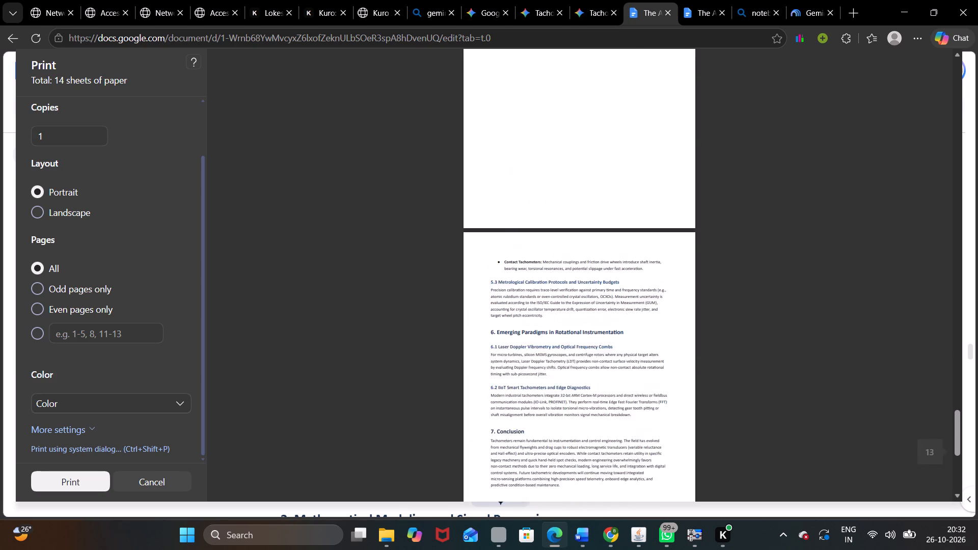
pyautogui.scroll(5, 638, 204)
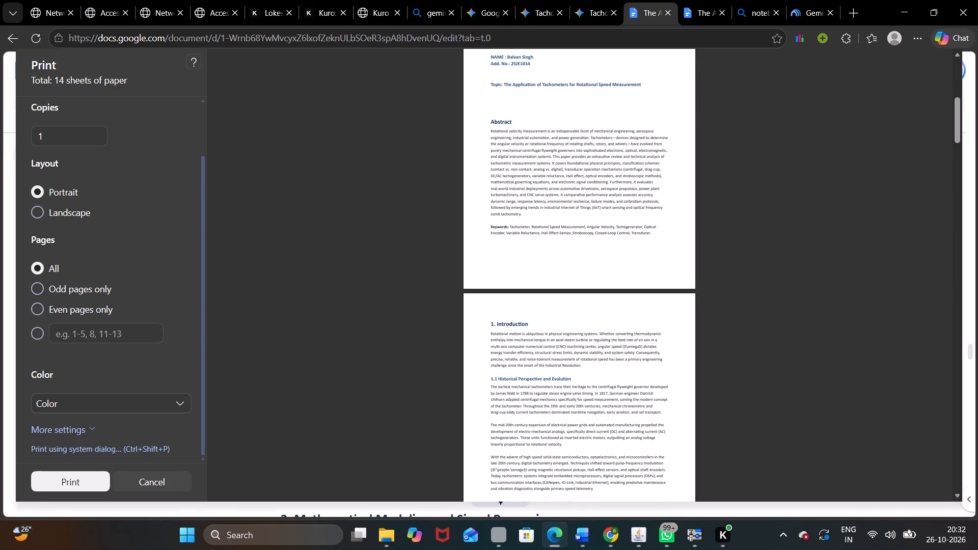
pyautogui.scroll(4, 638, 204)
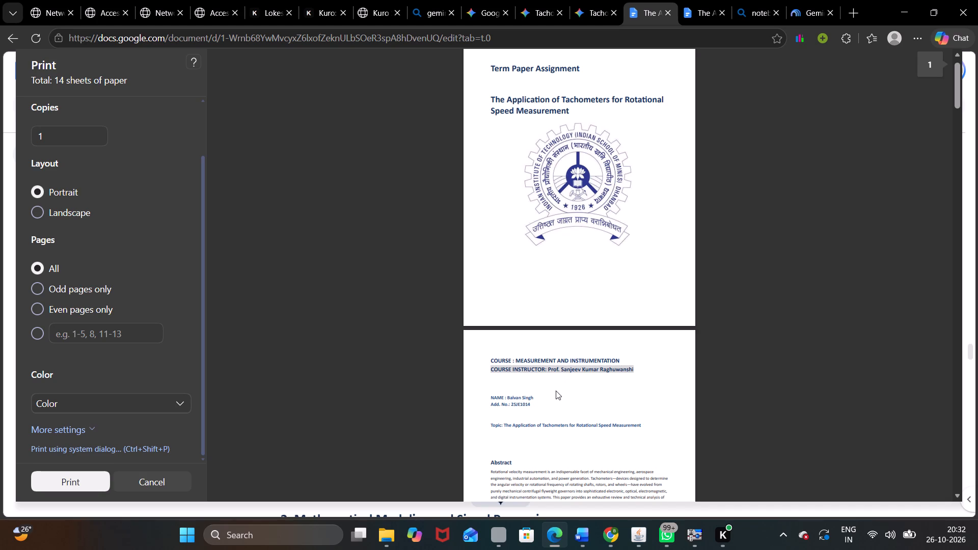
pyautogui.scroll(-1, 556, 391)
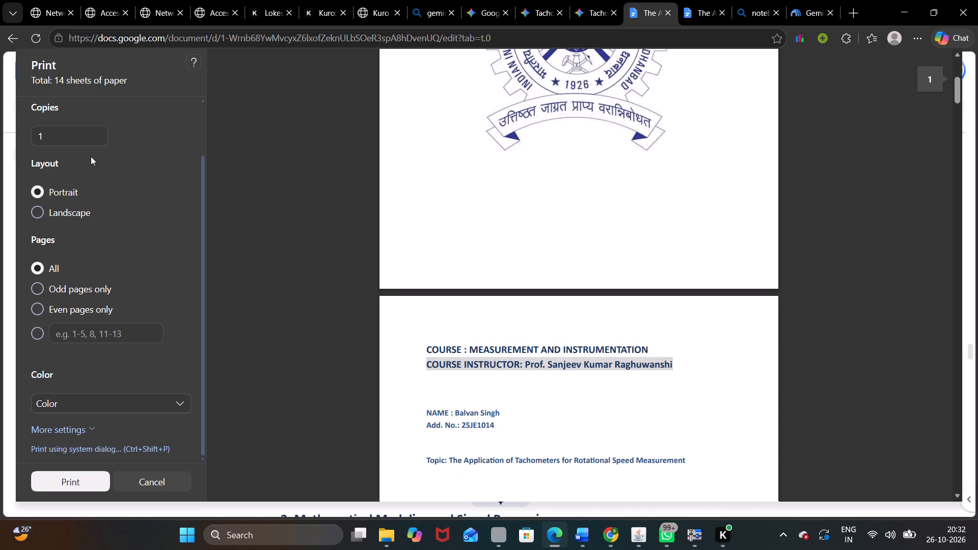
# Leave the print preview without printing and return to the Gemini chat that contains the term paper document.
pyautogui.scroll(3, 91, 156)
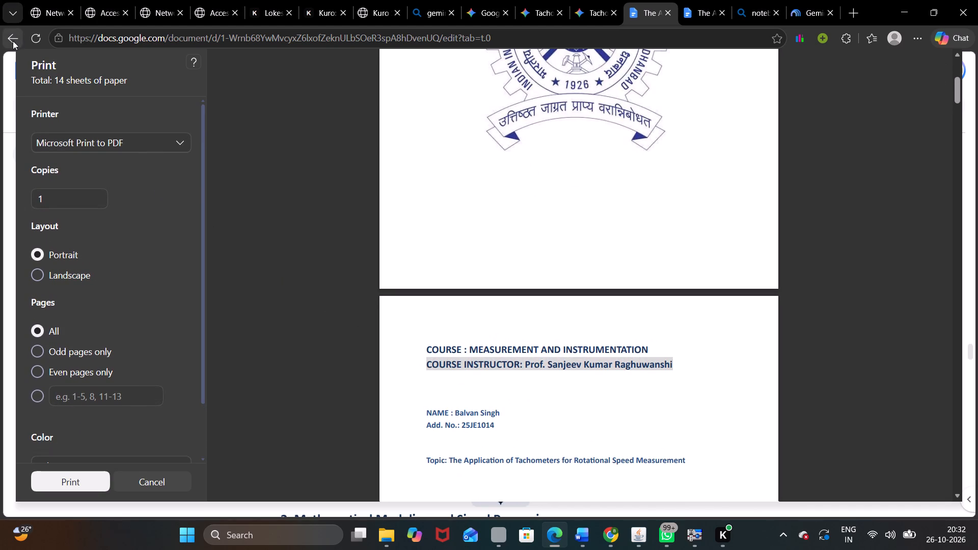
pyautogui.click(13, 41)
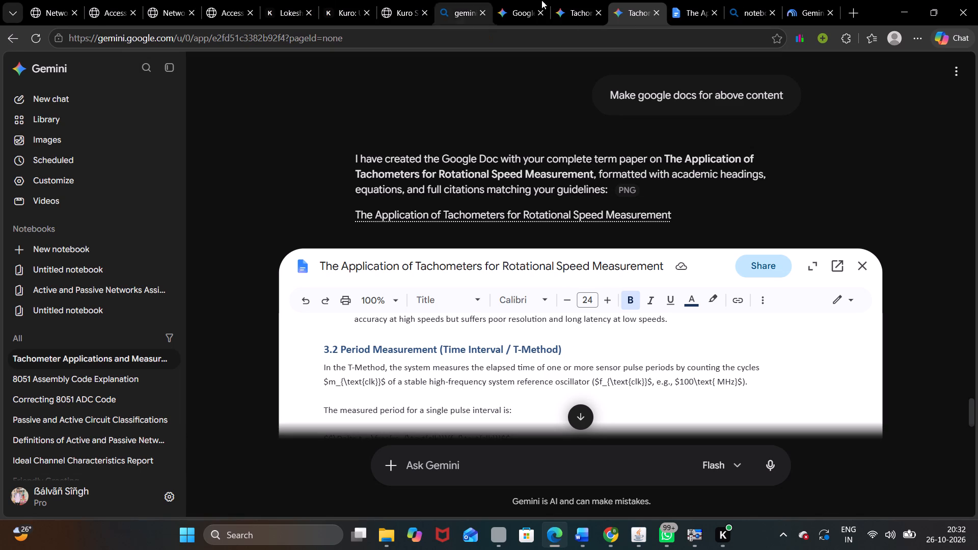
pyautogui.click(686, 1)
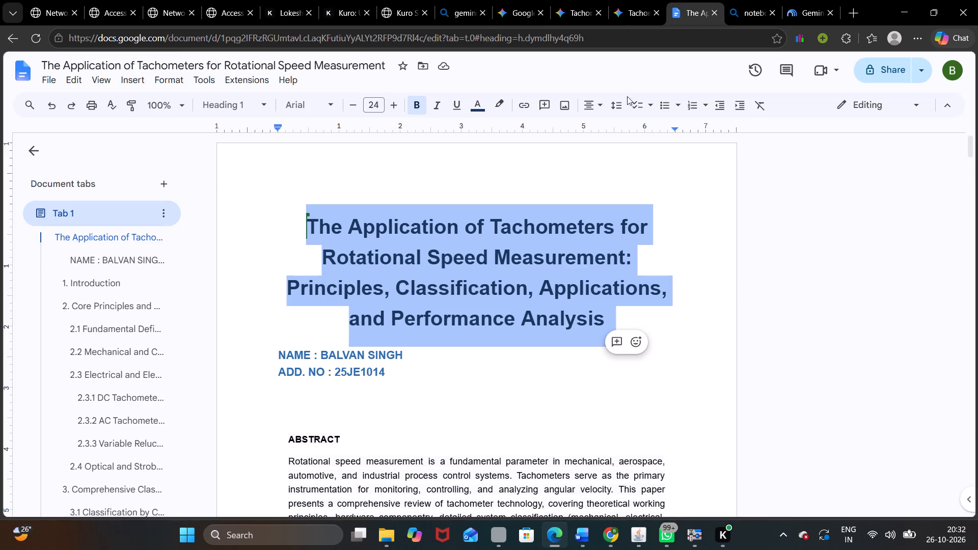
pyautogui.click(493, 425)
pyautogui.scroll(2, 493, 425)
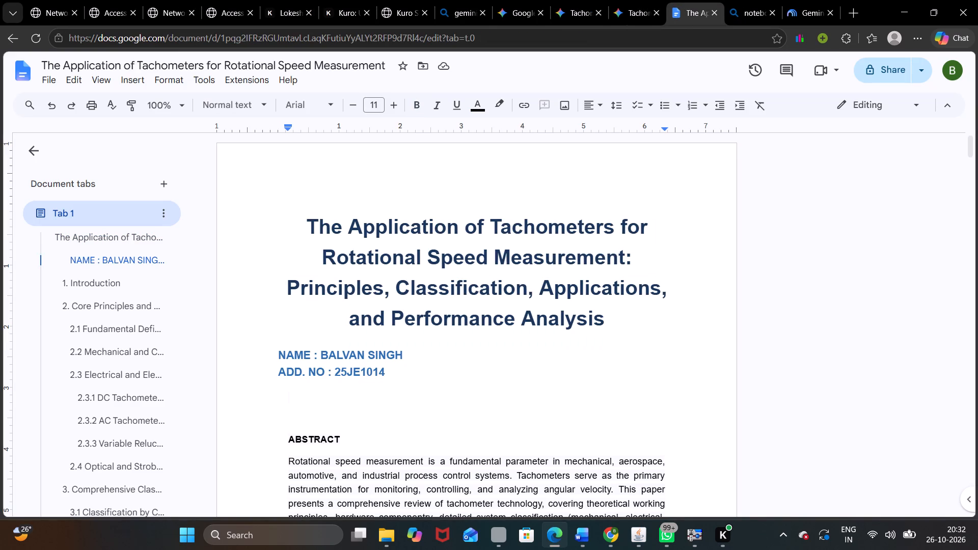
pyautogui.scroll(1, 493, 425)
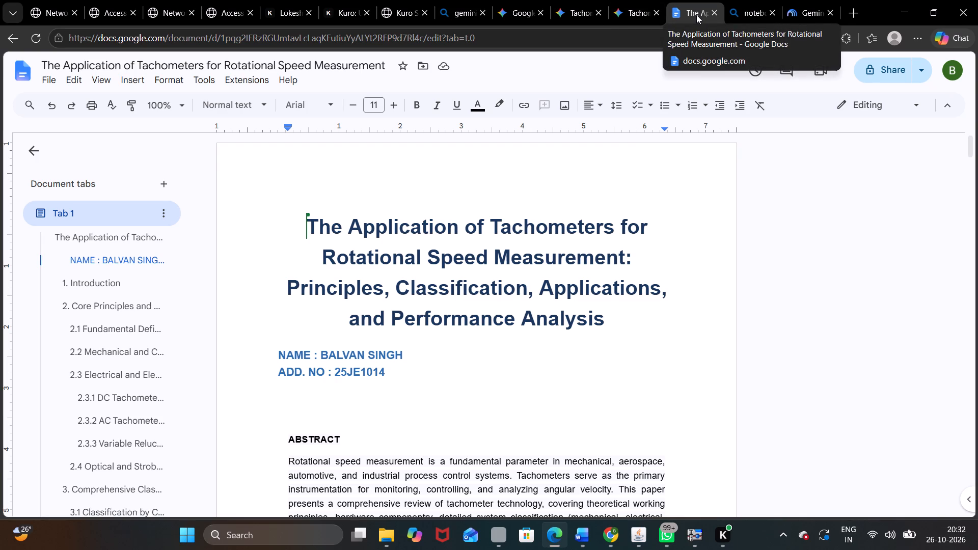
pyautogui.scroll(1, 471, 301)
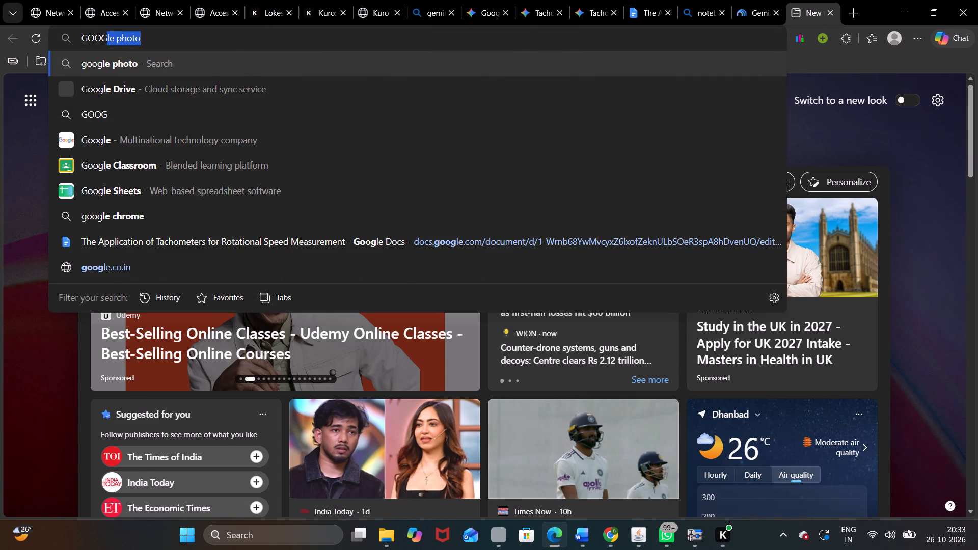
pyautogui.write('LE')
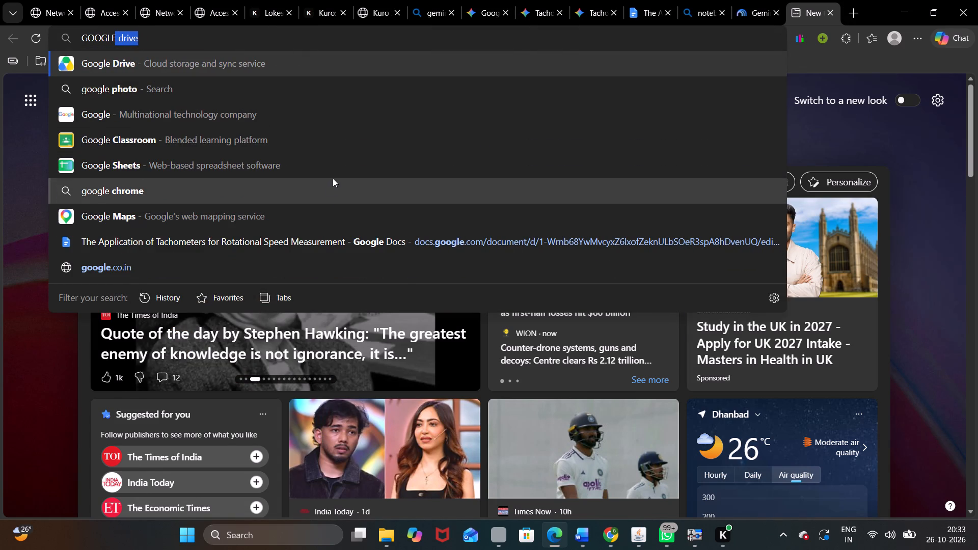
pyautogui.click(343, 241)
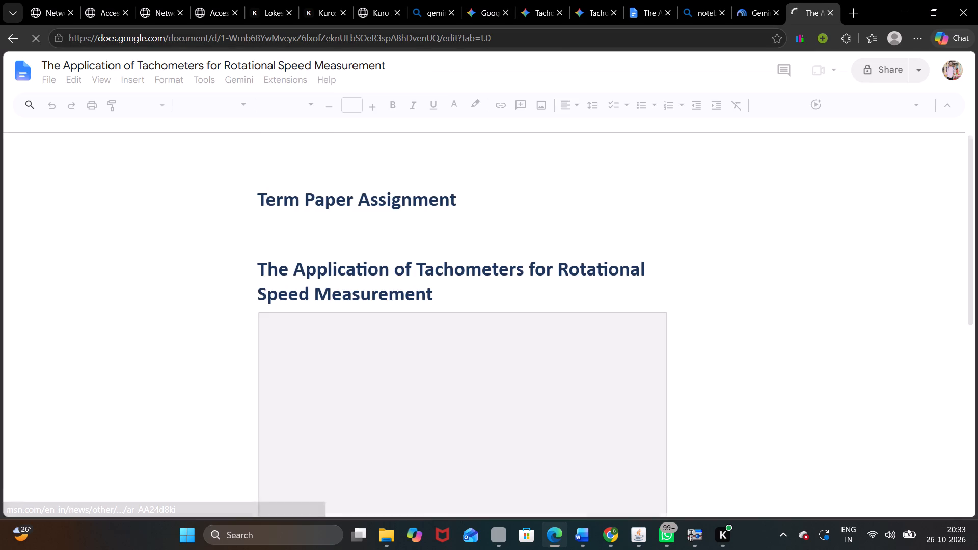
# Skim the term paper from the opening page to the end of the References.
pyautogui.scroll(-9, 343, 241)
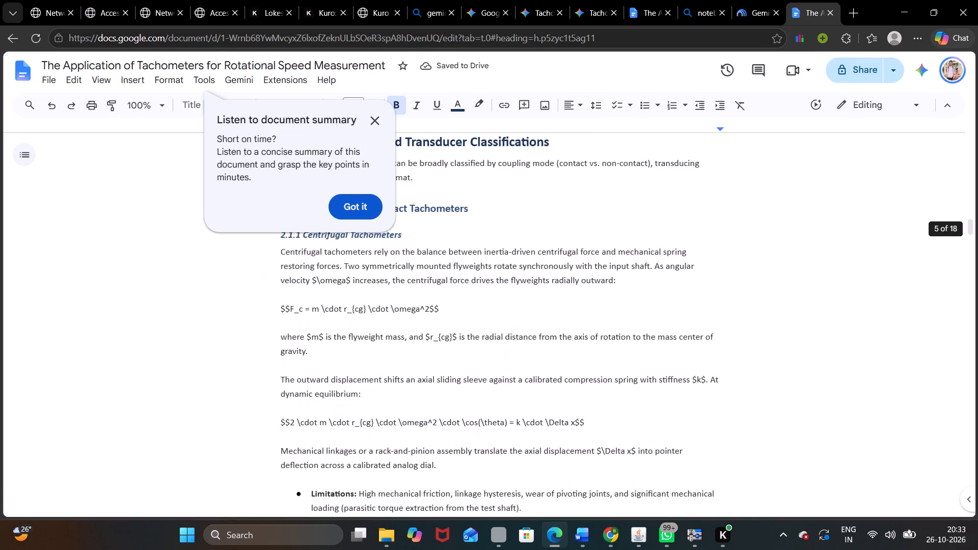
pyautogui.scroll(-16, 343, 241)
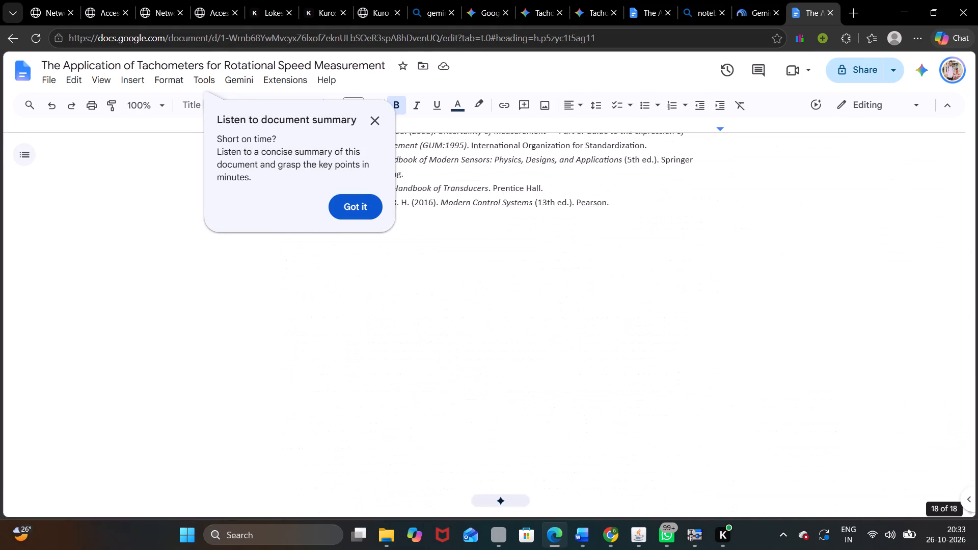
pyautogui.scroll(5, 343, 241)
pyautogui.scroll(-1, 343, 241)
# Examine the full width of the comparative performance table in section 5.1, from Tachometer Type to Relative Cost.
pyautogui.scroll(2, 343, 241)
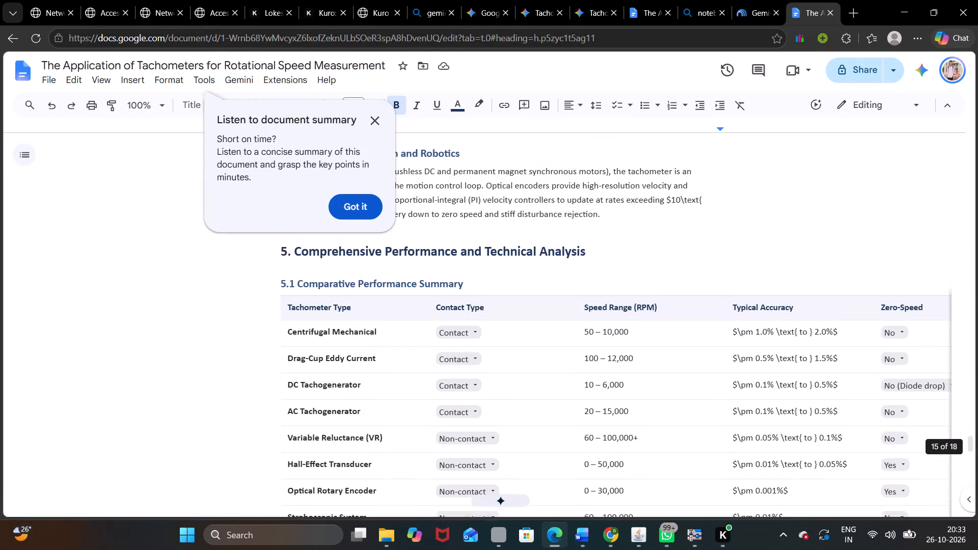
pyautogui.scroll(-1, 343, 241)
pyautogui.hscroll(-2, 391, 333)
pyautogui.hscroll(1, 391, 333)
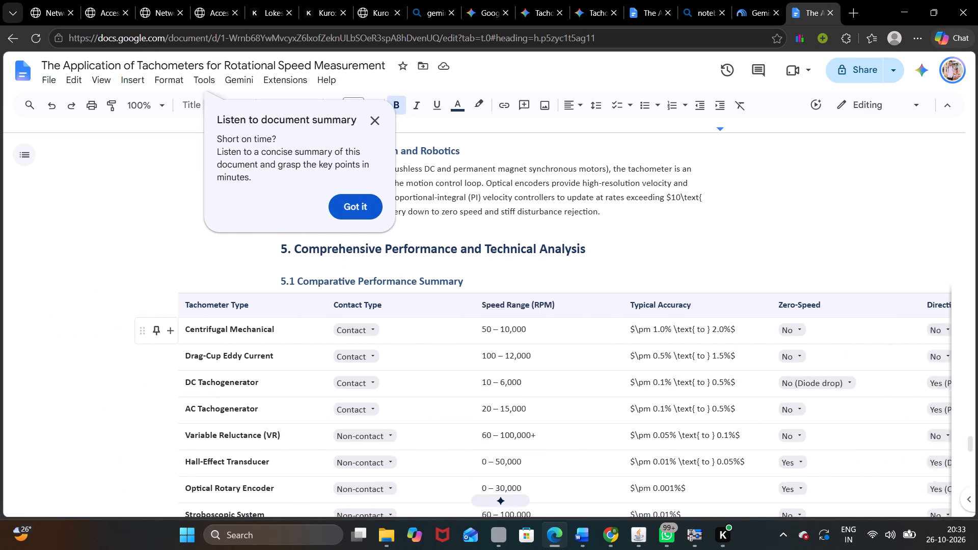
pyautogui.hscroll(1, 391, 333)
pyautogui.hscroll(-1, 391, 333)
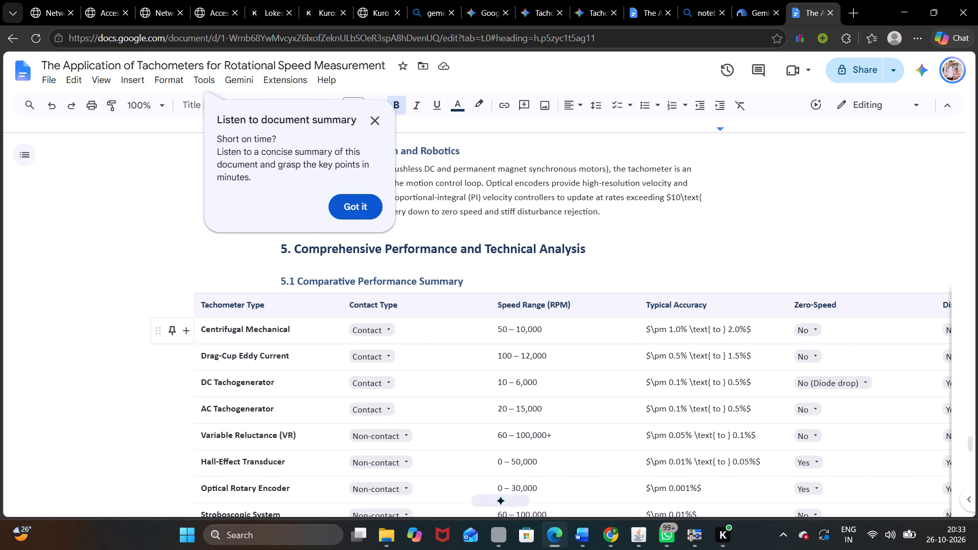
pyautogui.hscroll(-3, 391, 333)
pyautogui.hscroll(2, 391, 333)
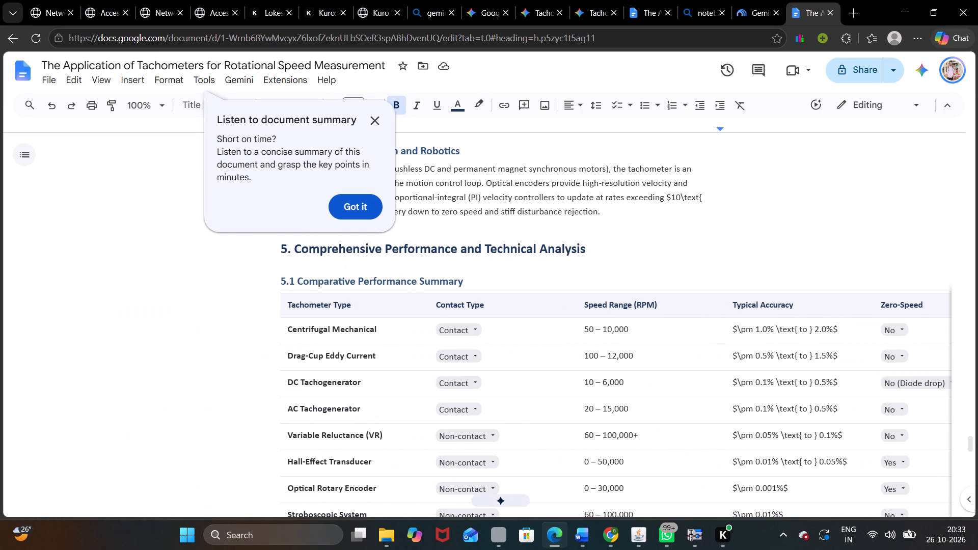
pyautogui.hscroll(-5, 470, 348)
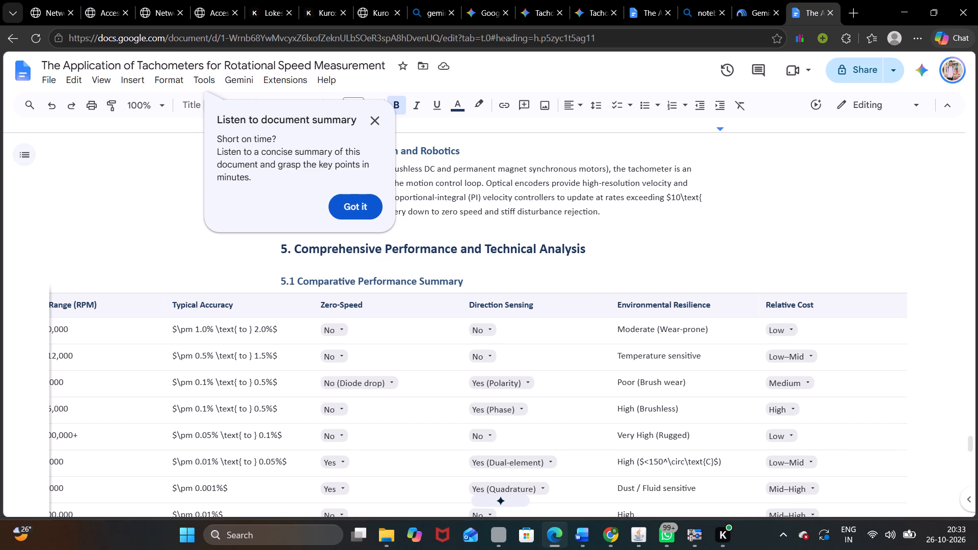
pyautogui.hscroll(5, 470, 348)
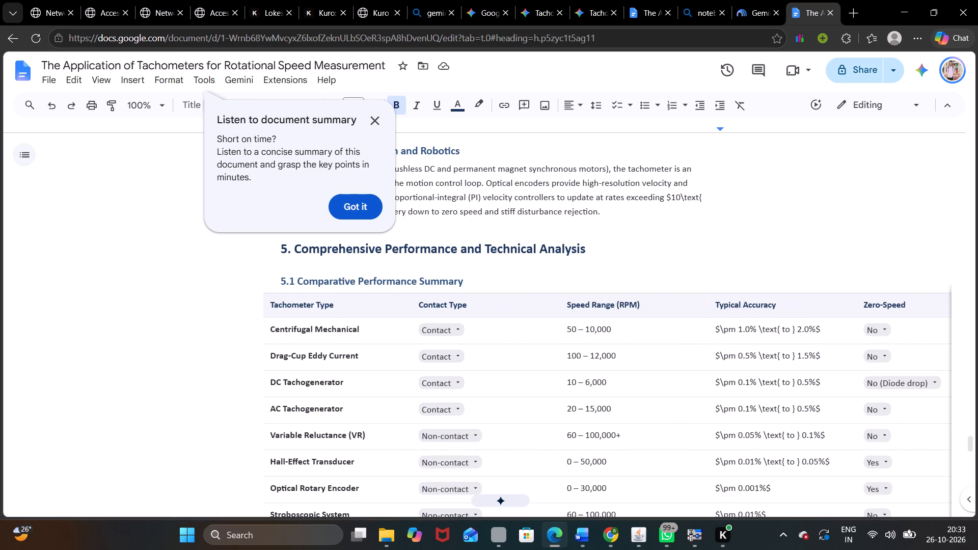
# Dismiss the document summary suggestion that covers part of the term paper's text.
pyautogui.scroll(2, 545, 256)
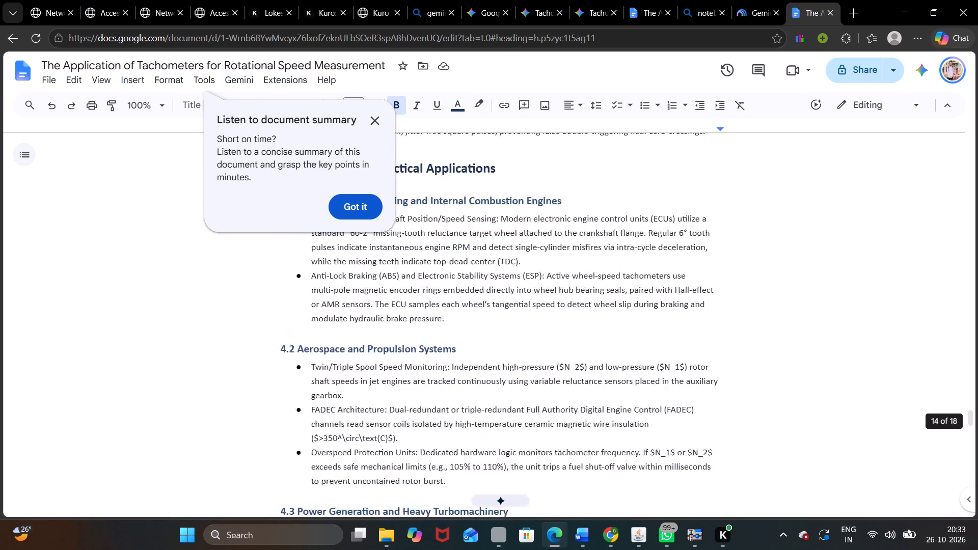
pyautogui.scroll(3, 545, 256)
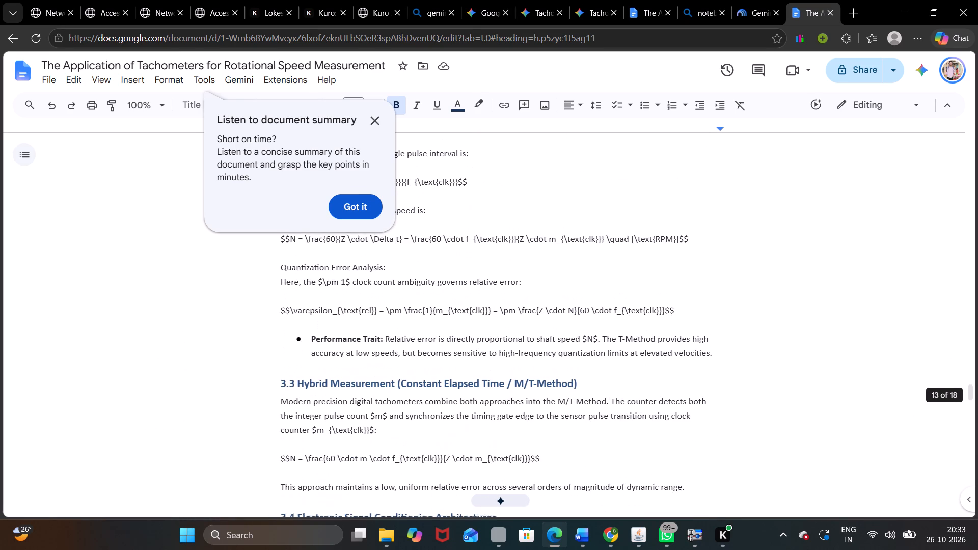
pyautogui.click(374, 116)
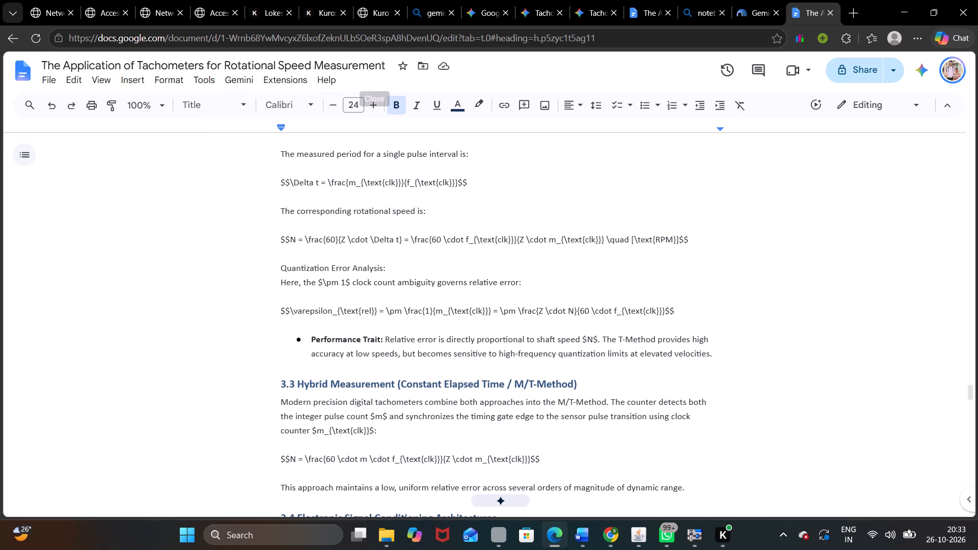
# Review the paper from section 4 back to the opening page, checking the headings, logo and course details.
pyautogui.click(114, 110)
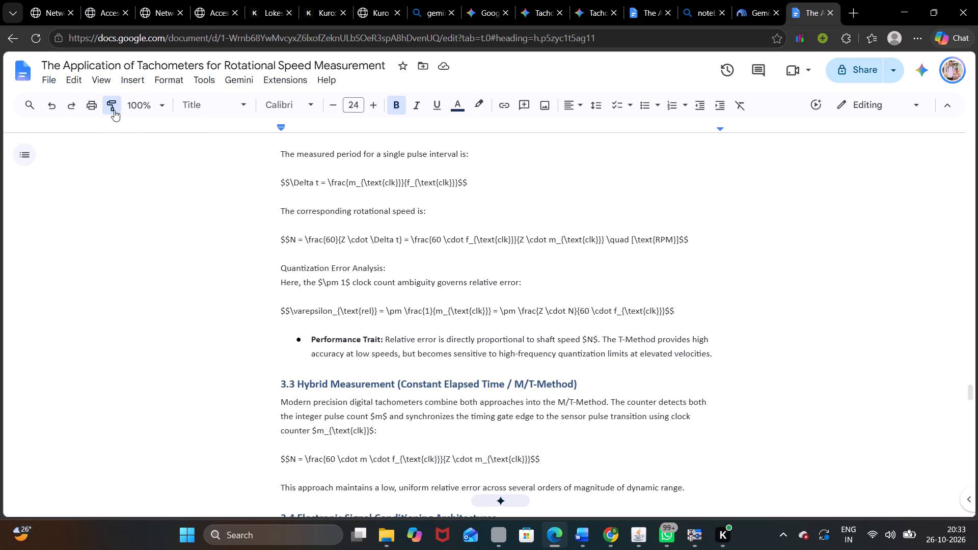
pyautogui.click(114, 110)
pyautogui.scroll(-4, 361, 311)
pyautogui.scroll(1, 361, 311)
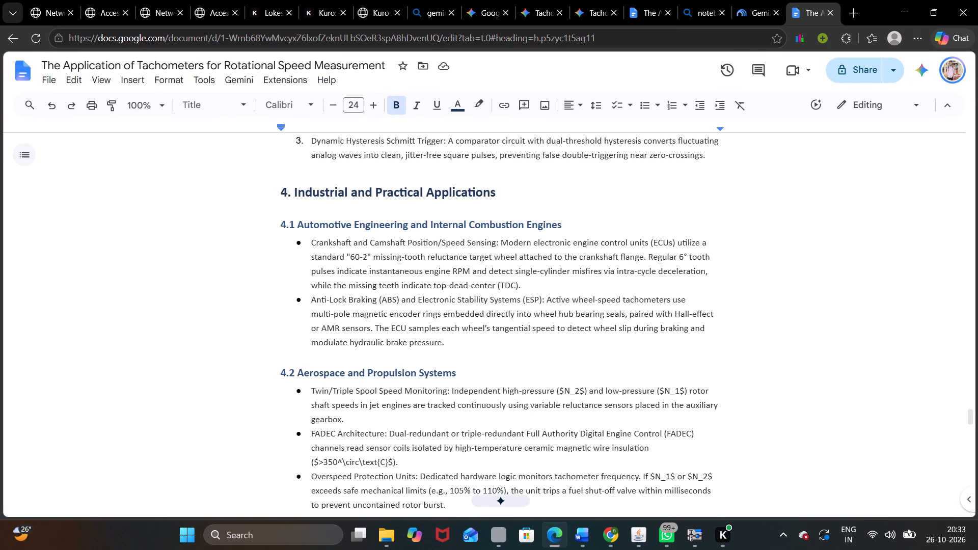
pyautogui.scroll(12, 361, 311)
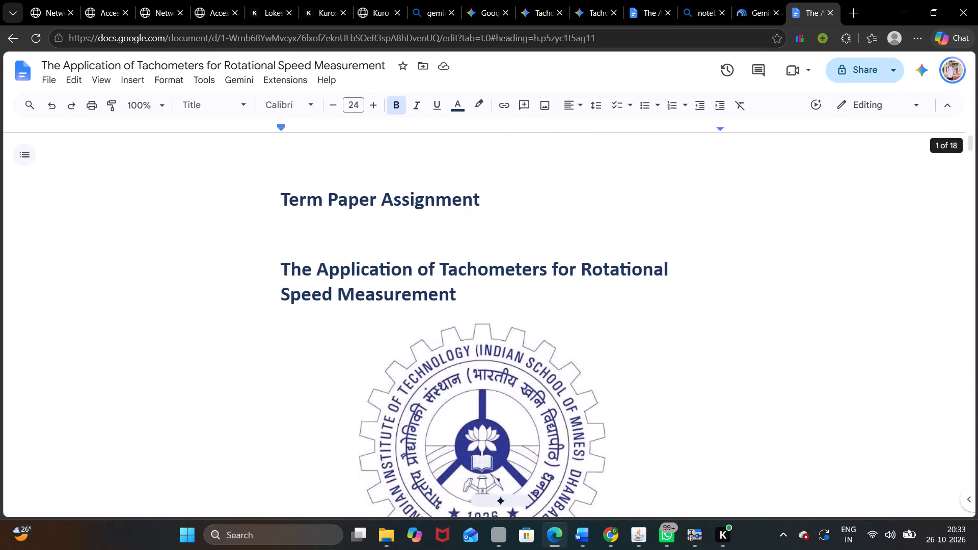
pyautogui.scroll(-3, 401, 296)
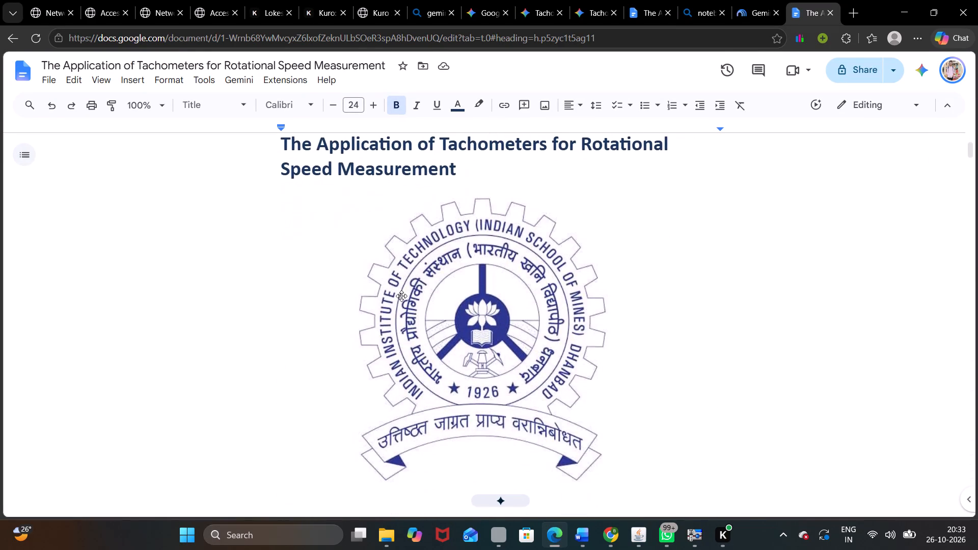
pyautogui.scroll(-2, 401, 296)
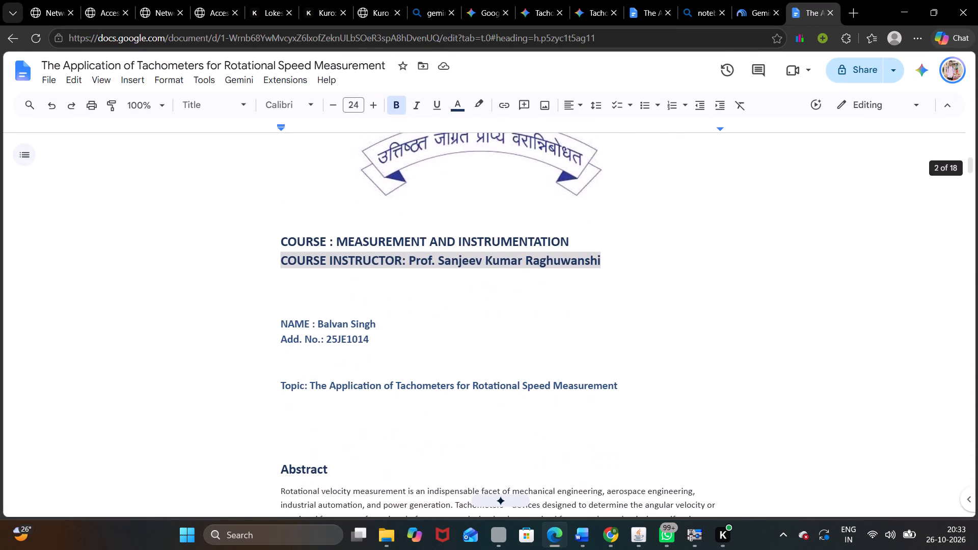
pyautogui.scroll(3, 412, 323)
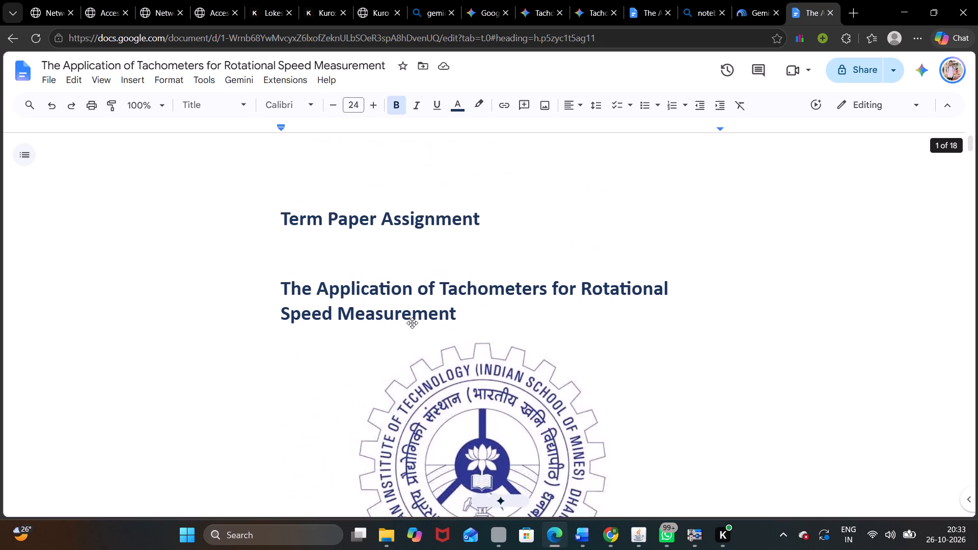
pyautogui.scroll(1, 412, 323)
# Delete the blank line between the "Term Paper Assignment" heading and the paper's title on the opening page.
pyautogui.click(356, 249)
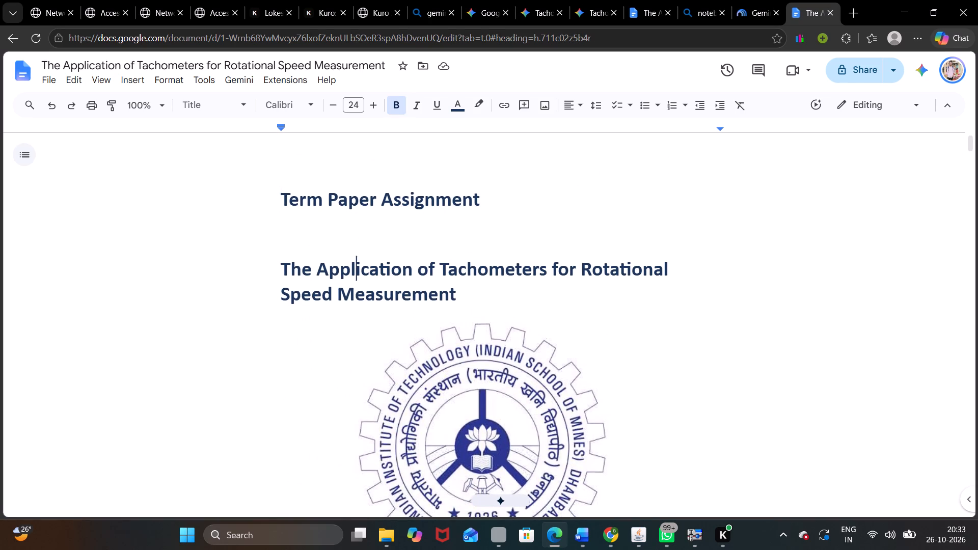
pyautogui.click(294, 237)
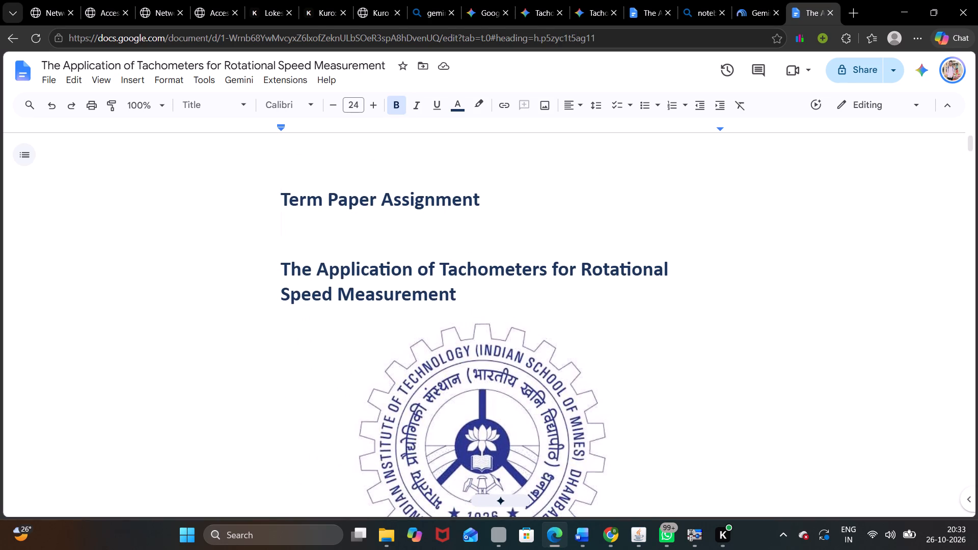
pyautogui.press('BackSpace')
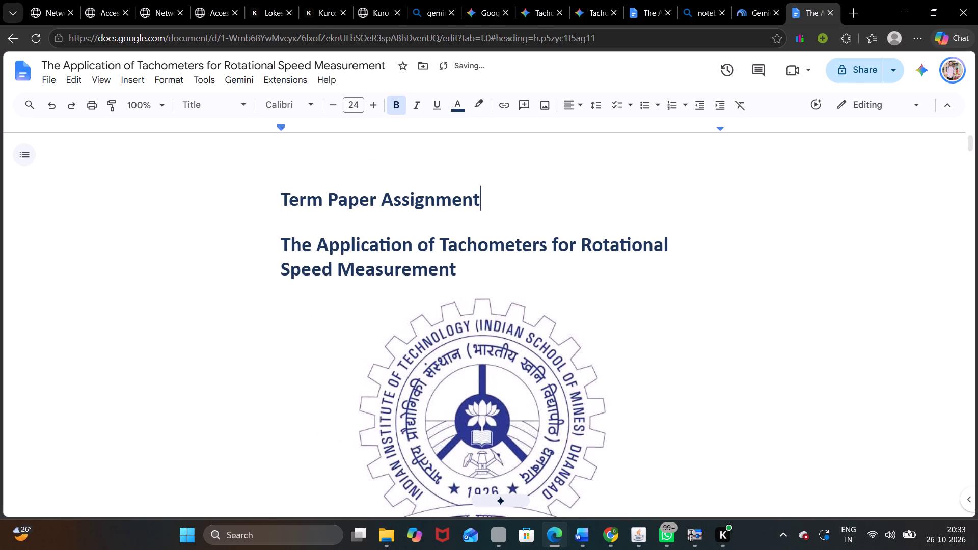
# Delete the blank line between the course instructor line and the student's name on the opening page.
pyautogui.scroll(-2, 294, 237)
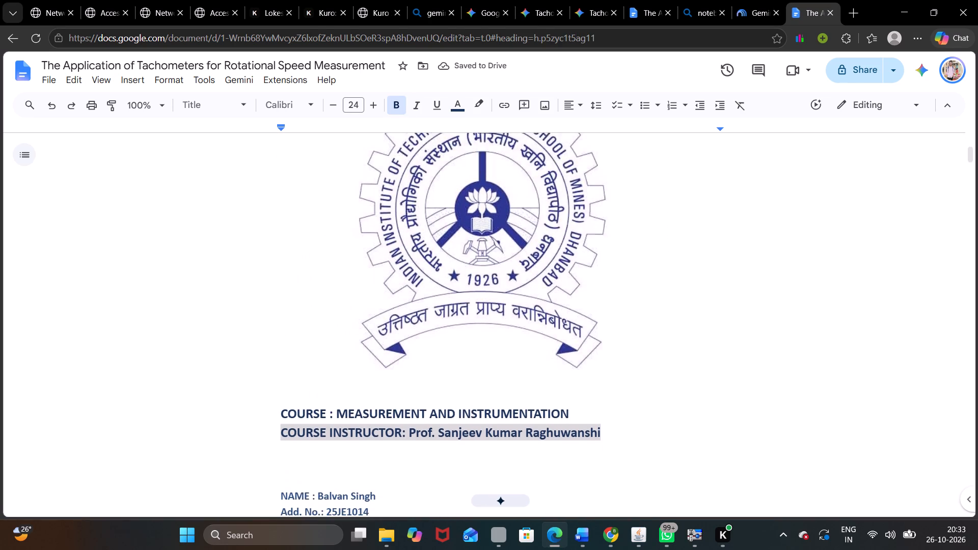
pyautogui.scroll(-1, 294, 237)
pyautogui.click(308, 428)
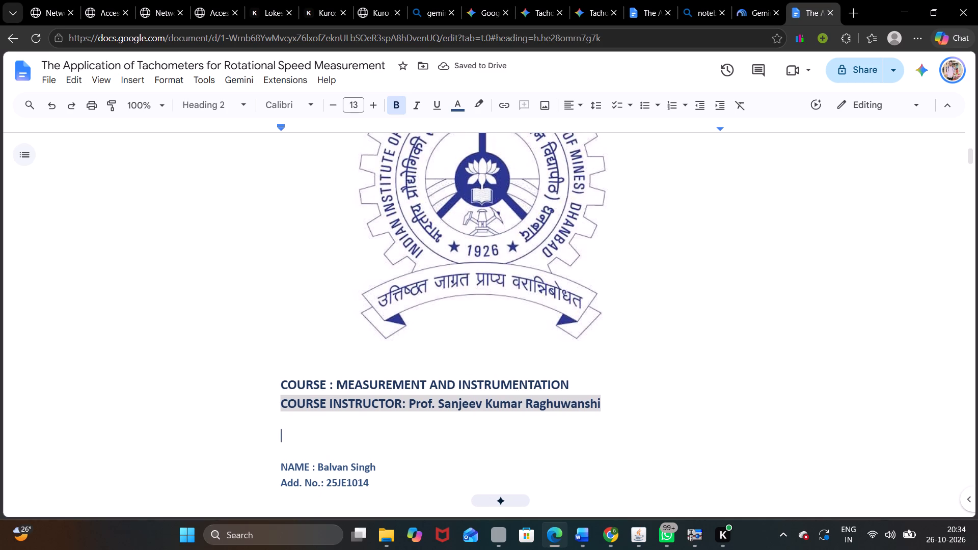
pyautogui.press('BackSpace')
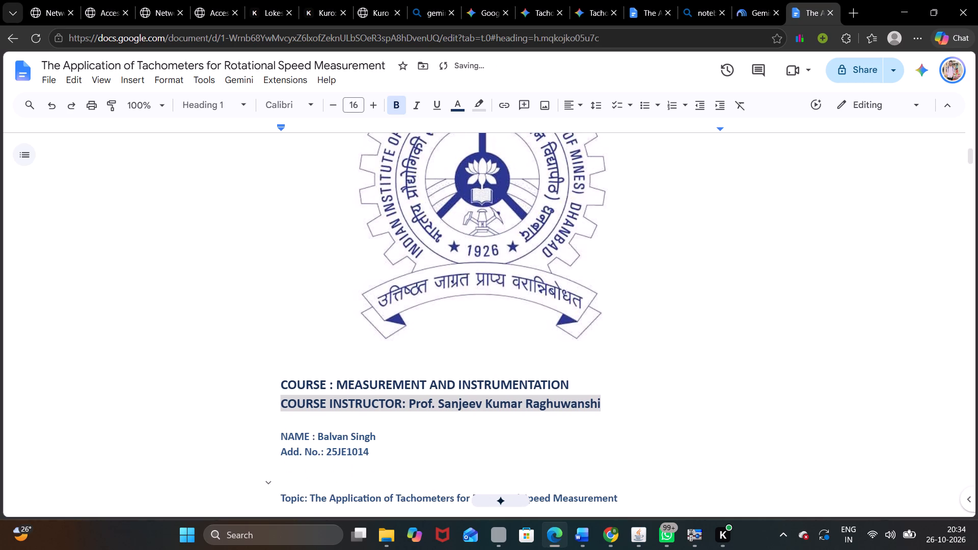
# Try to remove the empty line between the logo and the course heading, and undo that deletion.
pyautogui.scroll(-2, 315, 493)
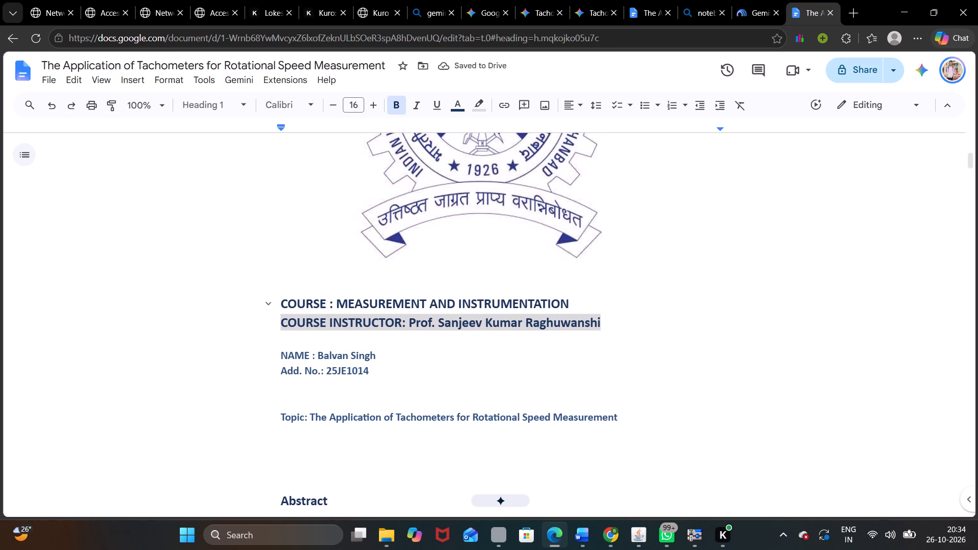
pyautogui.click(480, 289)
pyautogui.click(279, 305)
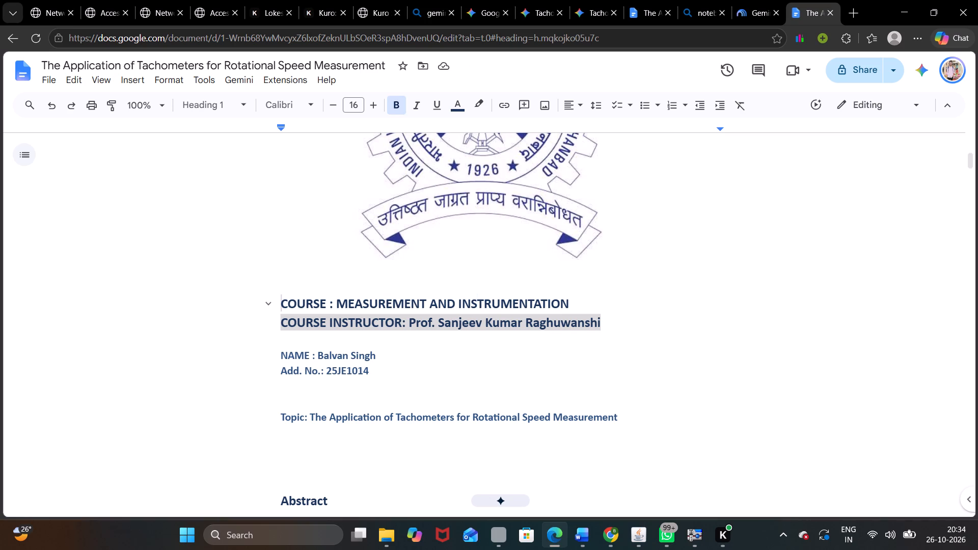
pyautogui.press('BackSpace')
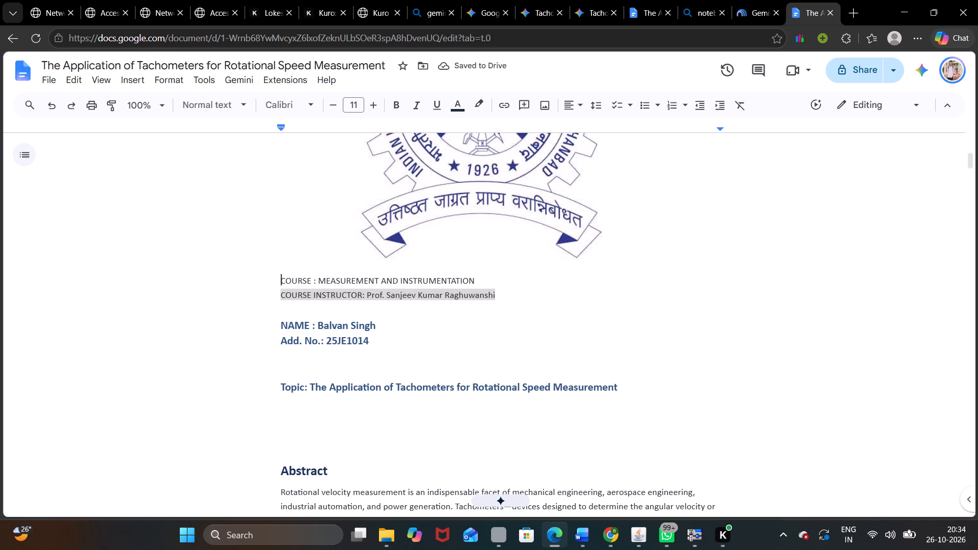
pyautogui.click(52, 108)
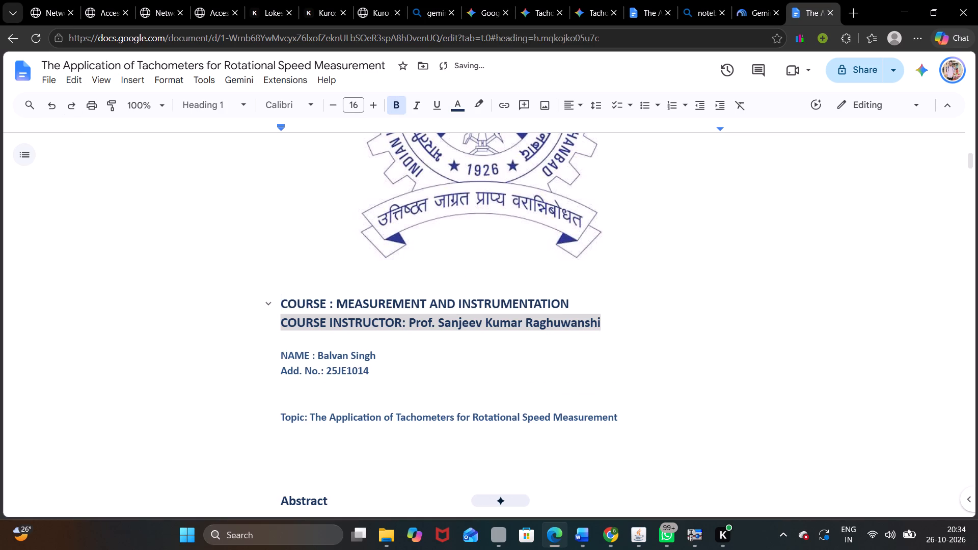
# Delete the blank line between the admission number and the Topic line.
pyautogui.scroll(-1, 415, 361)
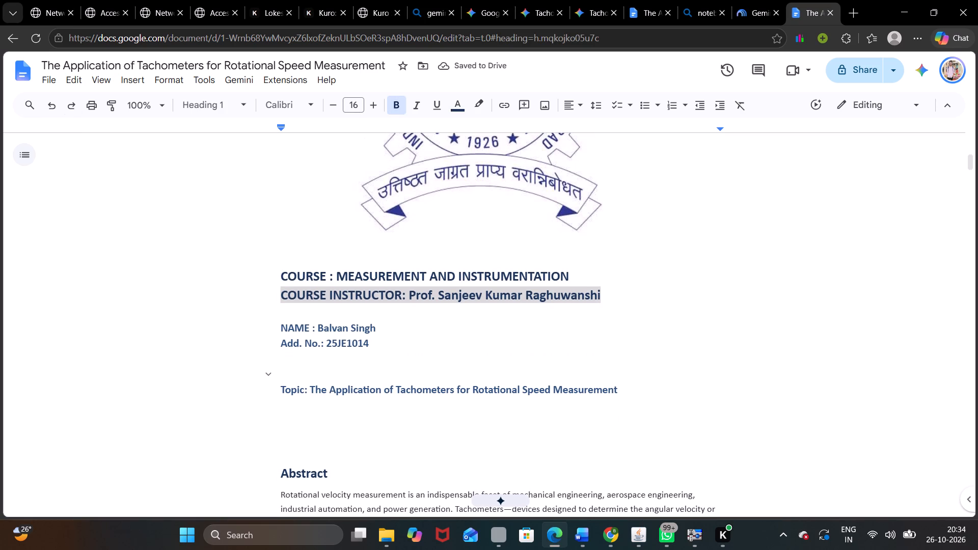
pyautogui.click(312, 377)
pyautogui.press('BackSpace')
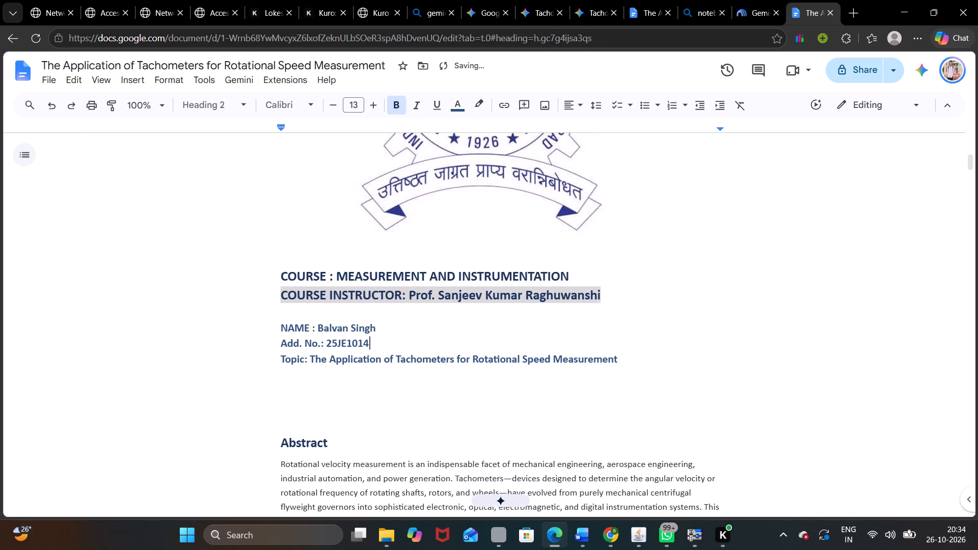
# Review the paper's layout from the opening page details through to section 6, Emerging Paradigms in Rotational Instrumentation.
pyautogui.scroll(-1, 312, 450)
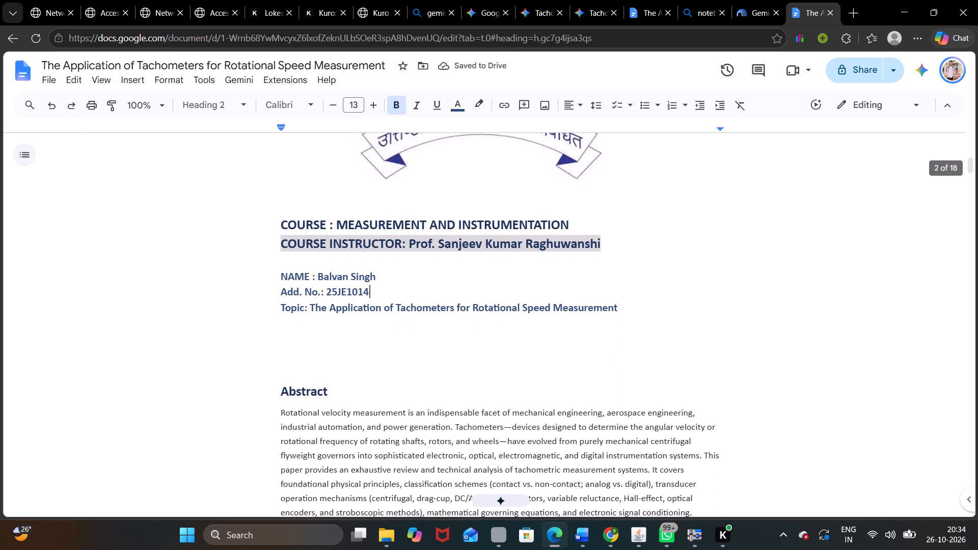
pyautogui.scroll(-3, 312, 450)
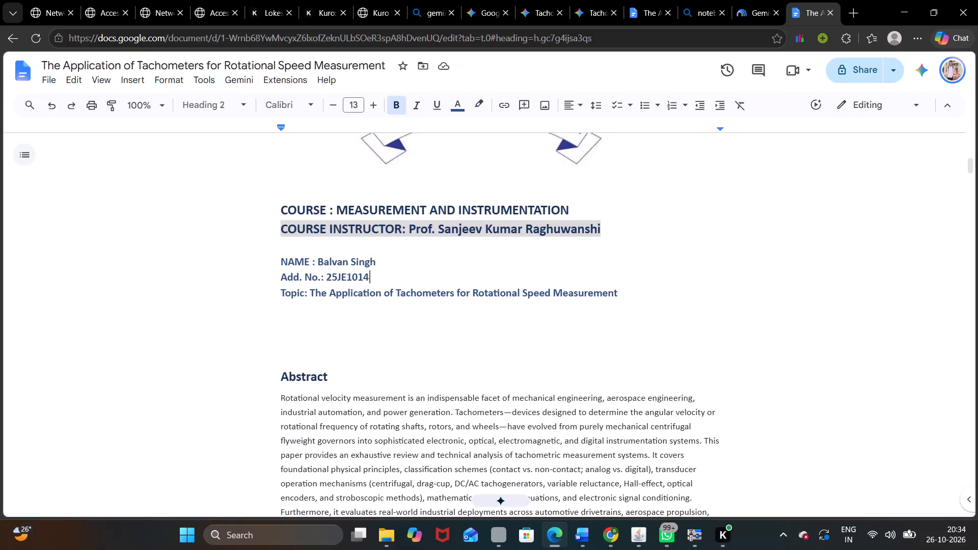
pyautogui.scroll(5, 312, 450)
pyautogui.scroll(-3, 312, 450)
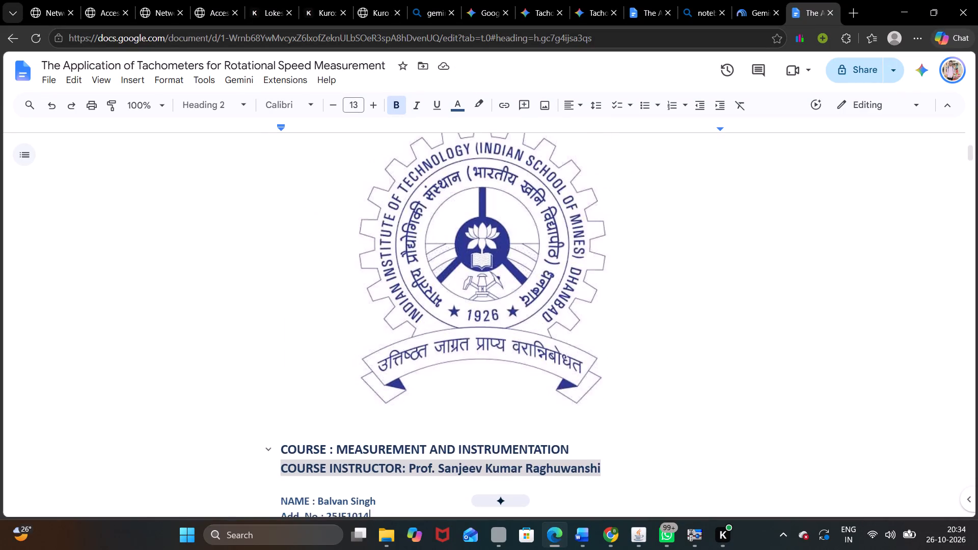
pyautogui.scroll(-3, 312, 450)
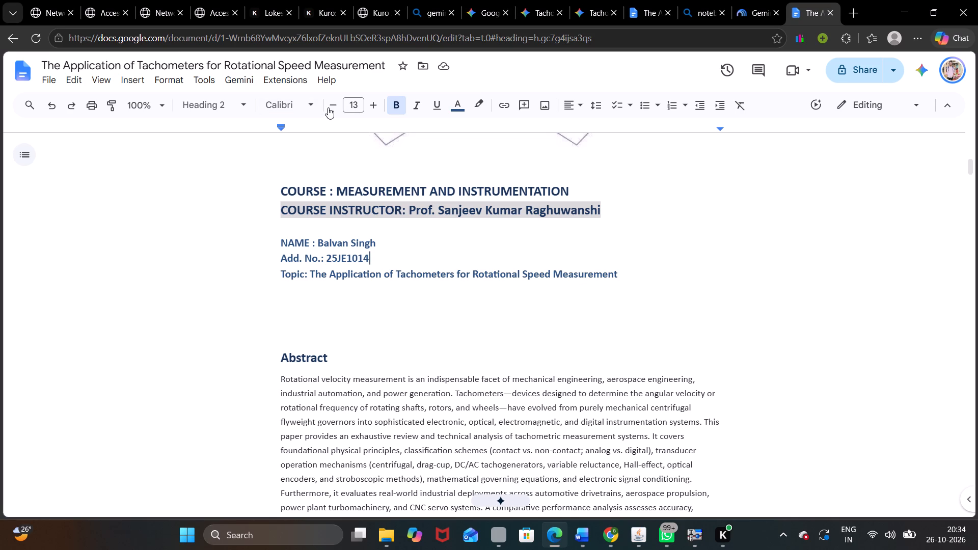
pyautogui.scroll(-12, 414, 271)
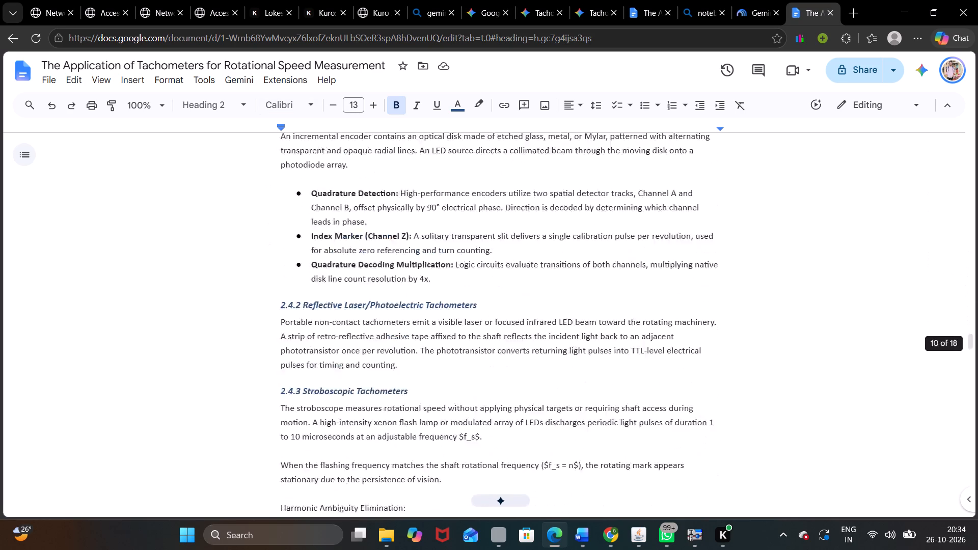
pyautogui.scroll(-4, 414, 271)
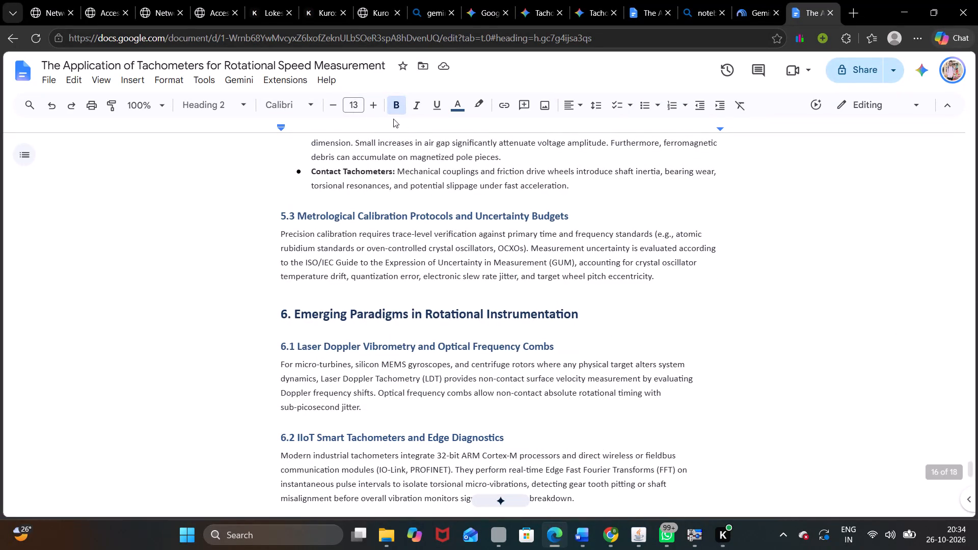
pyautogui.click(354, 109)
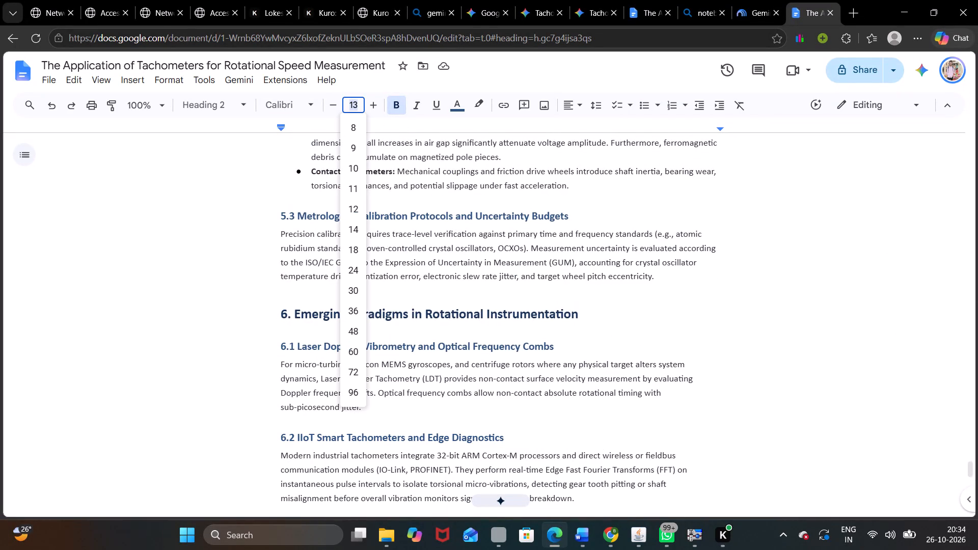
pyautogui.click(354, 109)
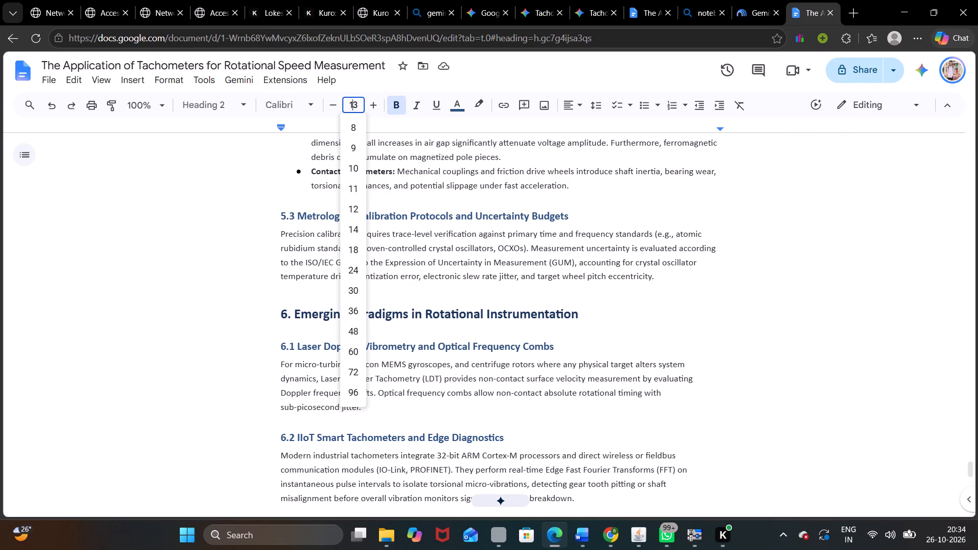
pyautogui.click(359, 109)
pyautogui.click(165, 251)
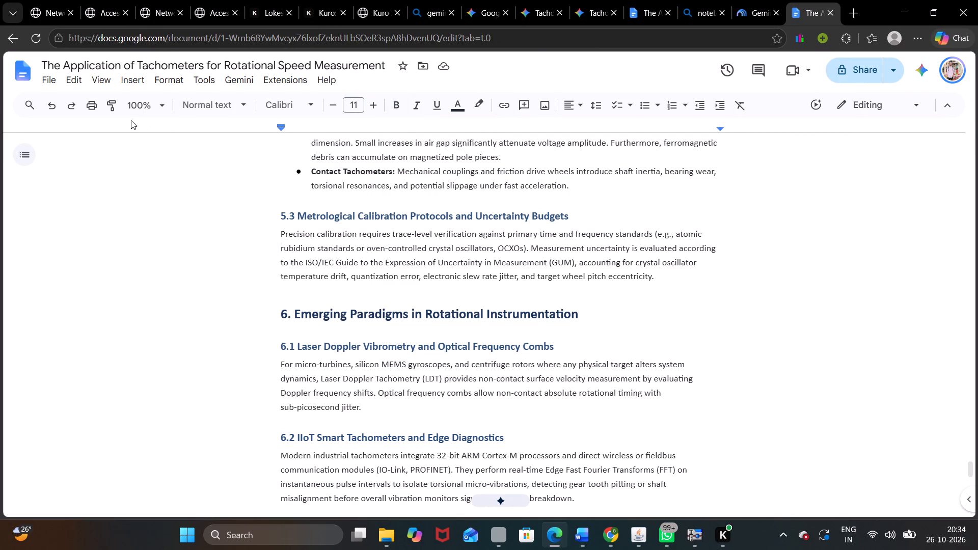
# Try the document view at 90%, 100% and 125% zoom, and settle on 150%.
pyautogui.click(151, 108)
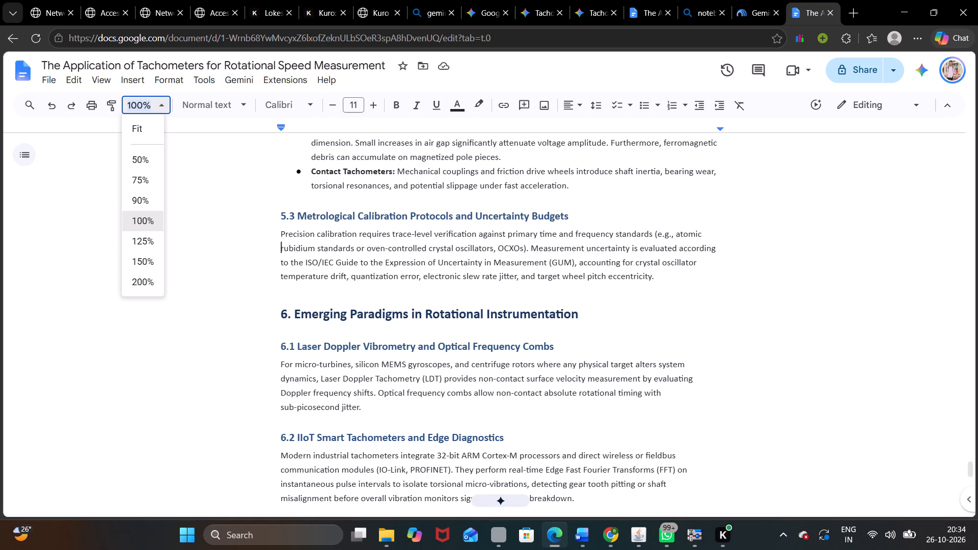
pyautogui.click(145, 191)
pyautogui.click(145, 113)
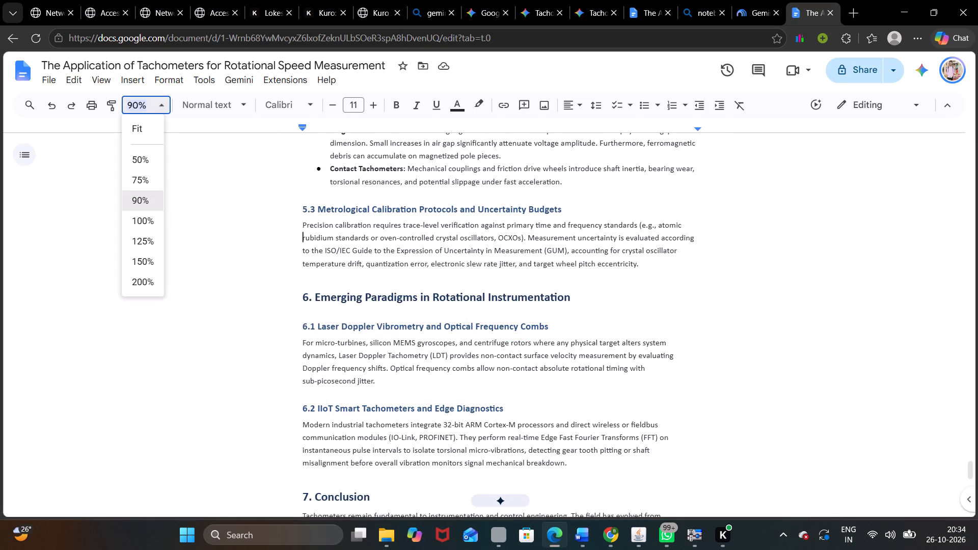
pyautogui.click(155, 226)
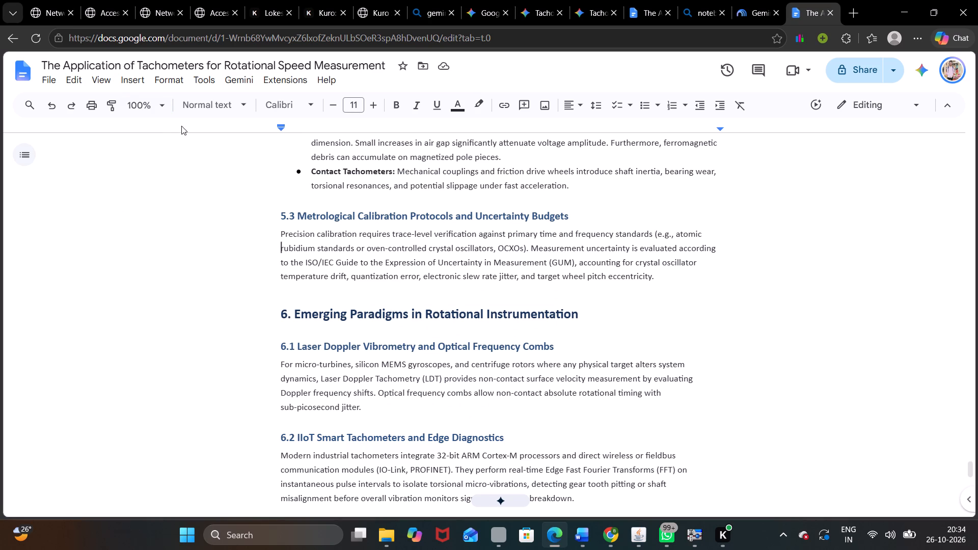
pyautogui.click(154, 112)
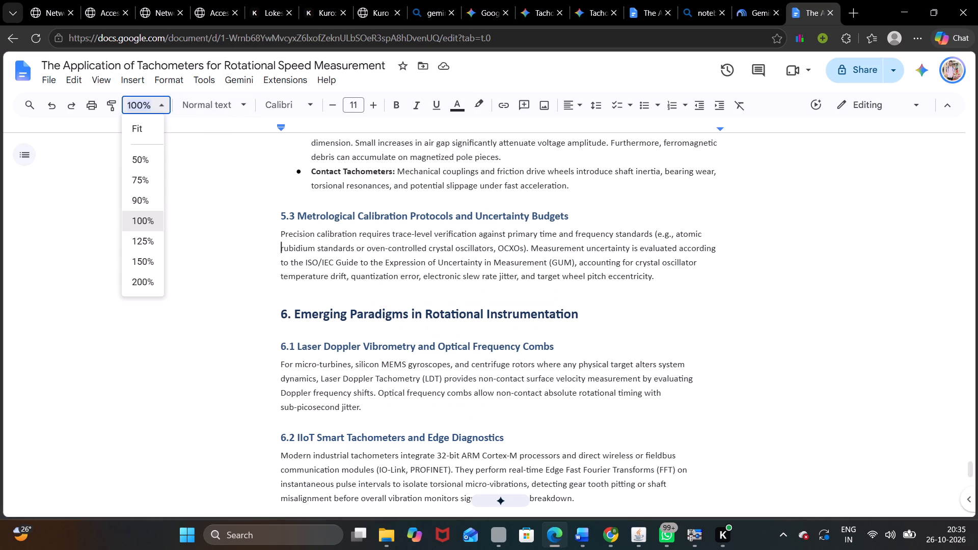
pyautogui.click(151, 241)
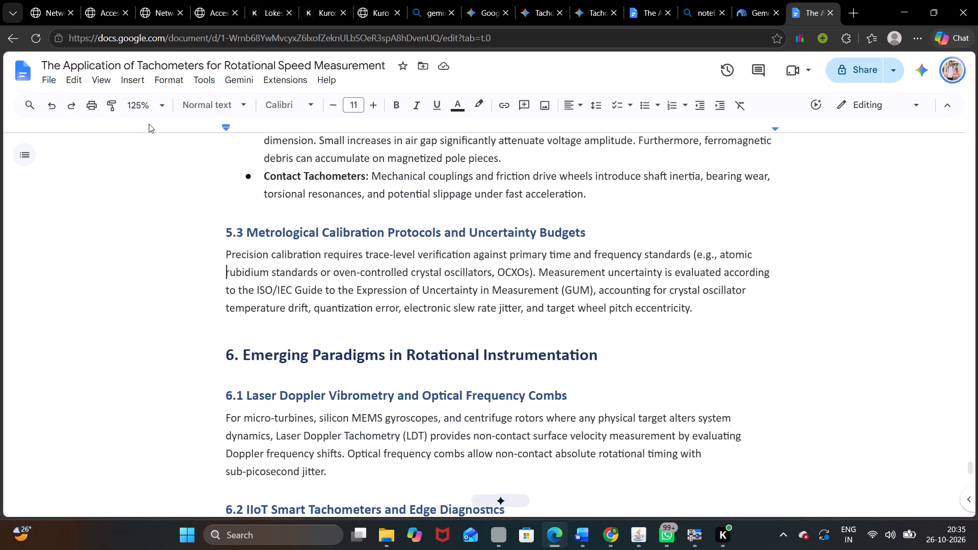
pyautogui.click(165, 106)
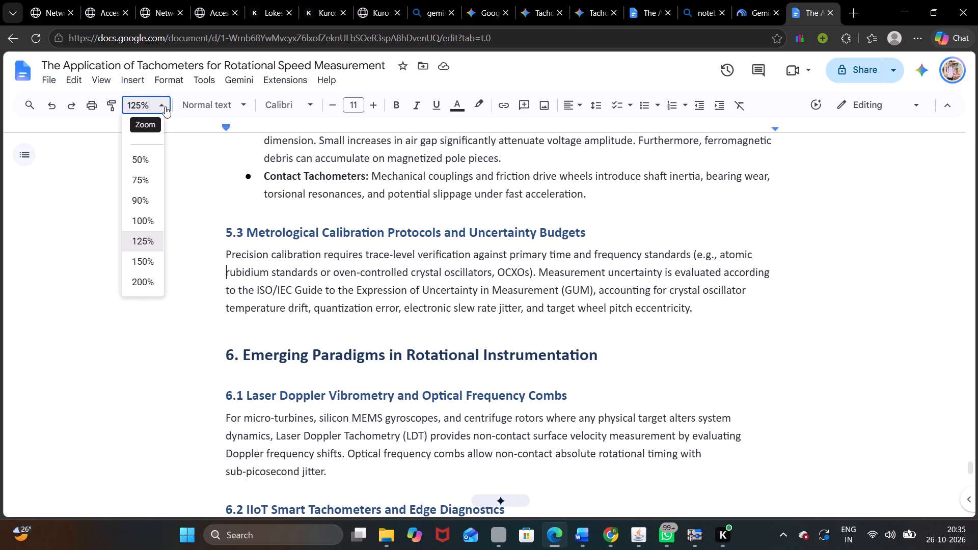
pyautogui.click(146, 257)
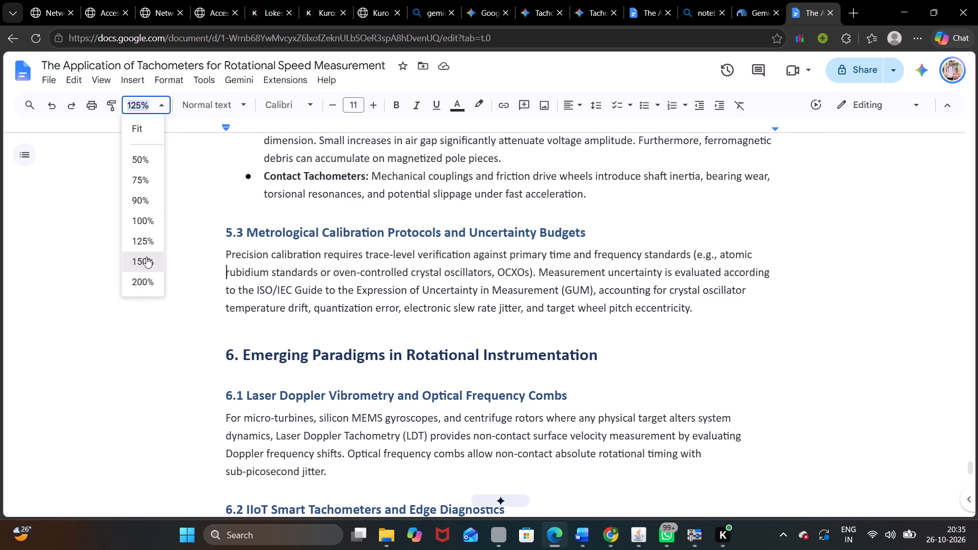
# Review the enlarged paper from section 6 back to the opening page, checking the logo, course details and Abstract.
pyautogui.scroll(4, 268, 270)
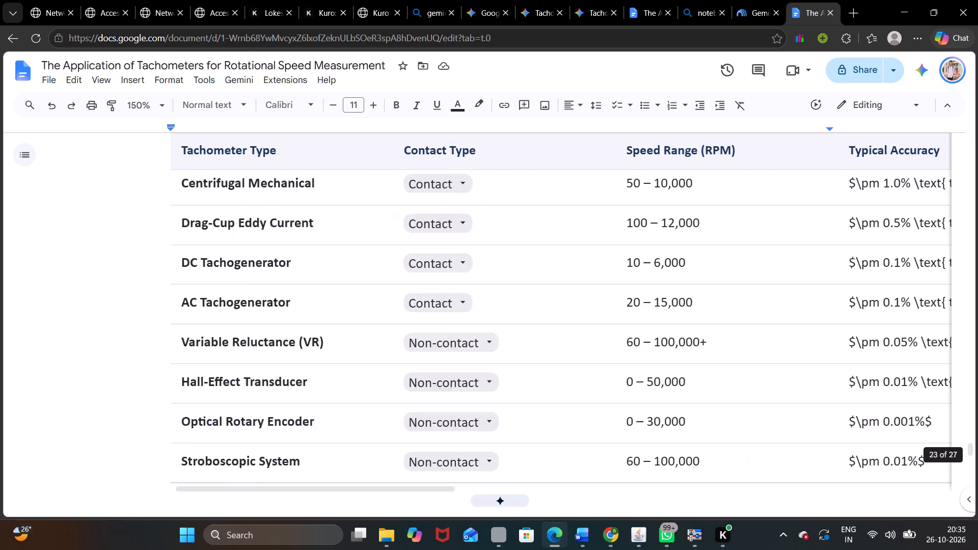
pyautogui.scroll(15, 268, 270)
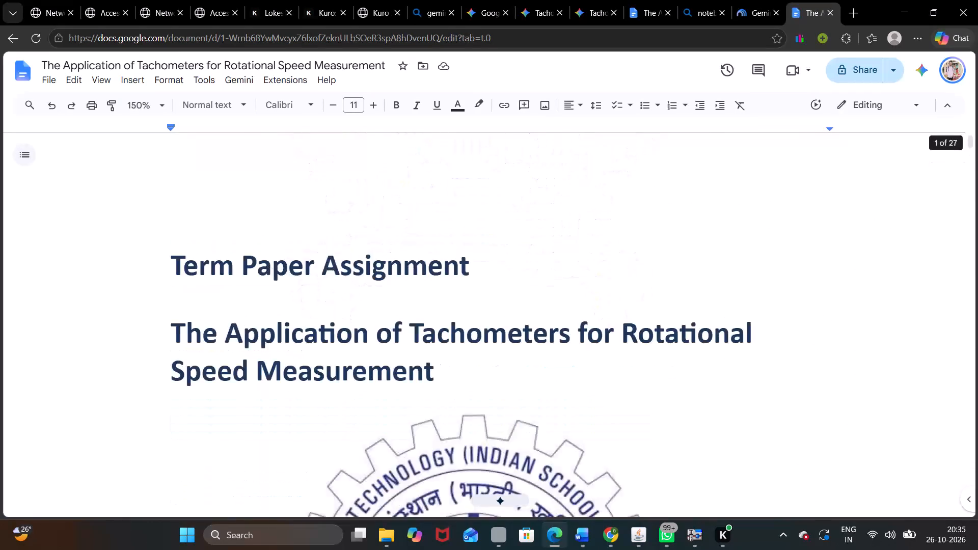
pyautogui.scroll(-7, 268, 270)
pyautogui.scroll(1, 268, 270)
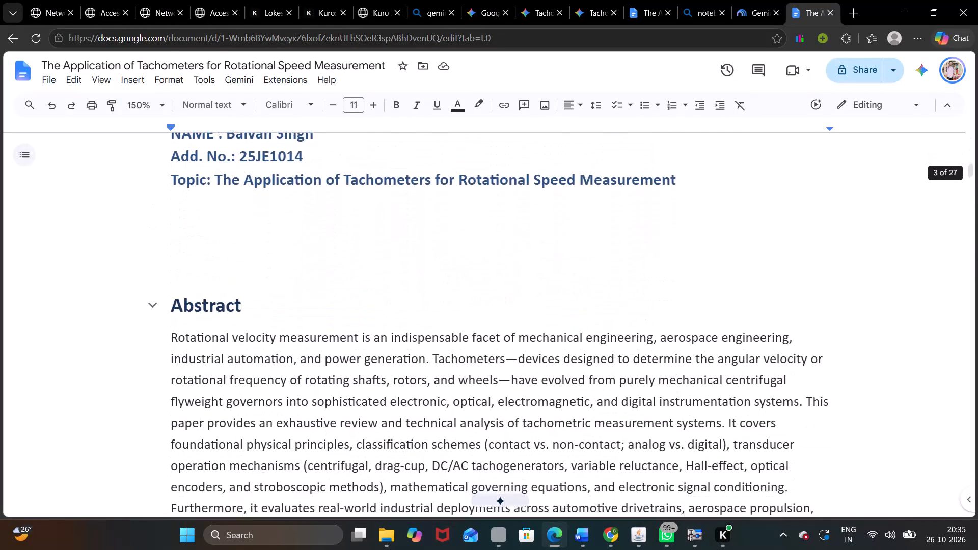
pyautogui.scroll(1, 268, 270)
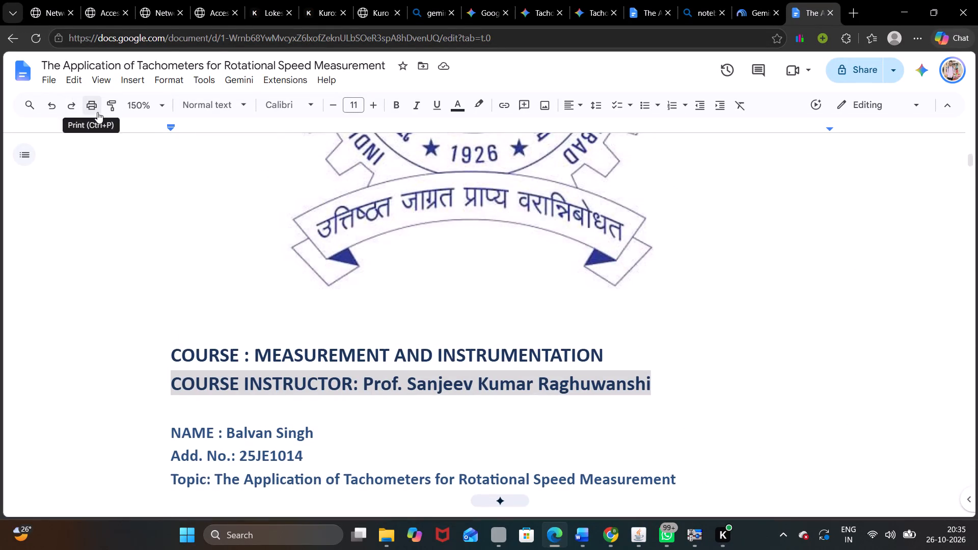
# Open the print preview and review the paper's pages from the title page to the References, and back to section 5.3.
pyautogui.click(97, 112)
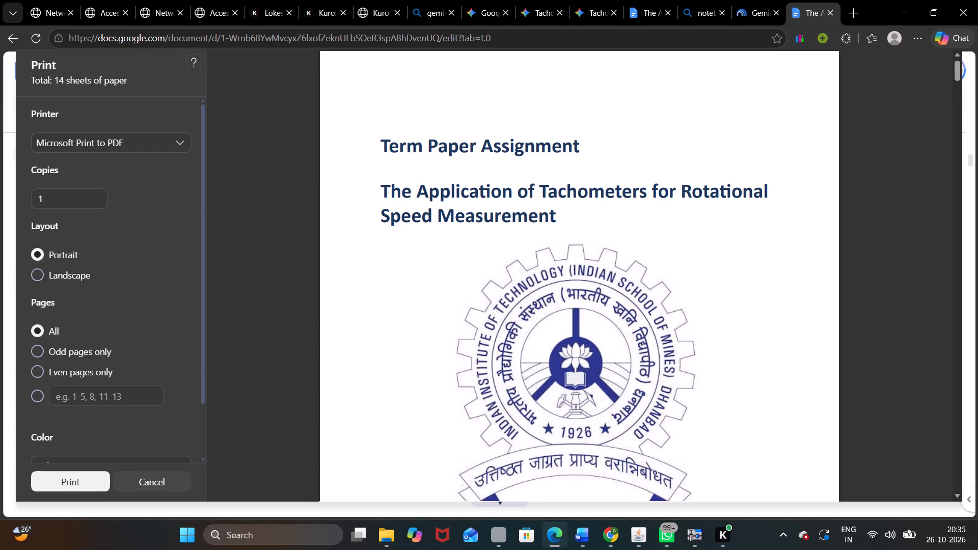
pyautogui.scroll(-7, 529, 225)
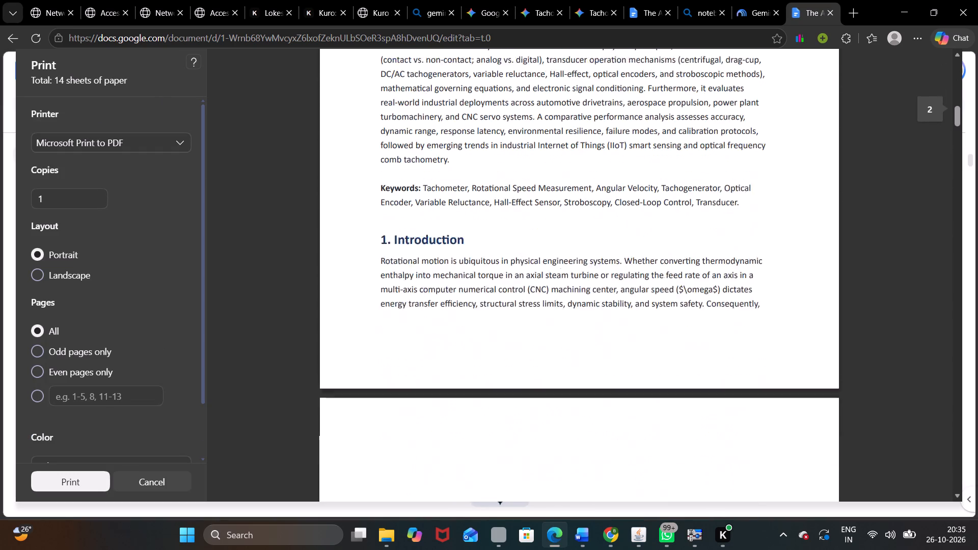
pyautogui.scroll(-1, 529, 225)
pyautogui.scroll(1, 529, 225)
pyautogui.scroll(-9, 529, 225)
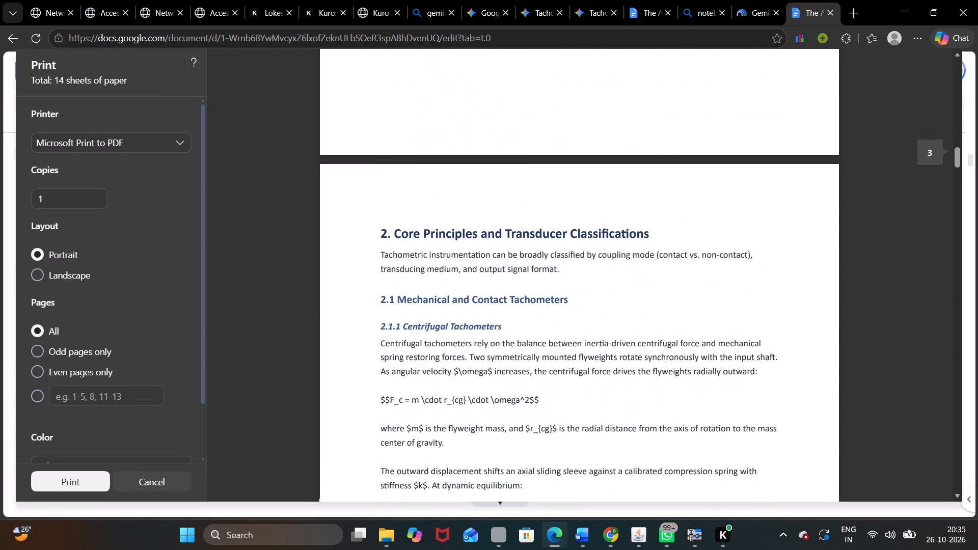
pyautogui.scroll(-8, 529, 225)
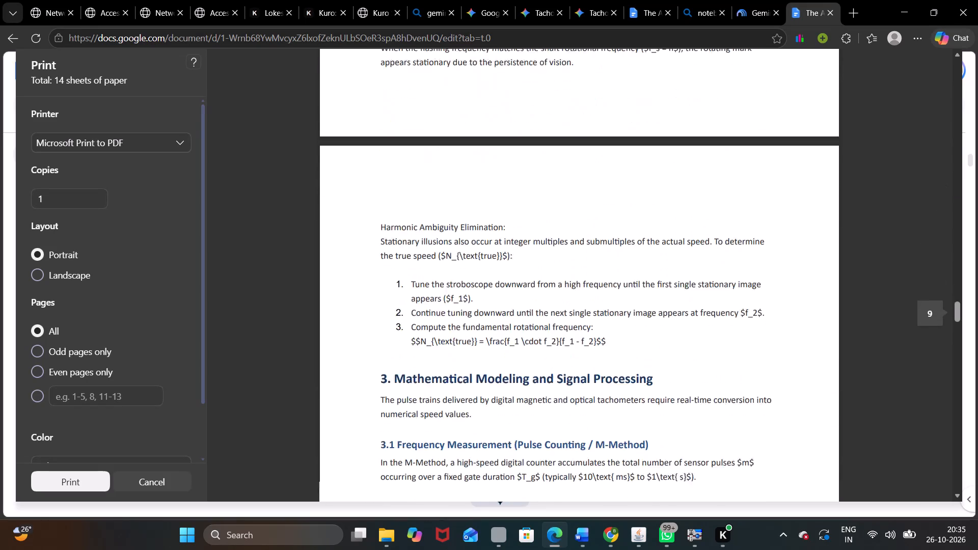
pyautogui.scroll(-4, 529, 225)
pyautogui.scroll(1, 529, 225)
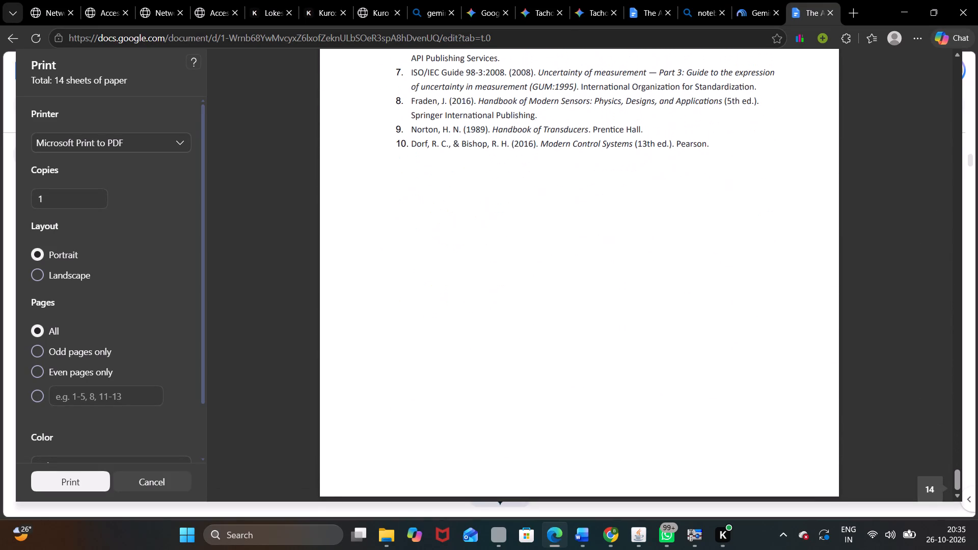
pyautogui.scroll(1, 529, 225)
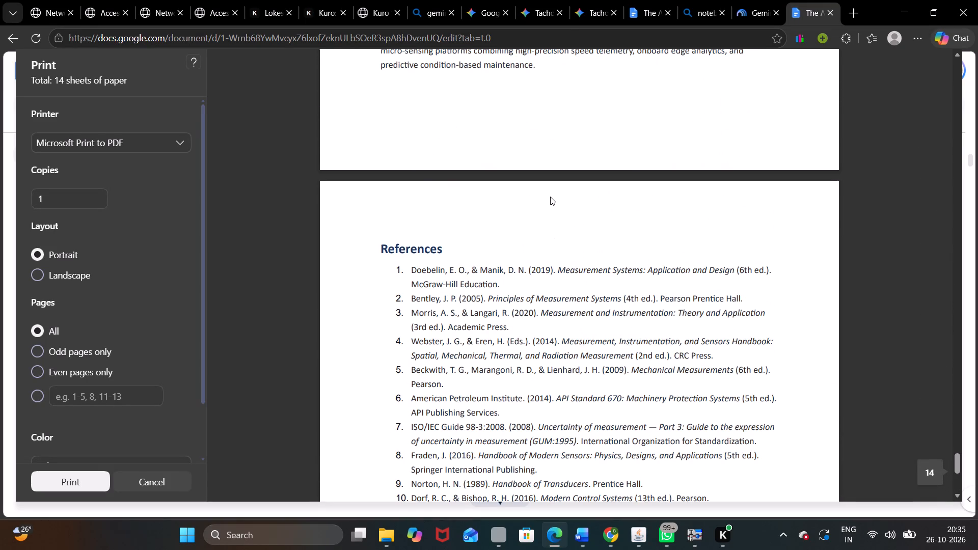
pyautogui.scroll(3, 550, 197)
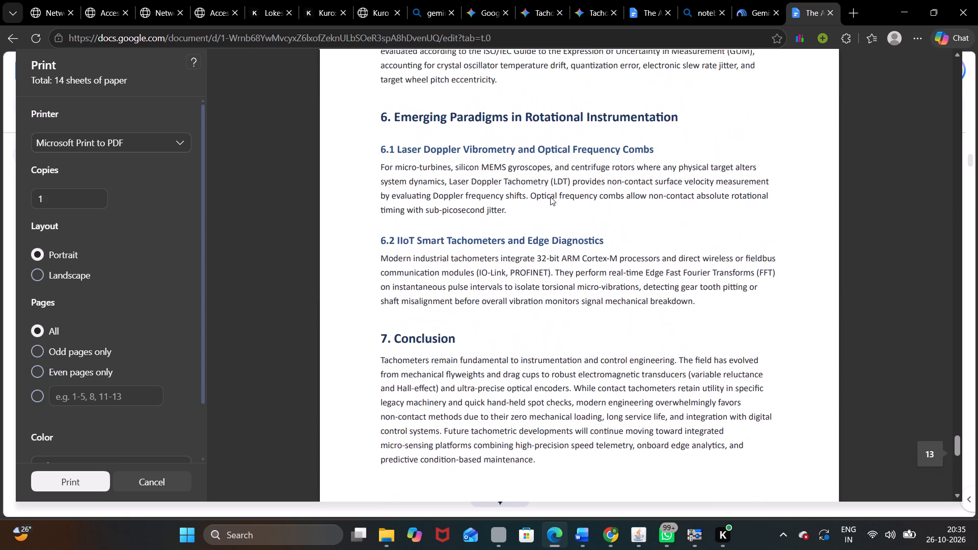
pyautogui.scroll(3, 550, 197)
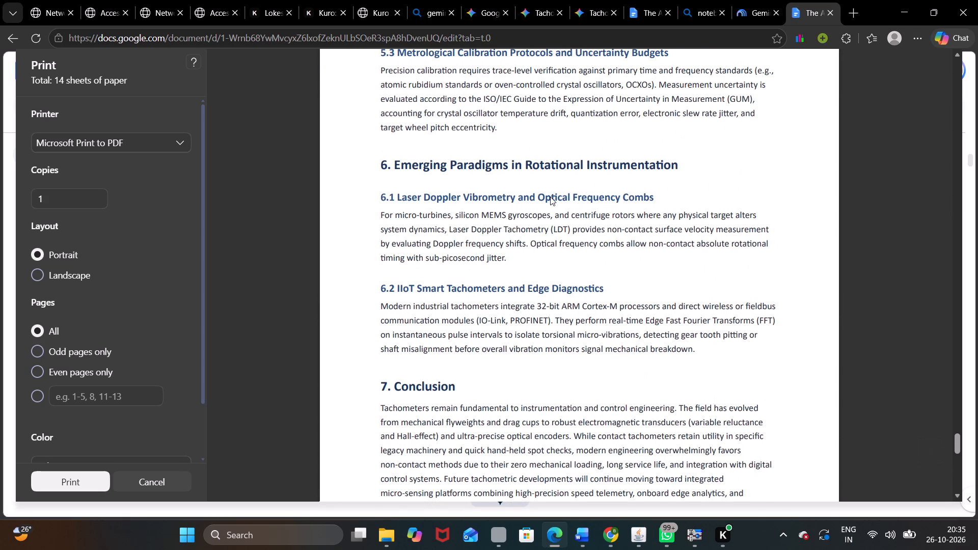
pyautogui.scroll(1, 550, 197)
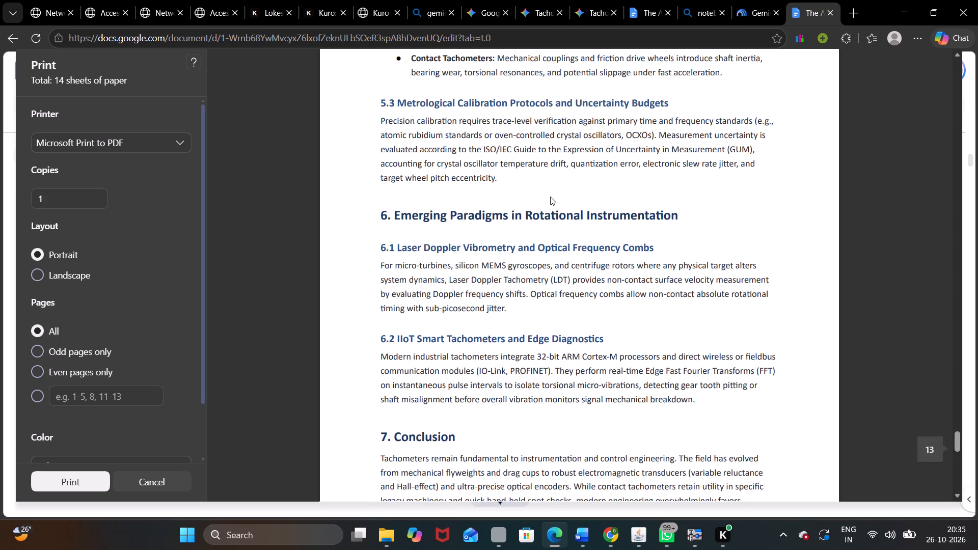
pyautogui.scroll(1, 550, 197)
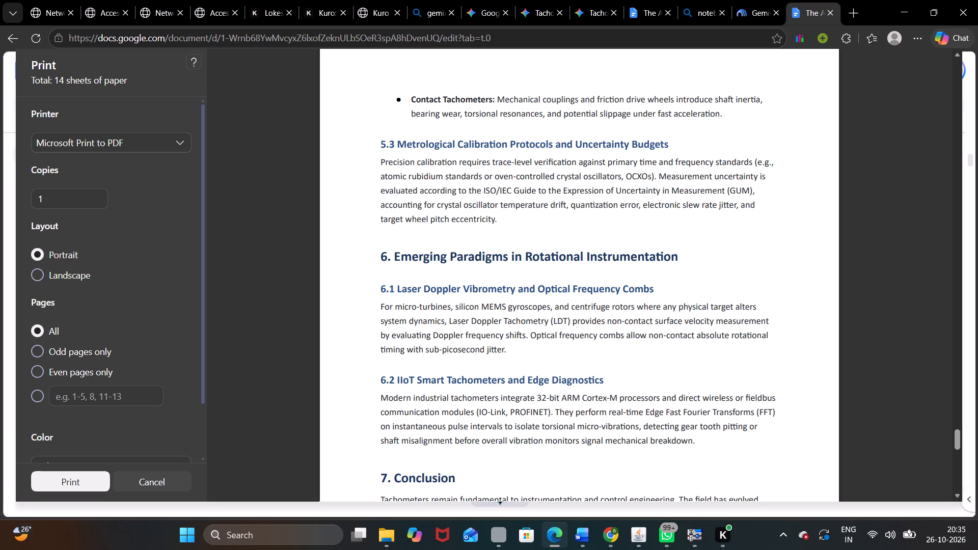
pyautogui.moveTo(390, 142); pyautogui.dragTo(674, 205)
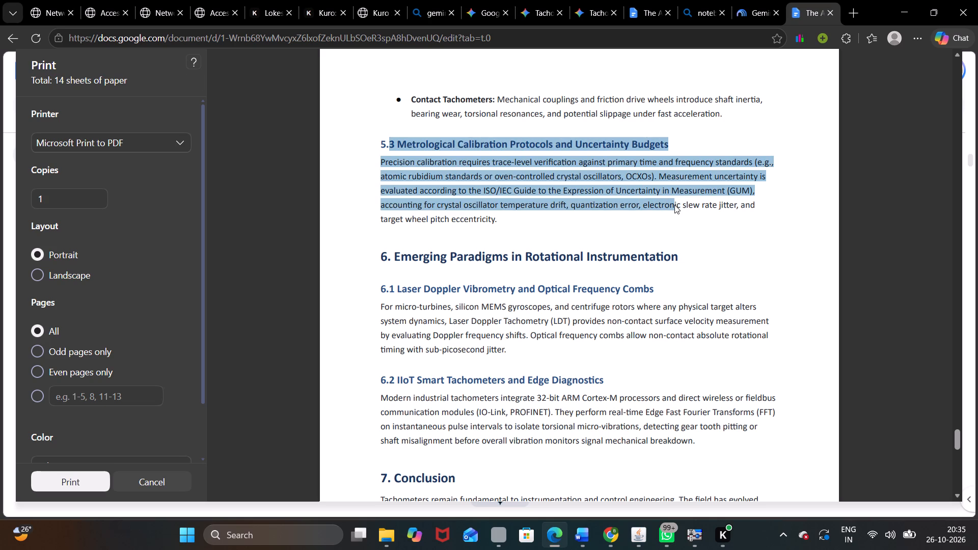
pyautogui.click(575, 125)
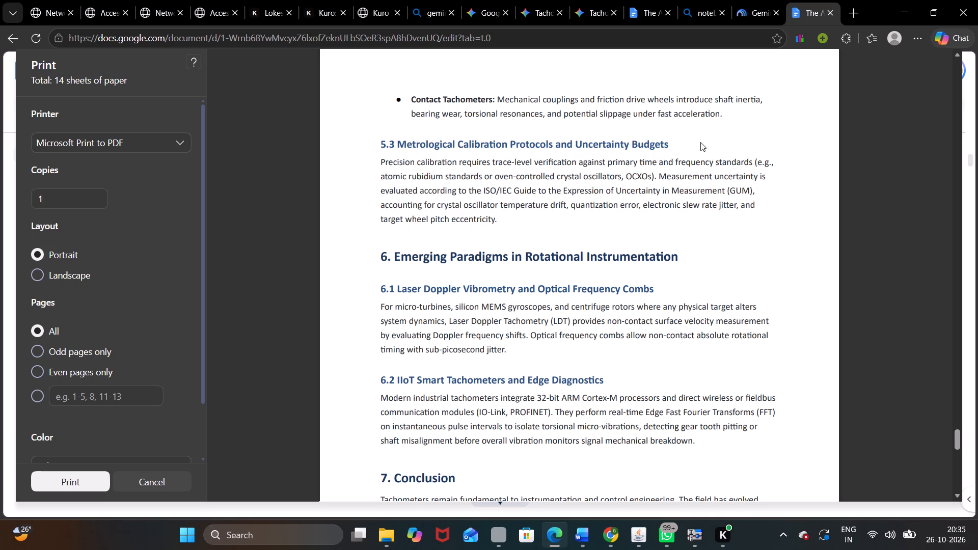
pyautogui.moveTo(396, 142); pyautogui.dragTo(411, 147)
pyautogui.moveTo(411, 147); pyautogui.dragTo(682, 145)
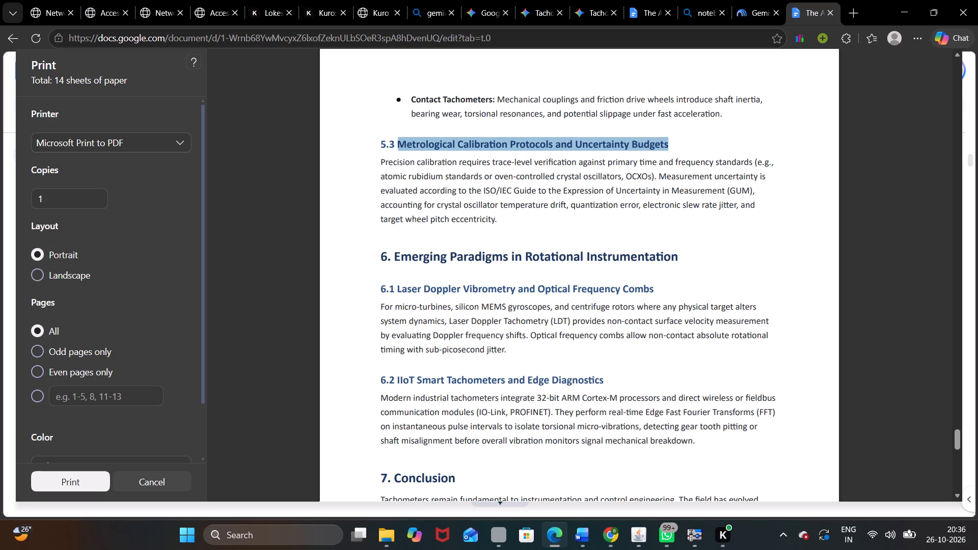
pyautogui.moveTo(682, 145); pyautogui.dragTo(682, 143)
pyautogui.hotkey('ctrl', 'c')
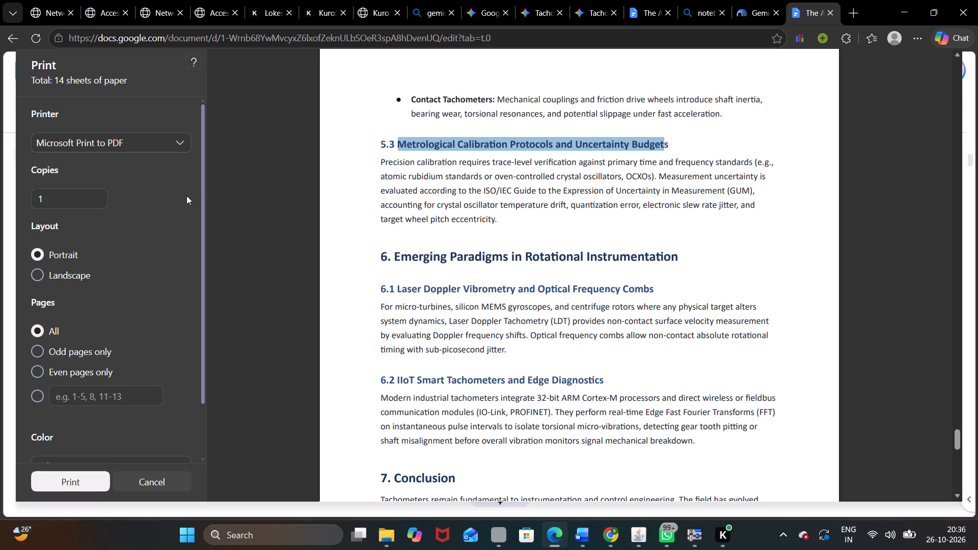
pyautogui.scroll(4, 186, 195)
pyautogui.click(168, 480)
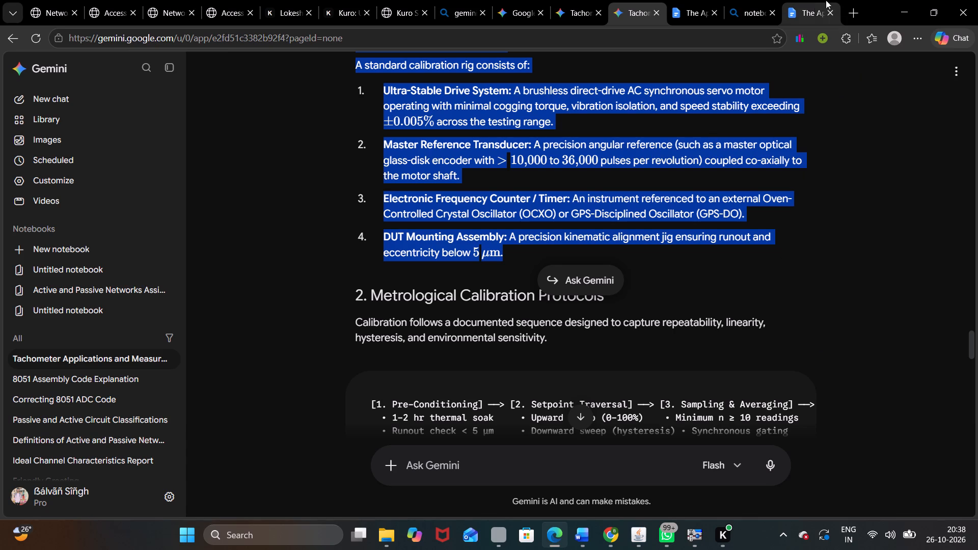
# In the tachometer document, paste the copied text on a new line below the existing section 5.3 paragraph.
pyautogui.click(796, 11)
pyautogui.scroll(-1, 415, 339)
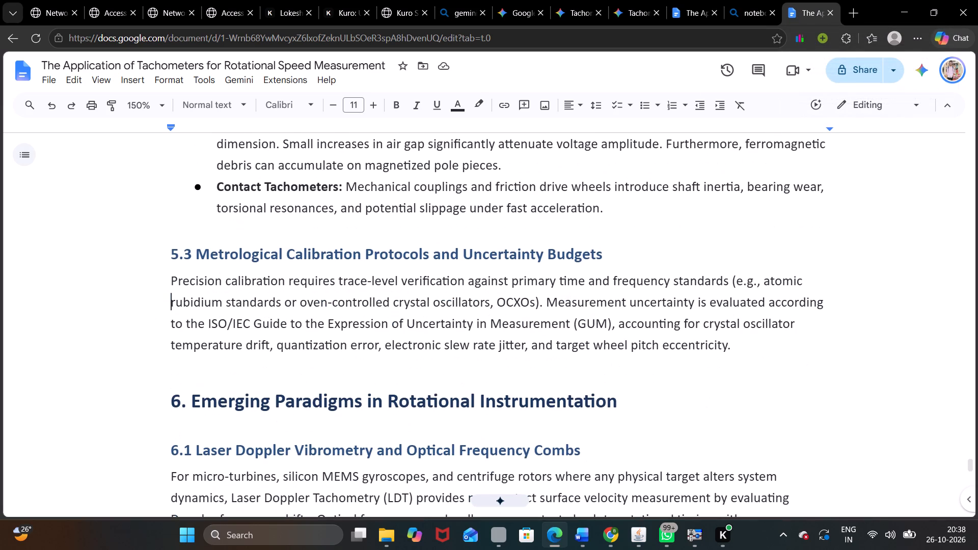
pyautogui.scroll(-1, 415, 339)
pyautogui.click(762, 350)
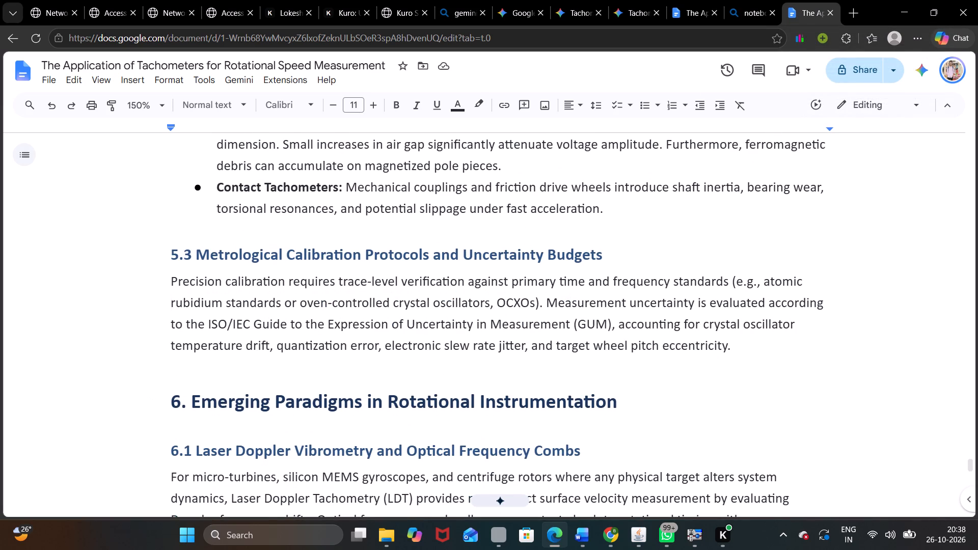
pyautogui.press('Return')
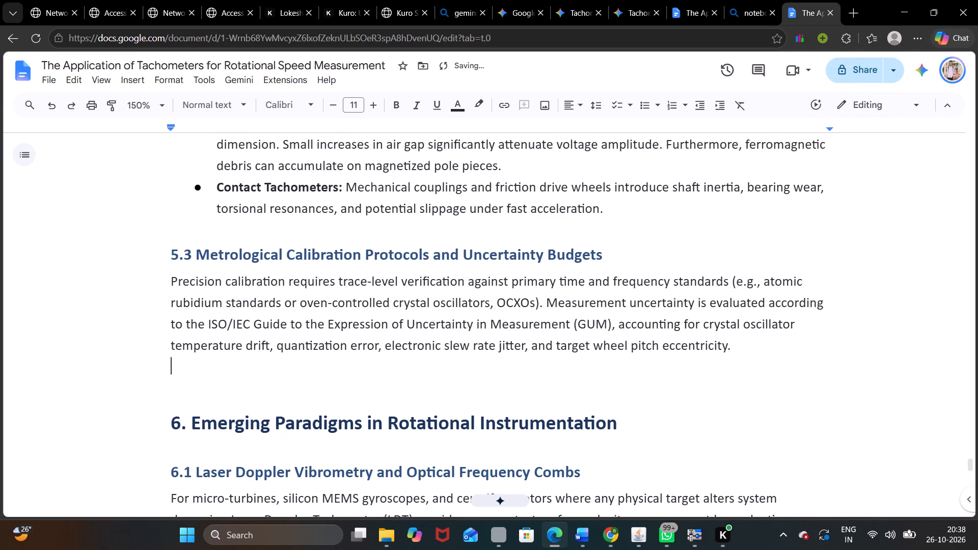
pyautogui.hotkey('ctrl', 'v')
# Review the pasted calibration content in section 5.3 and how it follows on from the original paragraph.
pyautogui.scroll(2, 762, 350)
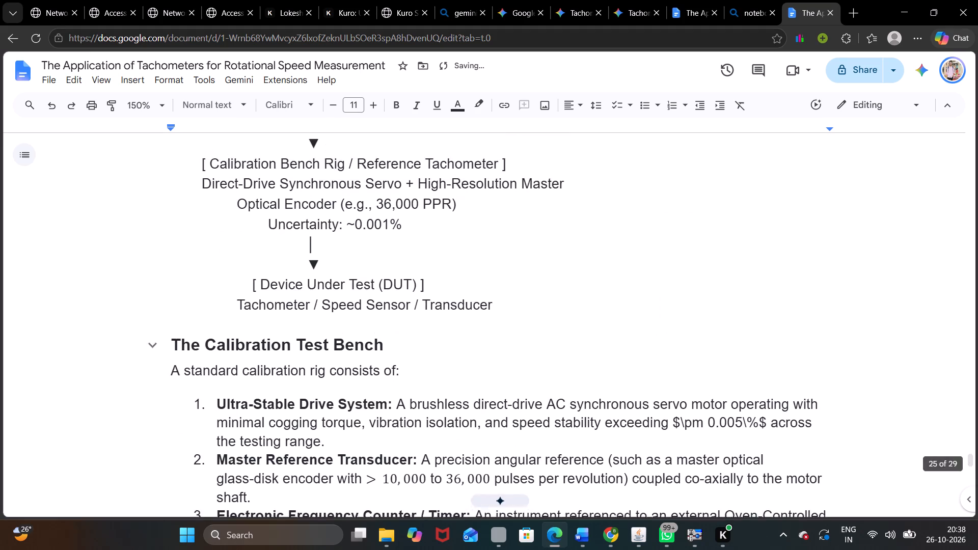
pyautogui.scroll(3, 762, 350)
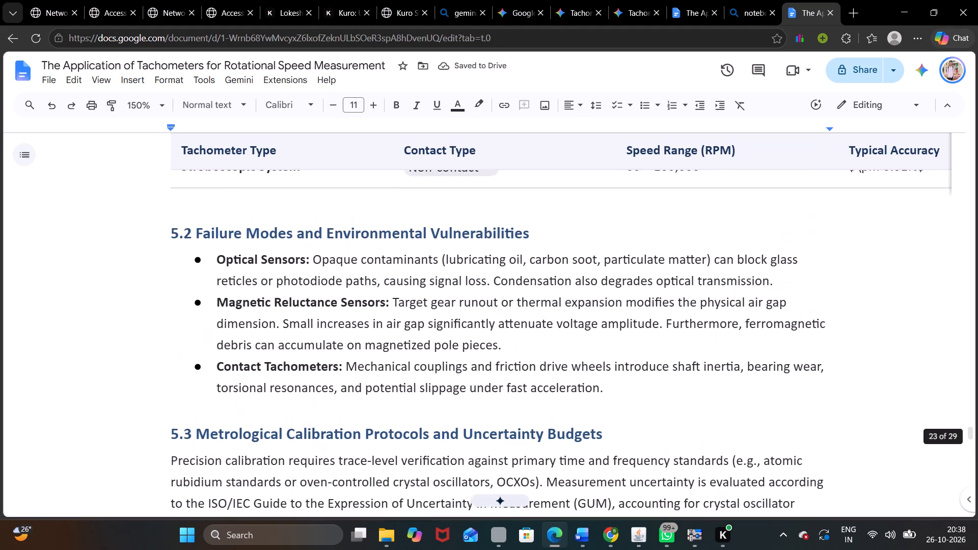
pyautogui.scroll(-3, 762, 350)
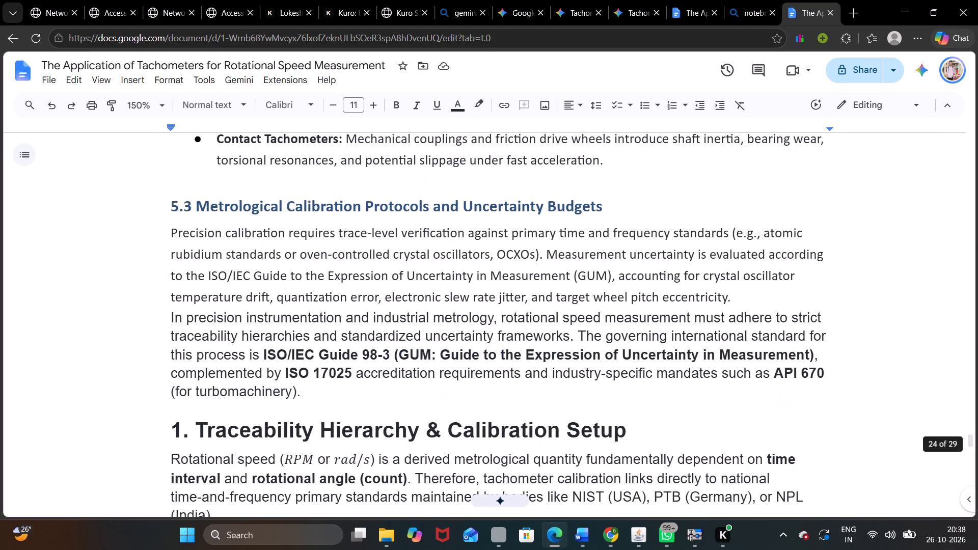
pyautogui.scroll(-2, 762, 350)
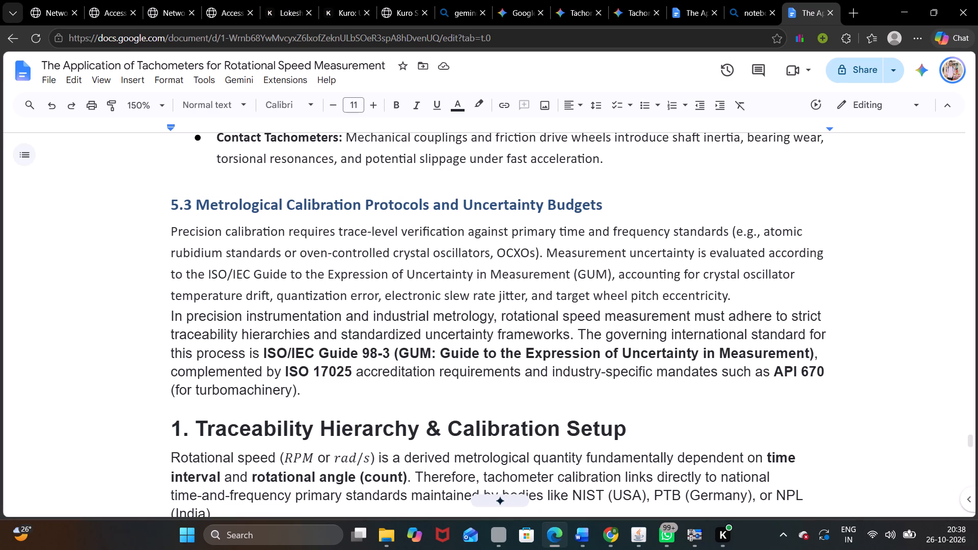
# Delete the original section 5.3 paragraph, starting "Precision calibration requires trace-level verification", so the pasted text directly follows the heading.
pyautogui.moveTo(168, 230); pyautogui.dragTo(705, 344)
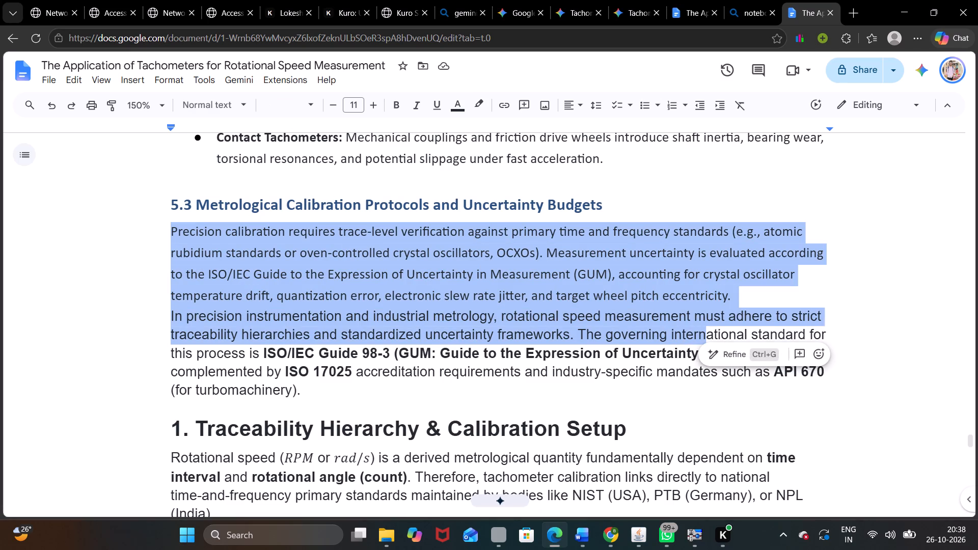
pyautogui.click(729, 293)
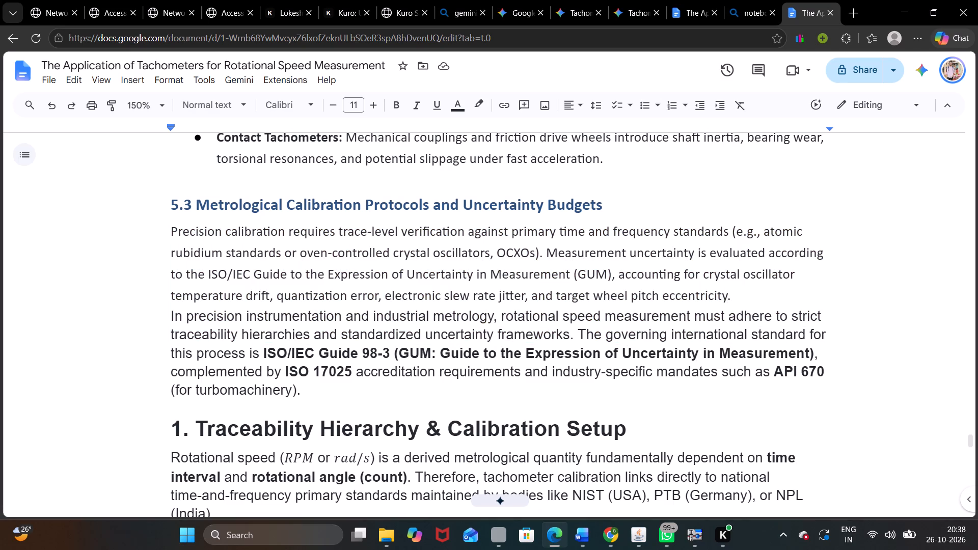
pyautogui.moveTo(167, 228); pyautogui.dragTo(531, 297)
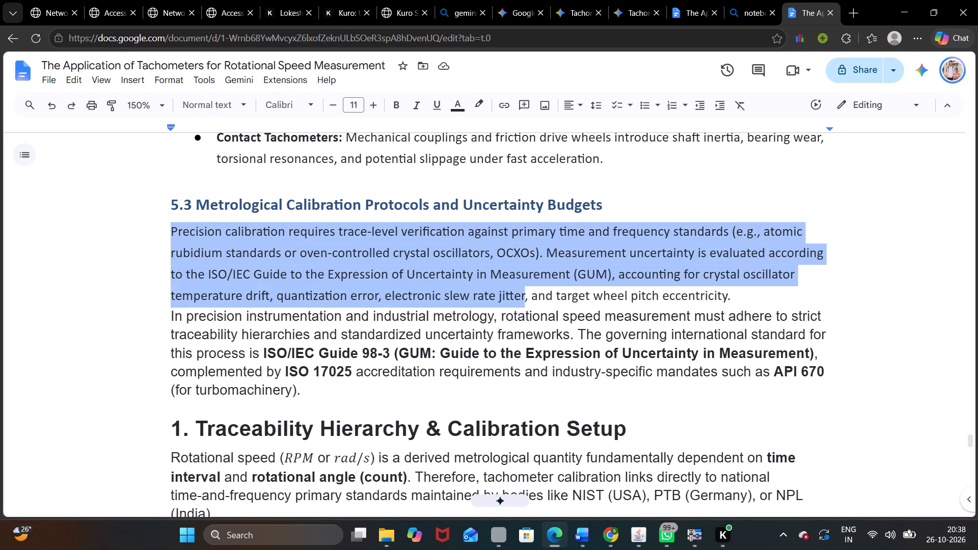
pyautogui.moveTo(531, 297); pyautogui.dragTo(595, 282)
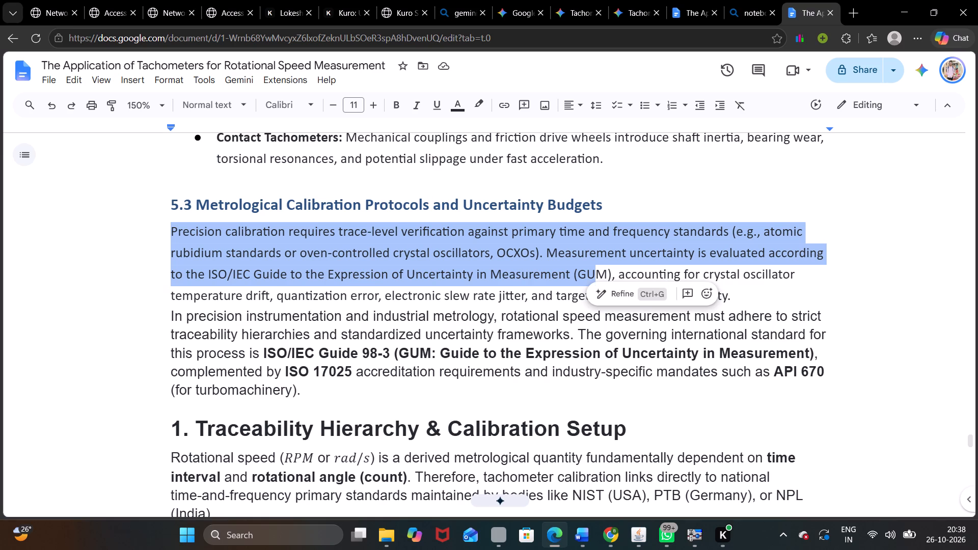
pyautogui.click(813, 263)
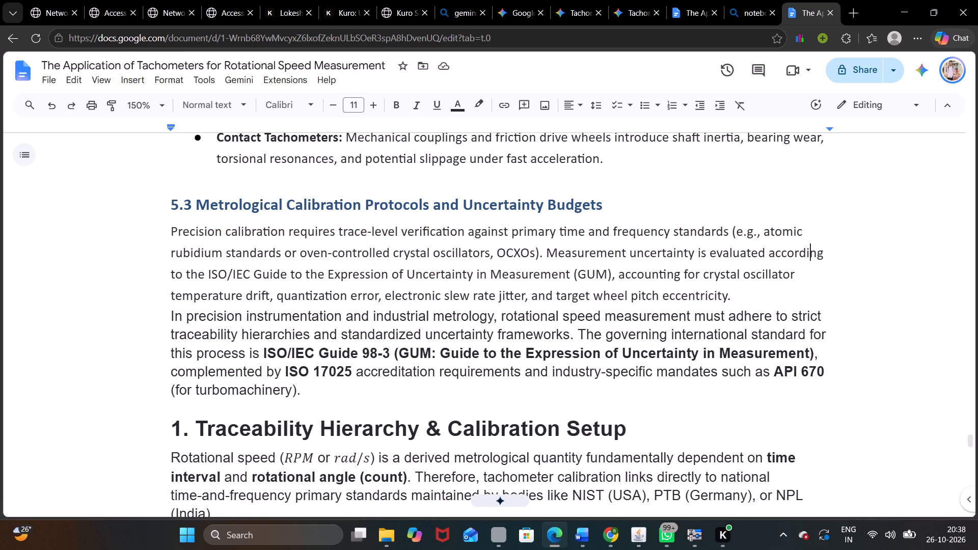
pyautogui.click(730, 294)
pyautogui.press('BackSpace')
pyautogui.press('BackSpace')
pyautogui.press('BackSpace')
pyautogui.press('BackSpace')
pyautogui.press('BackSpace')
pyautogui.press('BackSpace')
pyautogui.press('BackSpace')
pyautogui.press('BackSpace')
pyautogui.press('BackSpace')
pyautogui.press('BackSpace')
pyautogui.press('BackSpace')
pyautogui.press('BackSpace')
pyautogui.press('BackSpace')
pyautogui.press('BackSpace')
pyautogui.press('BackSpace')
pyautogui.press('BackSpace')
pyautogui.press('BackSpace')
pyautogui.press('BackSpace')
pyautogui.press('BackSpace')
pyautogui.press('BackSpace')
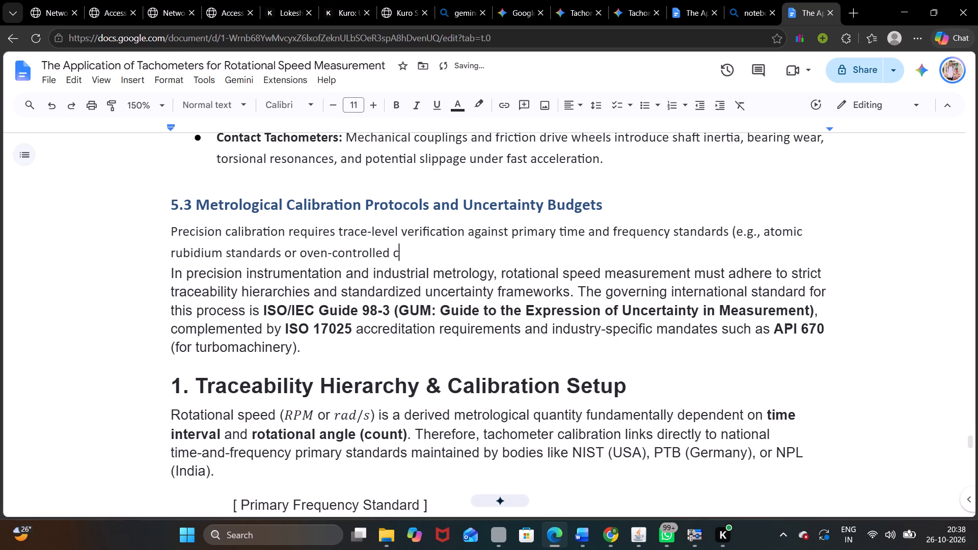
pyautogui.press('BackSpace')
pyautogui.press('BackSpace')
pyautogui.press('BackSpace')
pyautogui.press('BackSpace')
pyautogui.press('BackSpace')
pyautogui.press('BackSpace')
pyautogui.press('BackSpace')
pyautogui.press('BackSpace')
pyautogui.press('BackSpace')
pyautogui.press('BackSpace')
pyautogui.press('BackSpace')
pyautogui.press('BackSpace')
pyautogui.press('BackSpace')
pyautogui.press('BackSpace')
pyautogui.press('BackSpace')
pyautogui.press('BackSpace')
pyautogui.press('BackSpace')
pyautogui.press('BackSpace')
pyautogui.press('BackSpace')
pyautogui.press('BackSpace')
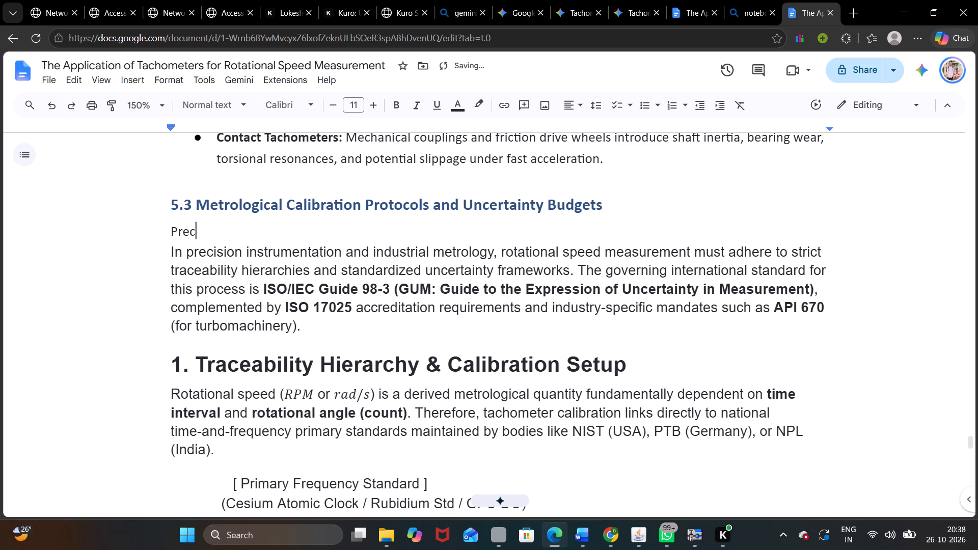
pyautogui.press('BackSpace')
pyautogui.press('BackSpace')
pyautogui.press('BackSpace')
pyautogui.press('BackSpace')
pyautogui.press('BackSpace')
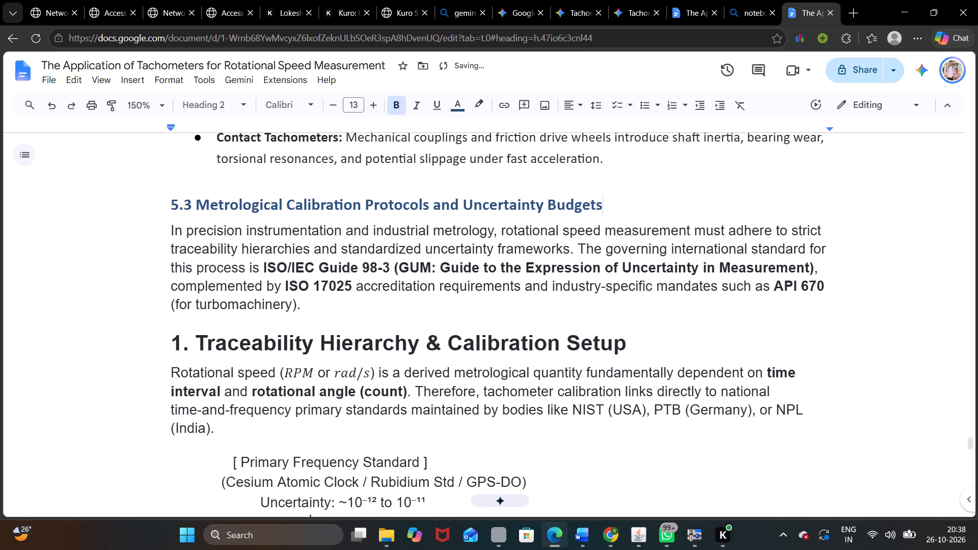
# Remove the number "1." from the start of the "Traceability Hierarchy & Calibration Setup" heading in section 5.3.
pyautogui.scroll(-4, 773, 290)
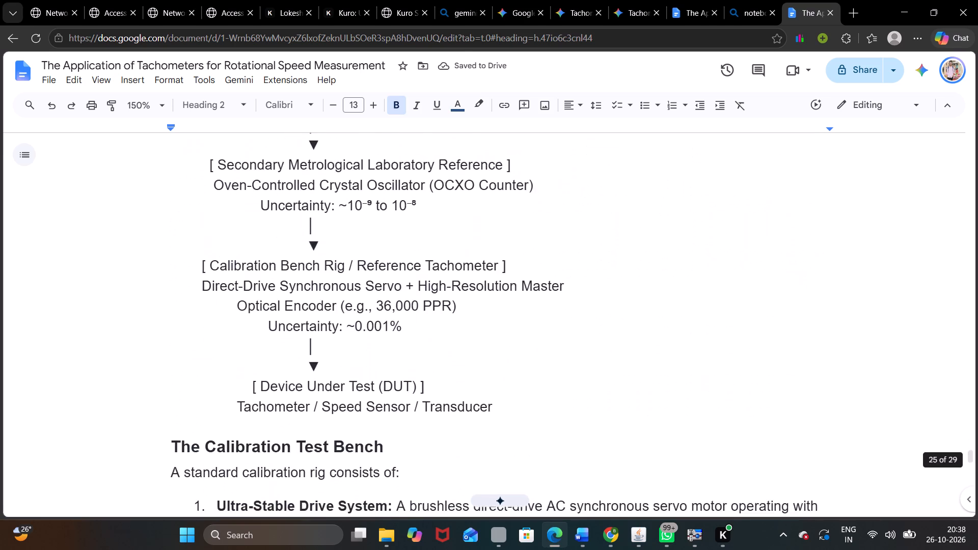
pyautogui.scroll(-4, 773, 290)
pyautogui.scroll(1, 773, 290)
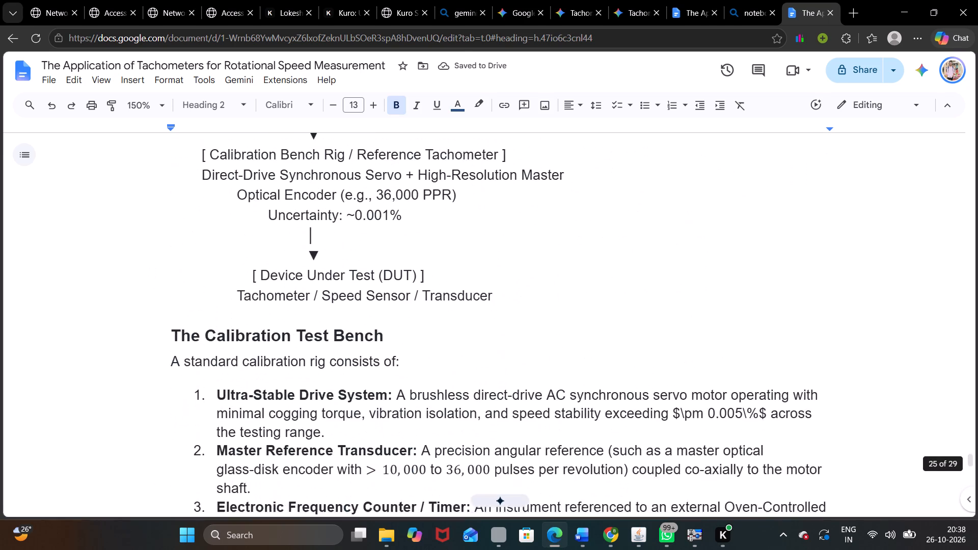
pyautogui.scroll(4, 773, 290)
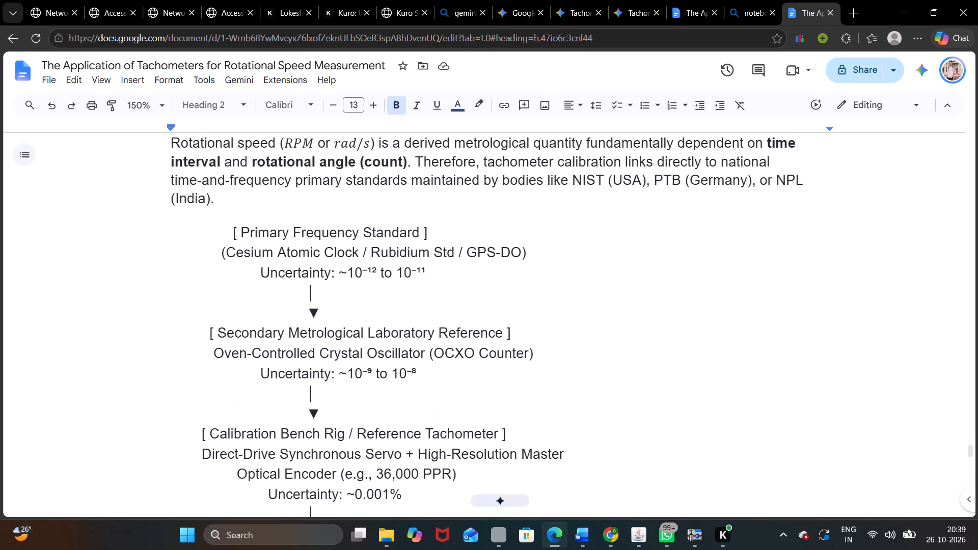
pyautogui.scroll(1, 773, 290)
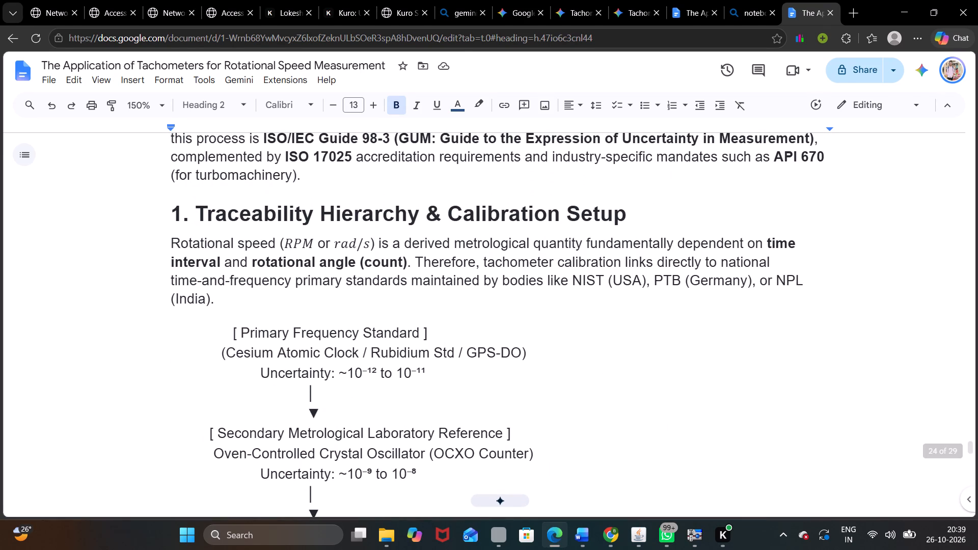
pyautogui.click(194, 213)
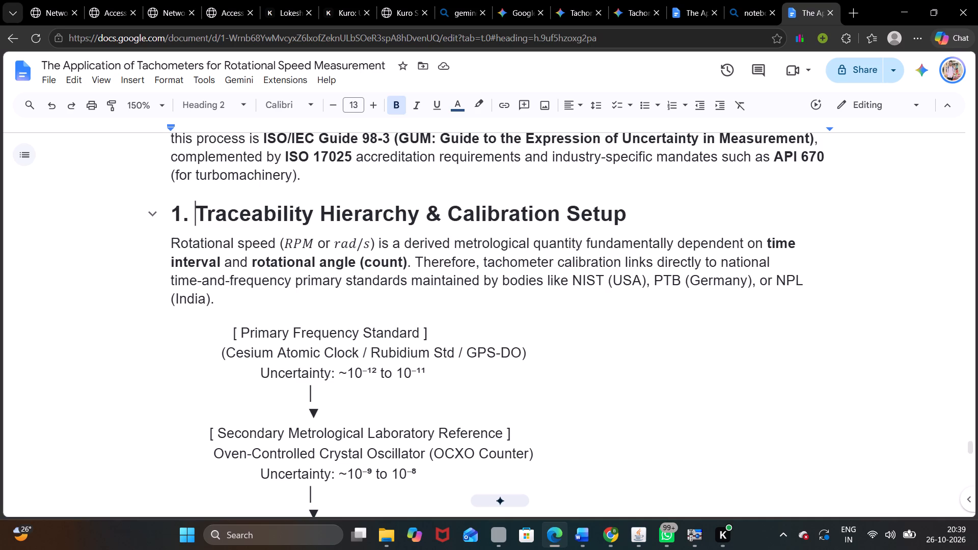
pyautogui.press('BackSpace')
pyautogui.press('BackSpace')
pyautogui.press('BackSpace')
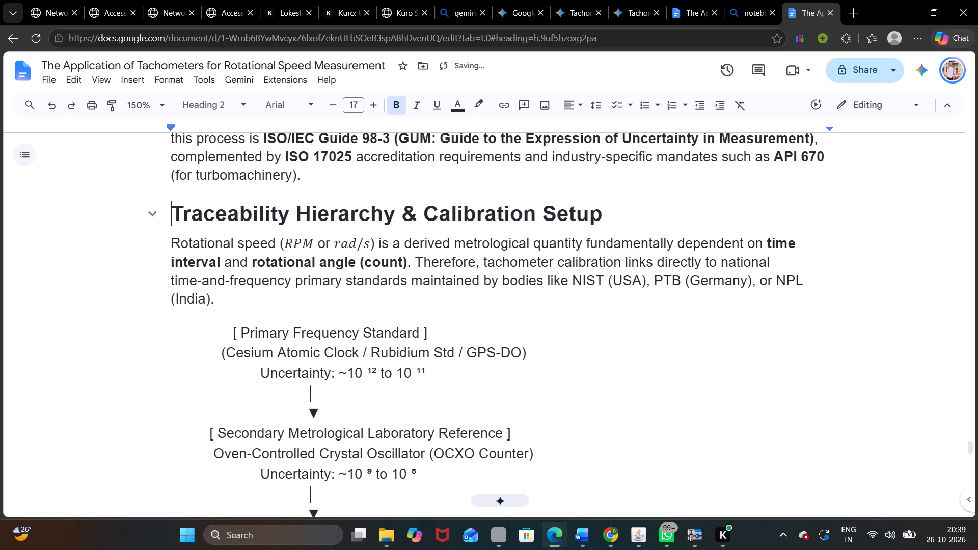
# Review the paper from the Calibration Test Bench list through section 6 and the Conclusion to the end of the References.
pyautogui.scroll(-5, 426, 253)
pyautogui.scroll(1, 426, 253)
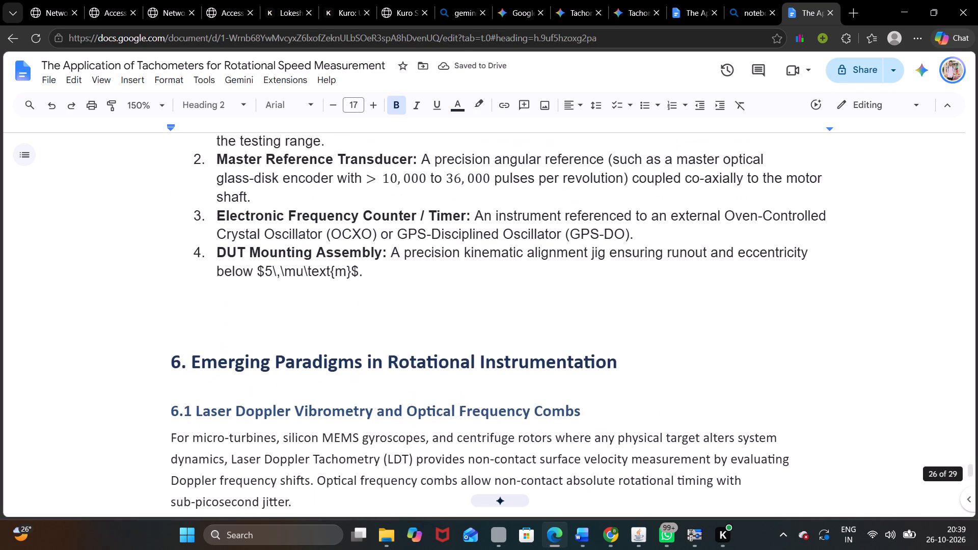
pyautogui.scroll(1, 426, 253)
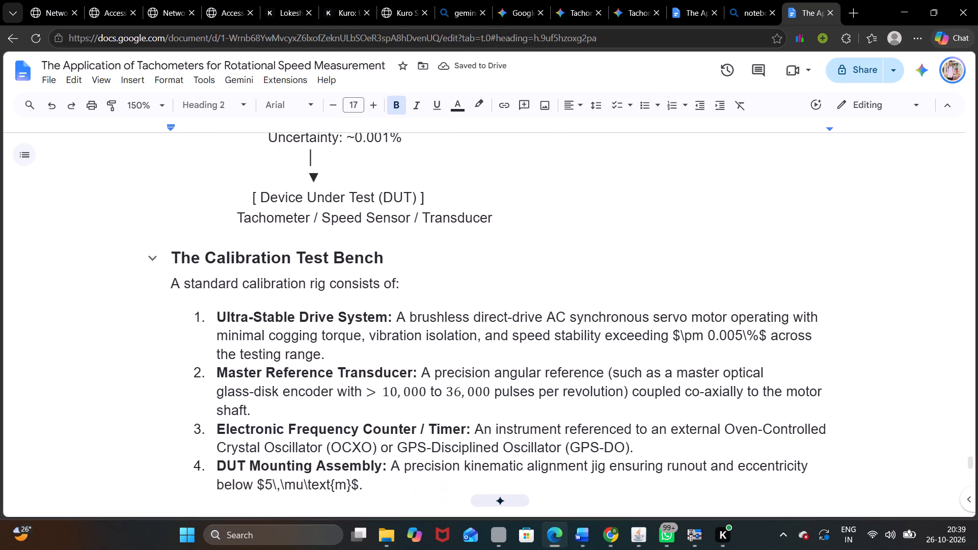
pyautogui.scroll(-3, 426, 253)
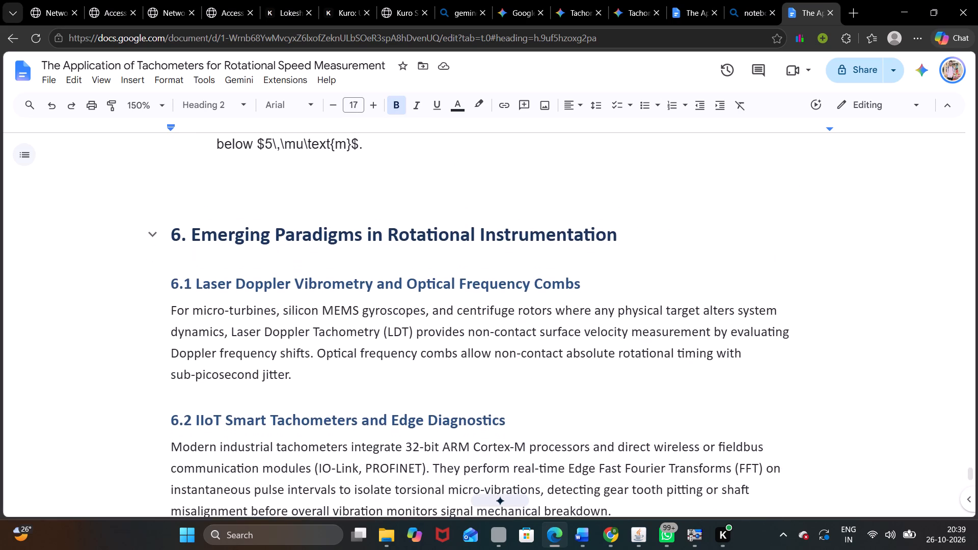
pyautogui.scroll(-5, 426, 253)
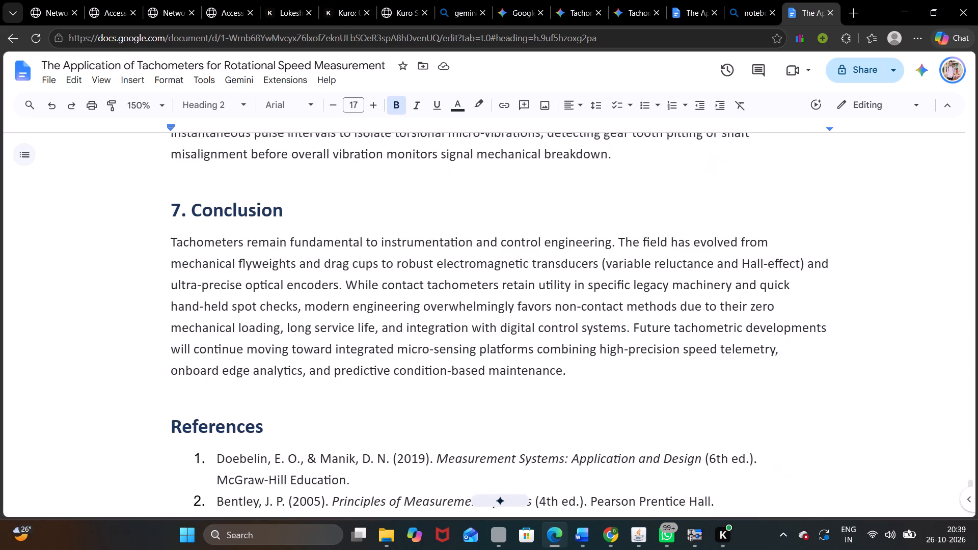
pyautogui.scroll(1, 426, 253)
pyautogui.scroll(2, 307, 267)
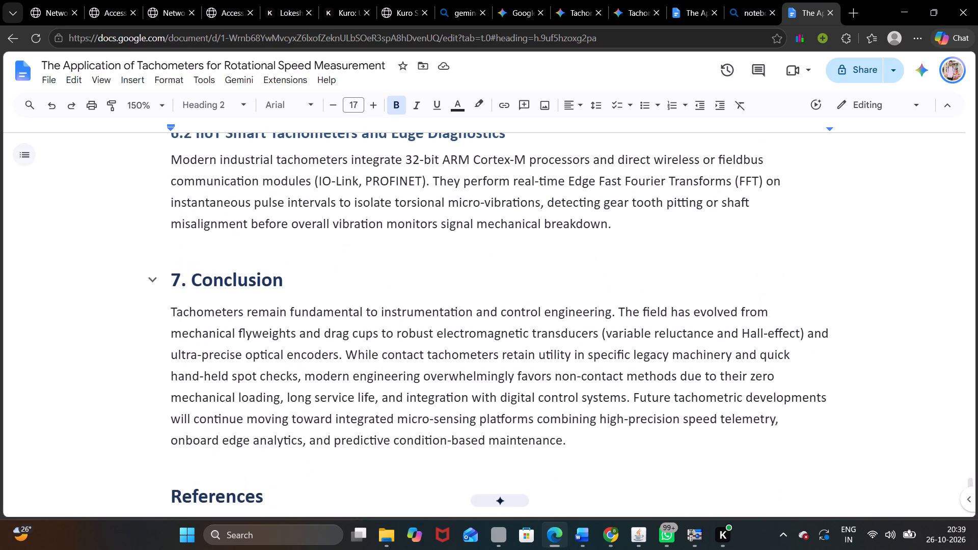
pyautogui.scroll(1, 307, 267)
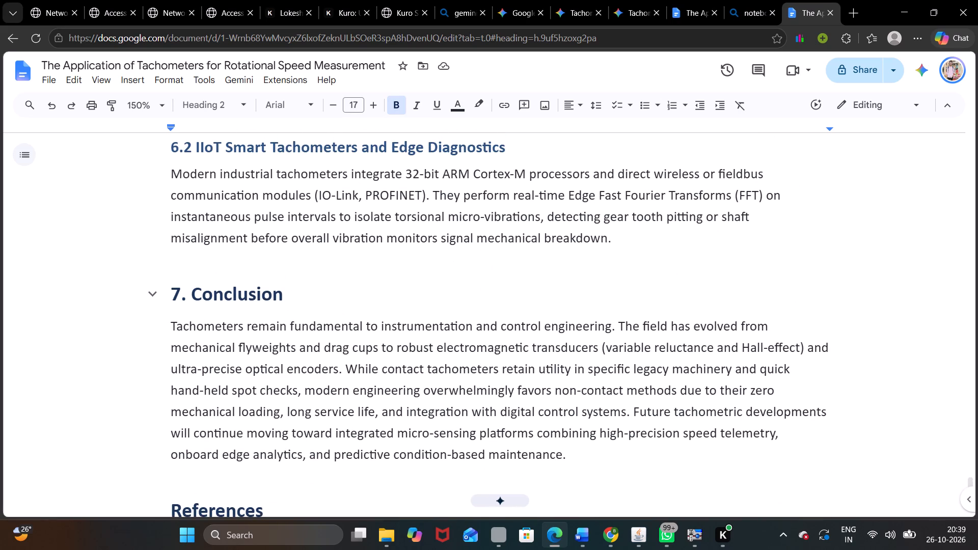
pyautogui.scroll(4, 377, 317)
pyautogui.scroll(-1, 377, 317)
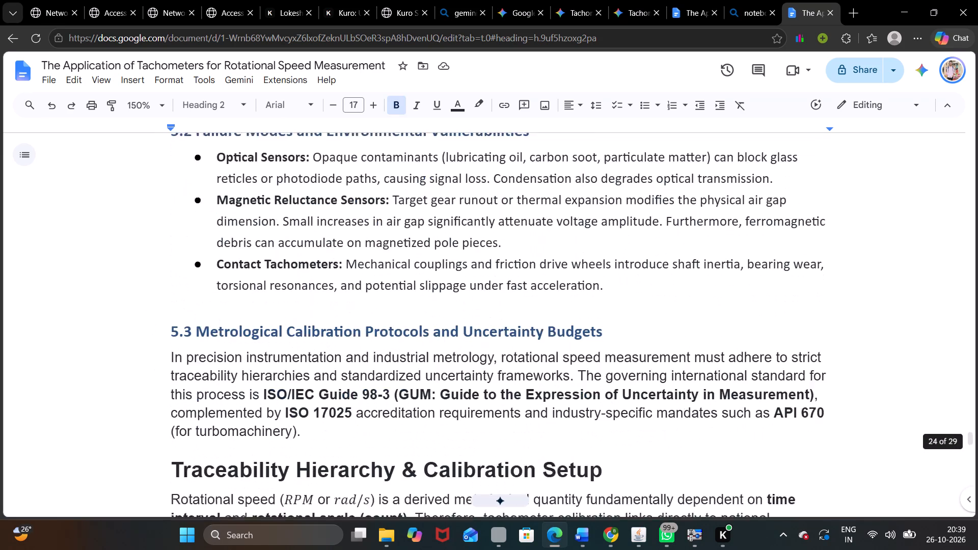
pyautogui.scroll(-6, 377, 317)
# Add "Google wikipedia" as reference 11, below the Dorf & Bishop entry in the References list.
pyautogui.scroll(1, 377, 317)
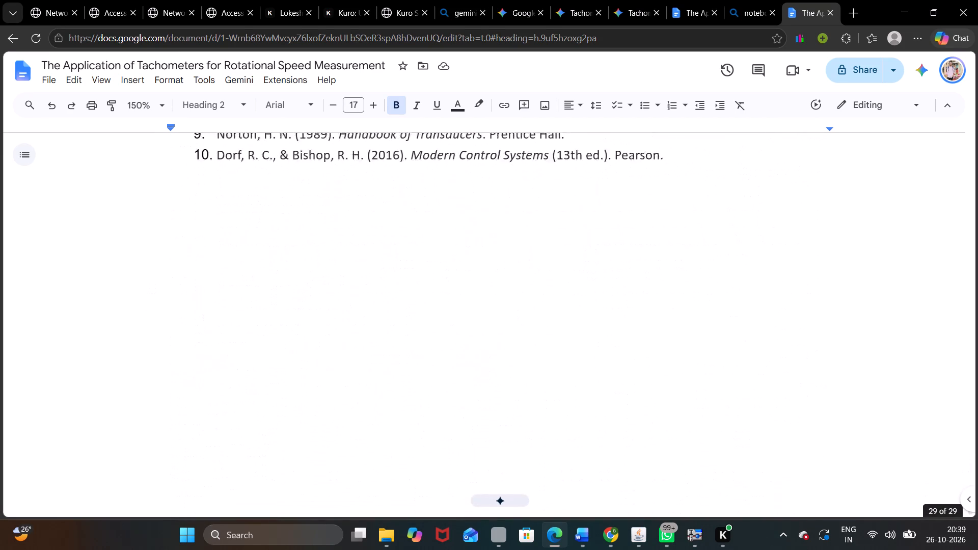
pyautogui.scroll(2, 377, 317)
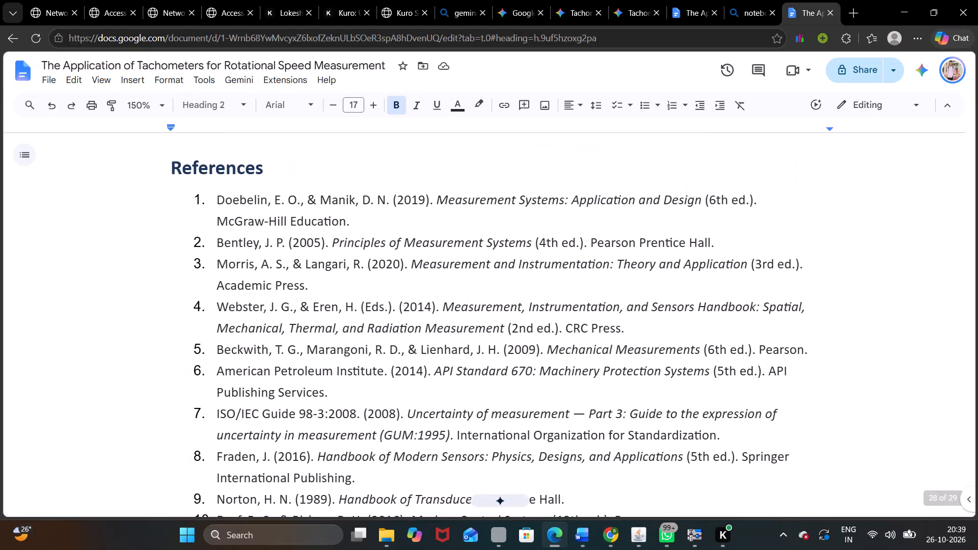
pyautogui.scroll(-1, 456, 391)
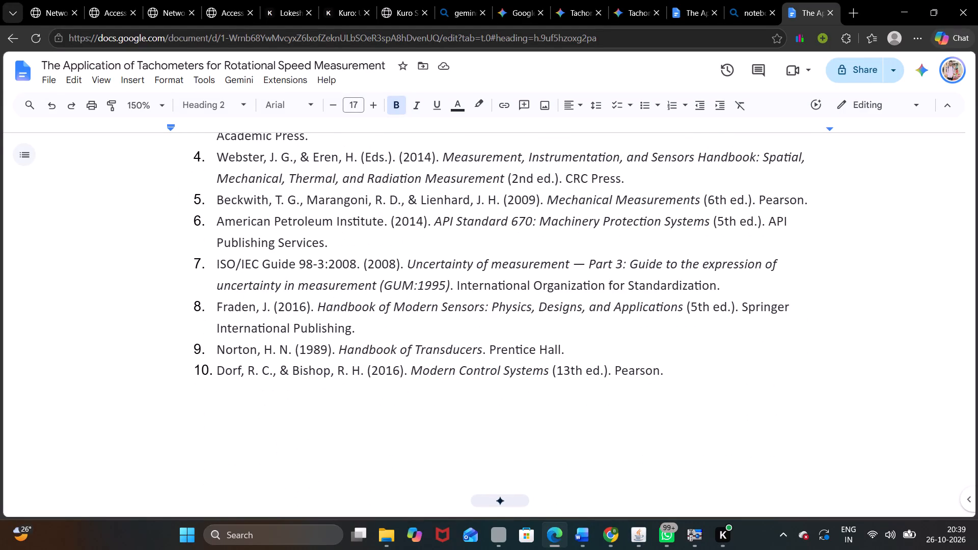
pyautogui.scroll(-1, 456, 391)
pyautogui.scroll(1, 456, 391)
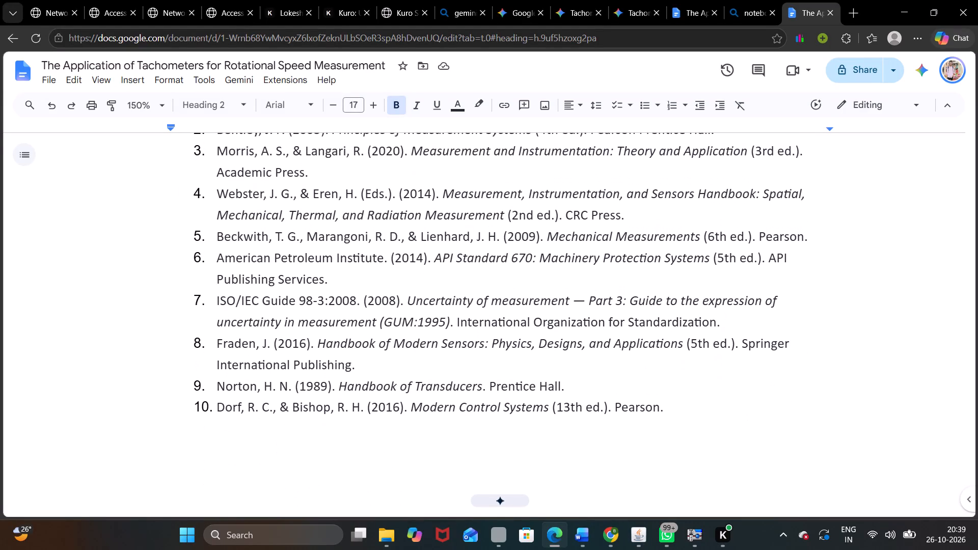
pyautogui.scroll(1, 456, 391)
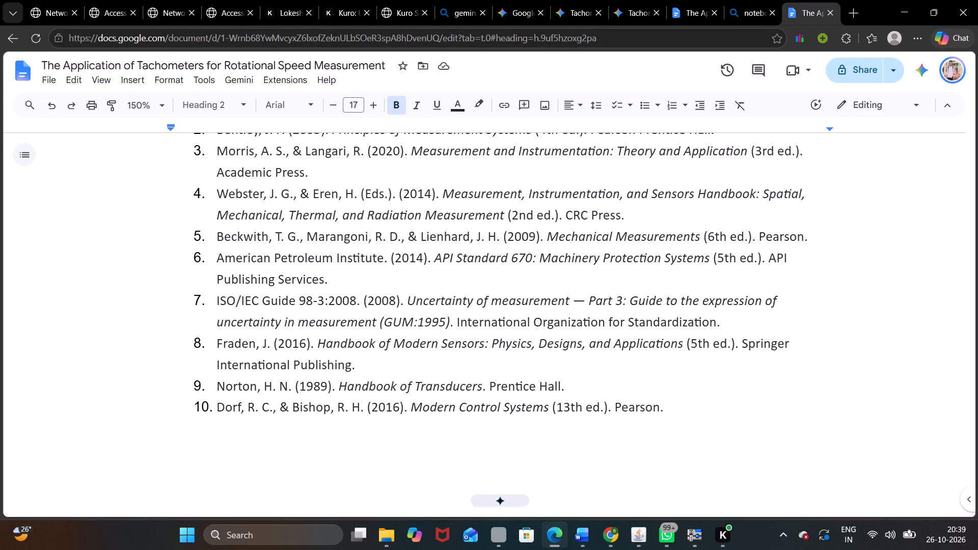
pyautogui.click(685, 406)
pyautogui.press('Return')
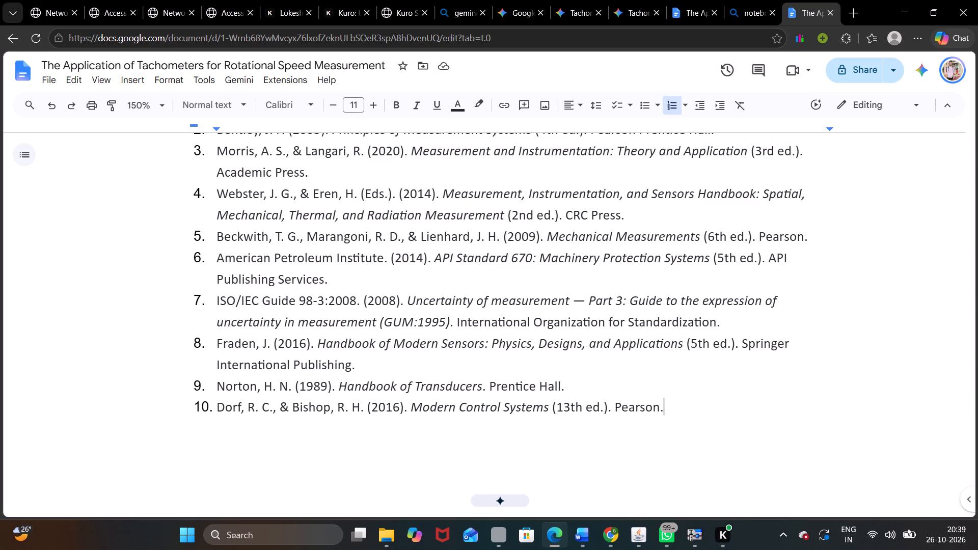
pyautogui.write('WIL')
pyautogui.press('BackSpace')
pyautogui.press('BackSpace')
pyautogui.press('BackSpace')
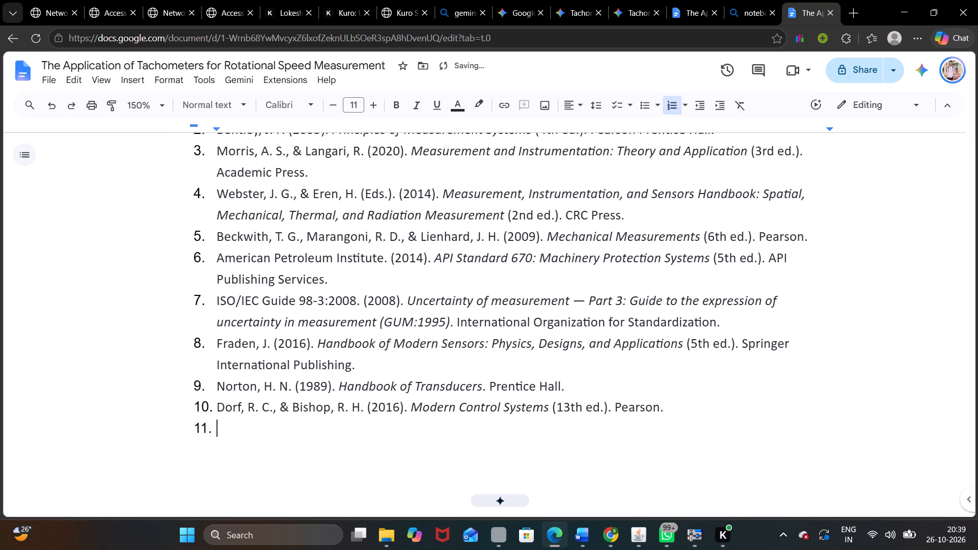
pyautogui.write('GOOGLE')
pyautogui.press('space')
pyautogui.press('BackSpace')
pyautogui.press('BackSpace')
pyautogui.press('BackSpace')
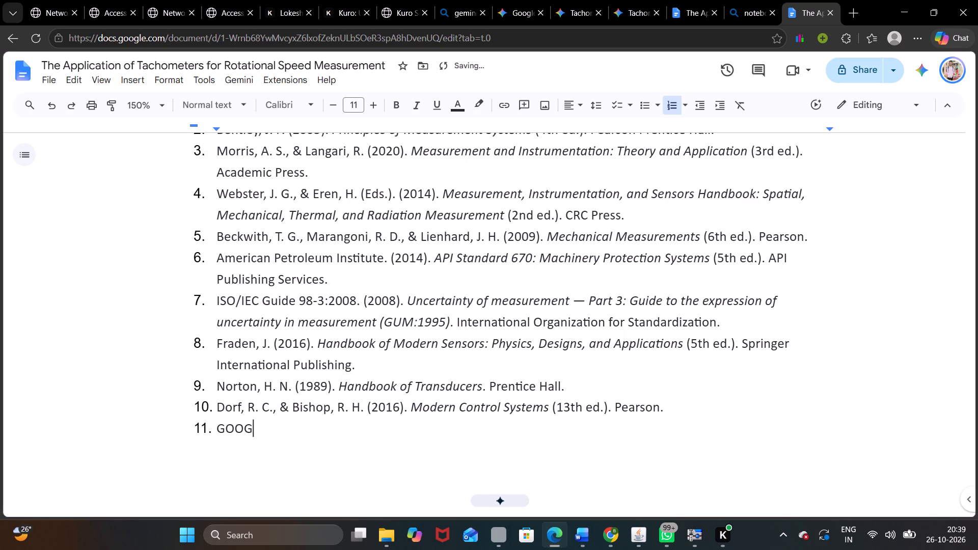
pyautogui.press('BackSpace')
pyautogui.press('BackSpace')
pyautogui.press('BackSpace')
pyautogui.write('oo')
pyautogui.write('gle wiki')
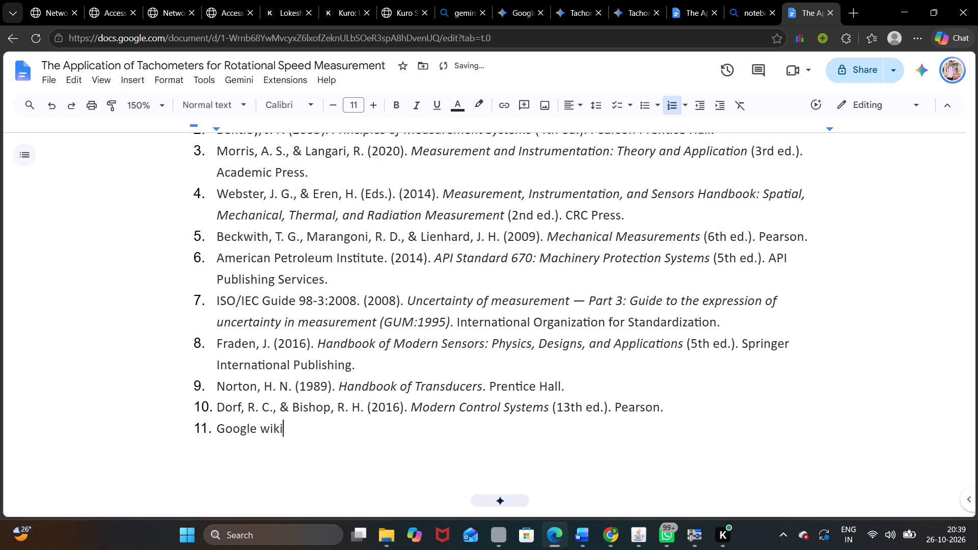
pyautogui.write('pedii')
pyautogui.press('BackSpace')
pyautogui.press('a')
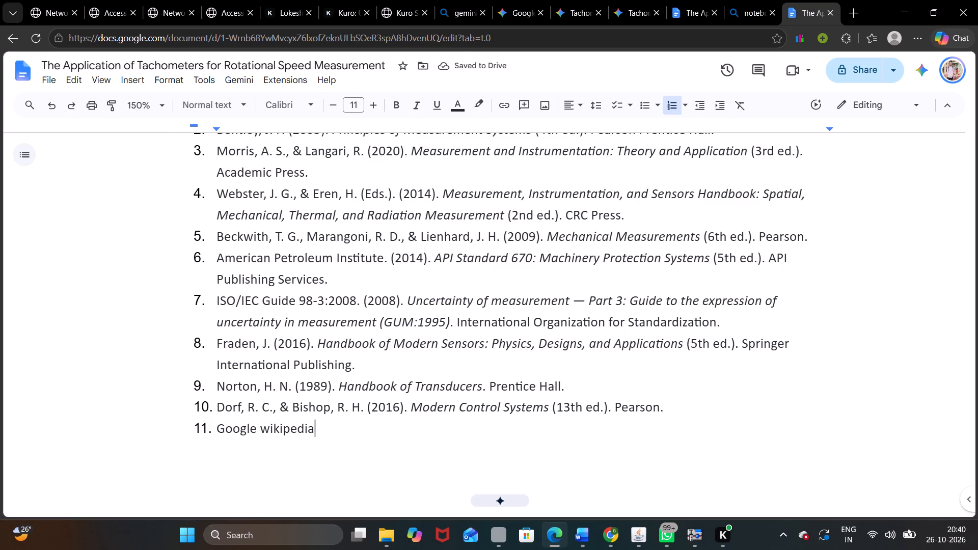
# Open the print preview of the tachometer paper.
pyautogui.scroll(2, 679, 324)
pyautogui.scroll(-1, 679, 324)
pyautogui.scroll(2, 455, 363)
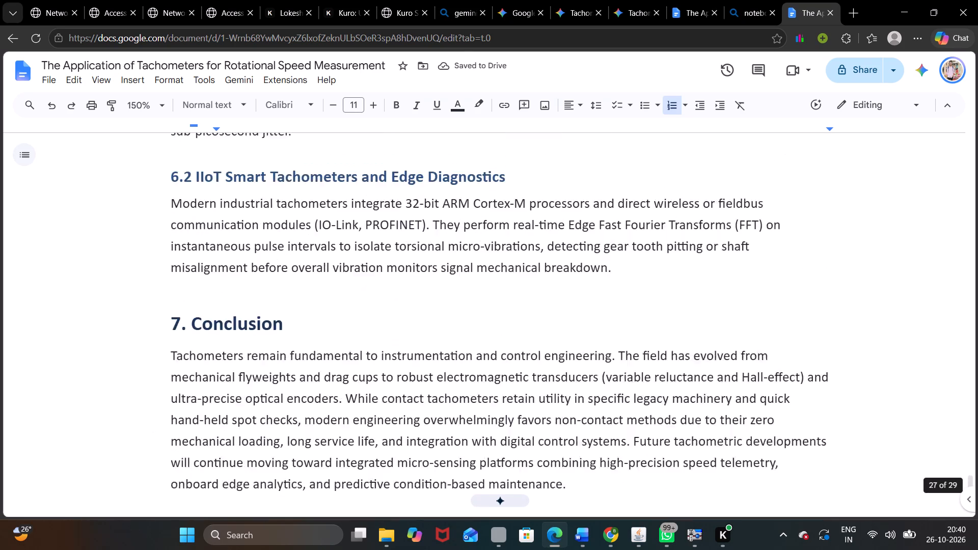
pyautogui.scroll(3, 455, 363)
pyautogui.scroll(-13, 455, 363)
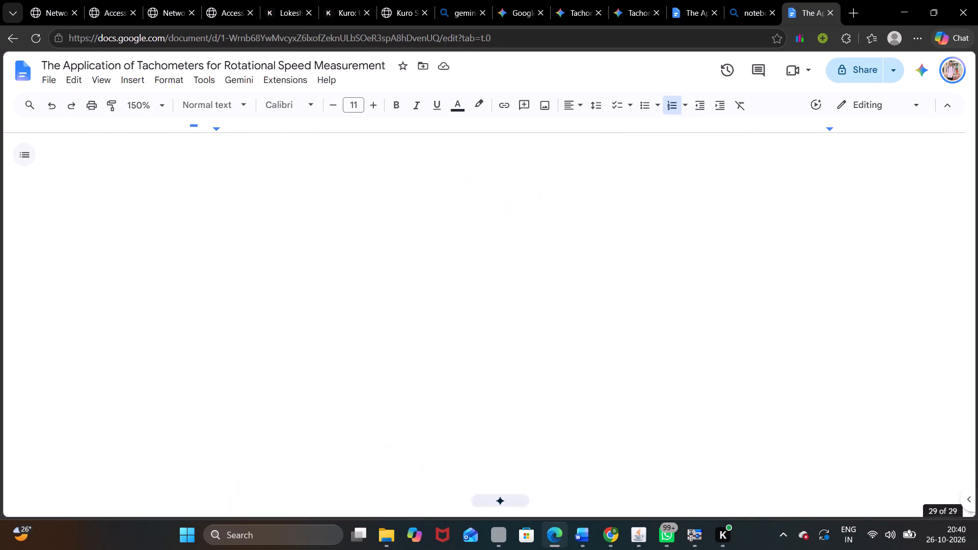
pyautogui.click(90, 106)
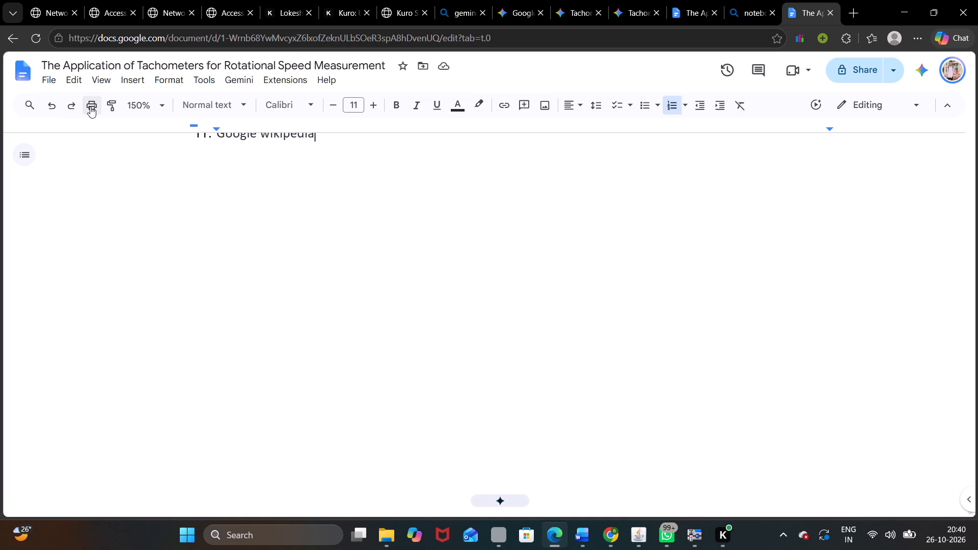
pyautogui.click(90, 106)
pyautogui.scroll(2, 213, 229)
pyautogui.click(95, 99)
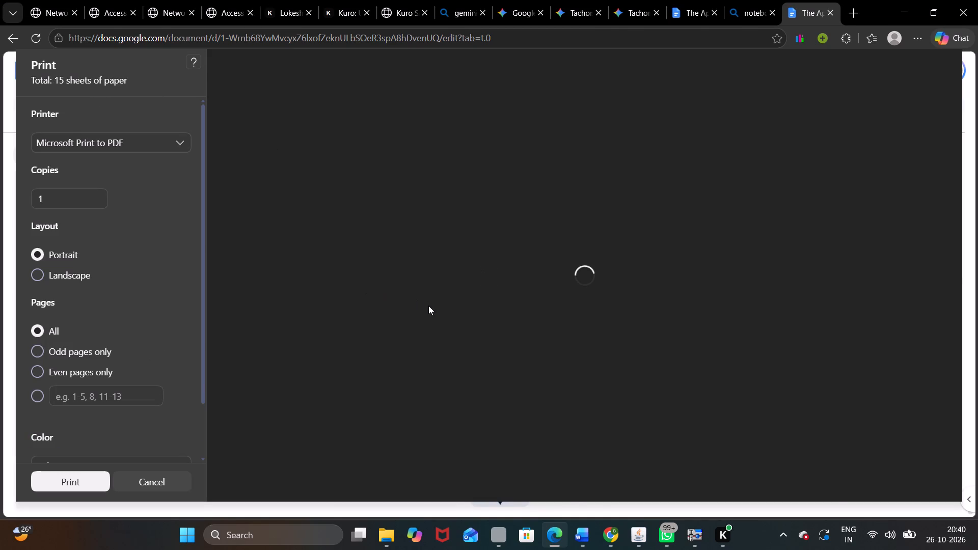
# Examine the print preview from section 4 to the References, including the section 5.1 comparison table and section 5.3.
pyautogui.scroll(-20, 428, 306)
pyautogui.scroll(-6, 428, 306)
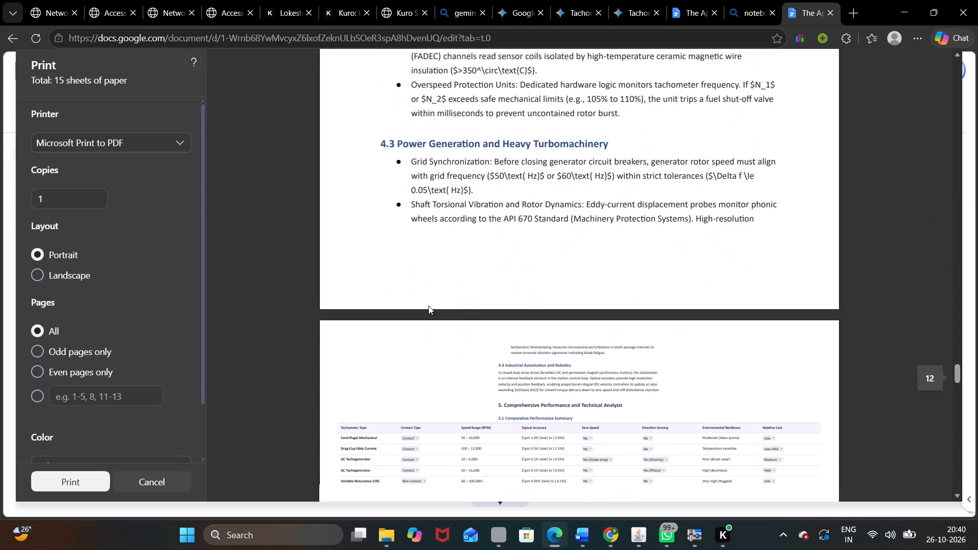
pyautogui.scroll(-4, 428, 306)
pyautogui.scroll(3, 428, 306)
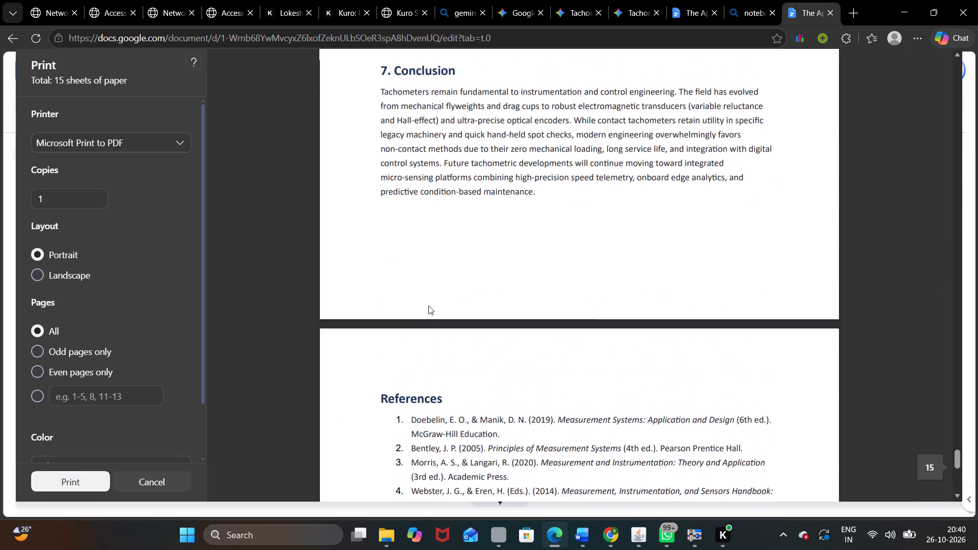
pyautogui.scroll(5, 428, 306)
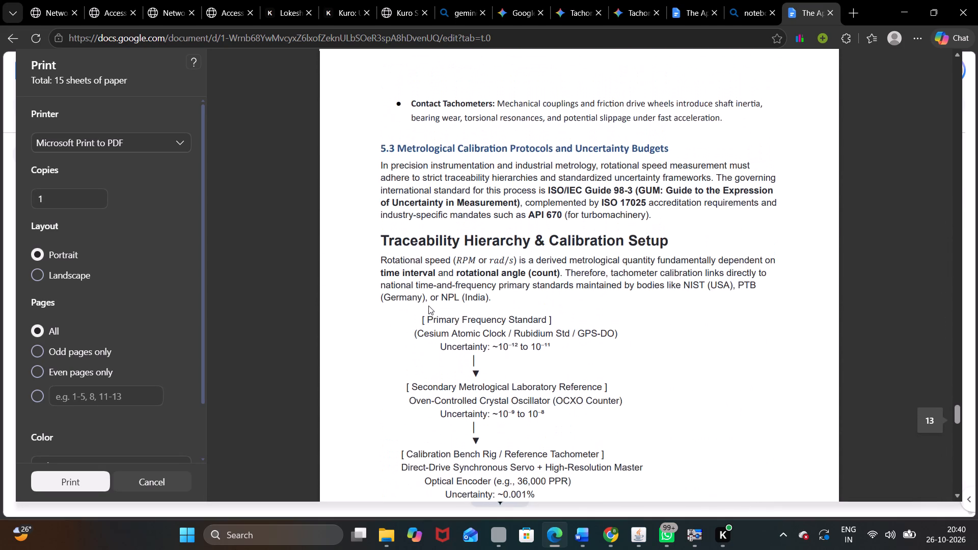
pyautogui.scroll(3, 428, 306)
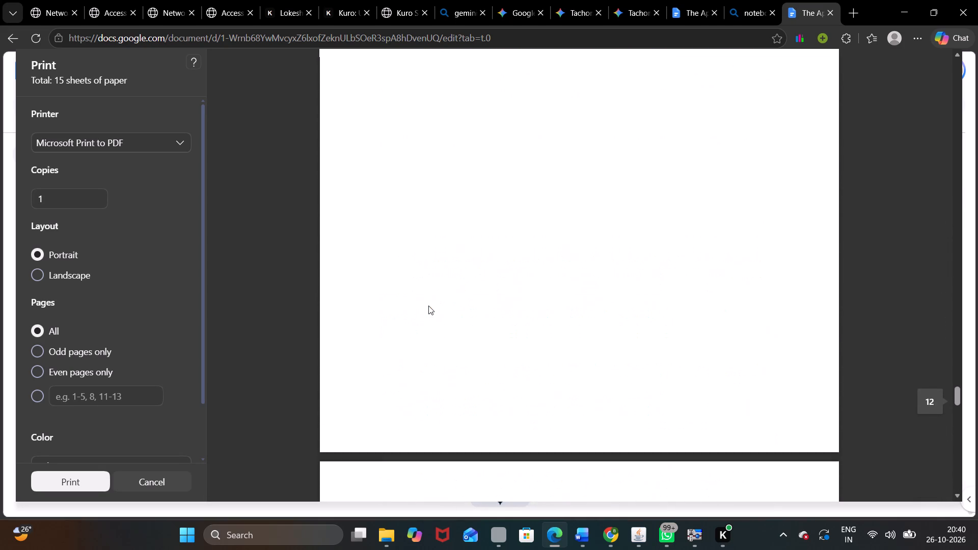
pyautogui.scroll(3, 428, 306)
pyautogui.scroll(-2, 428, 306)
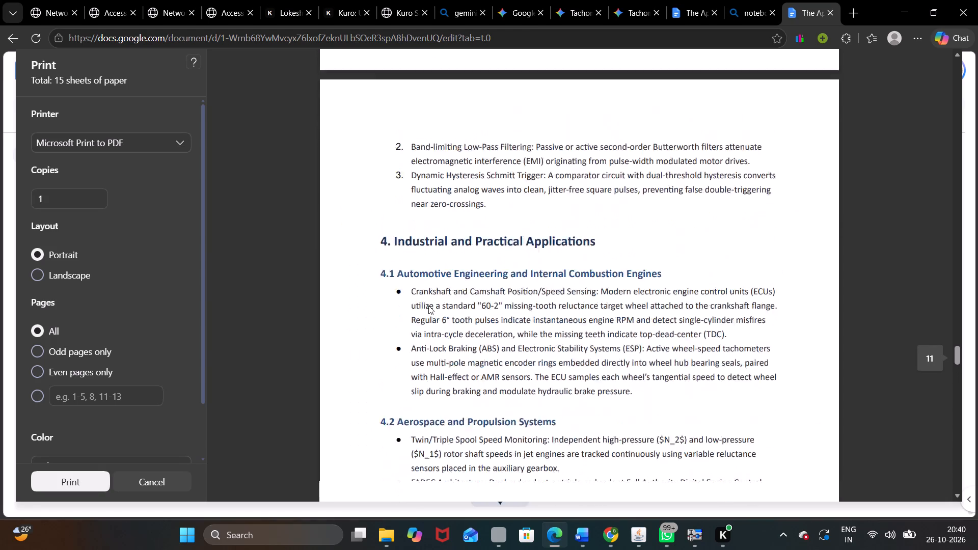
pyautogui.scroll(-4, 428, 306)
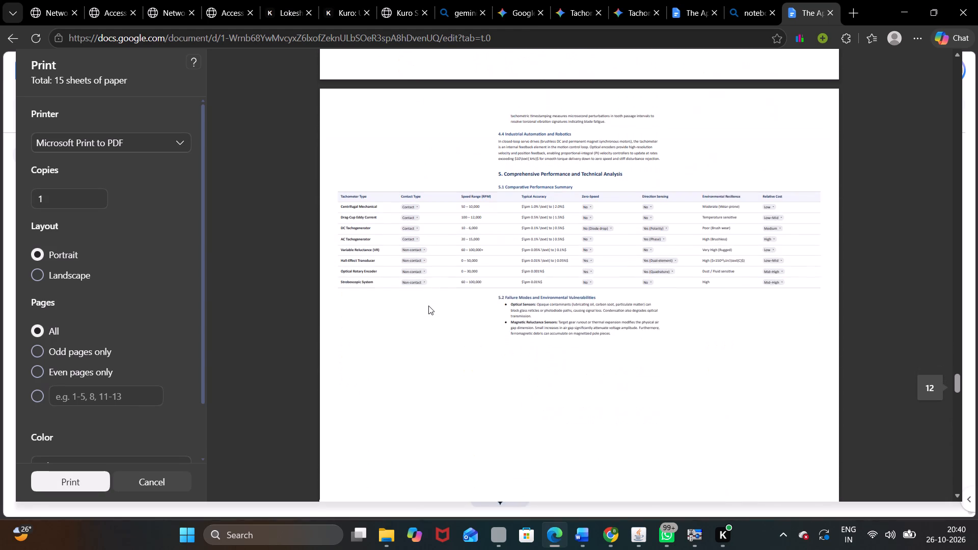
pyautogui.scroll(-1, 428, 306)
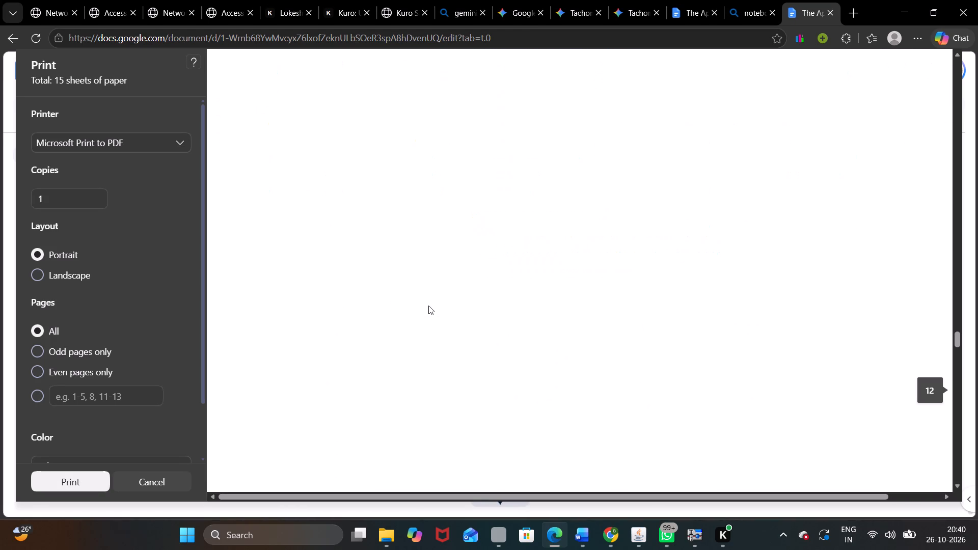
pyautogui.scroll(2, 428, 306)
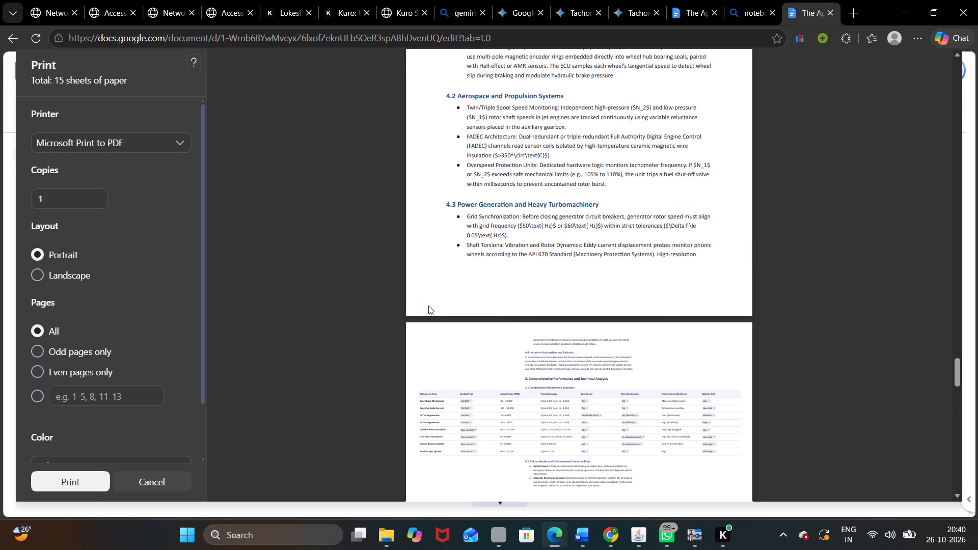
pyautogui.scroll(1, 428, 306)
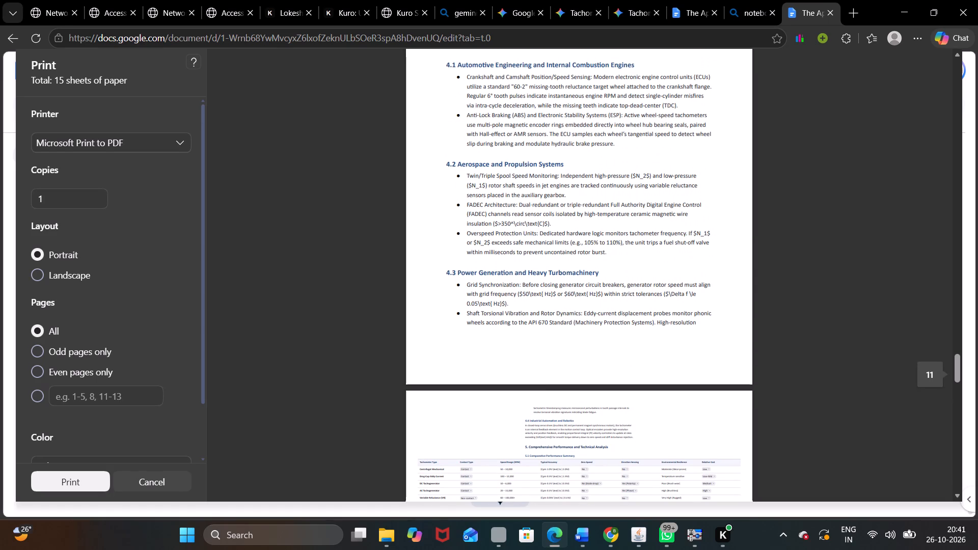
pyautogui.moveTo(457, 271); pyautogui.dragTo(476, 272)
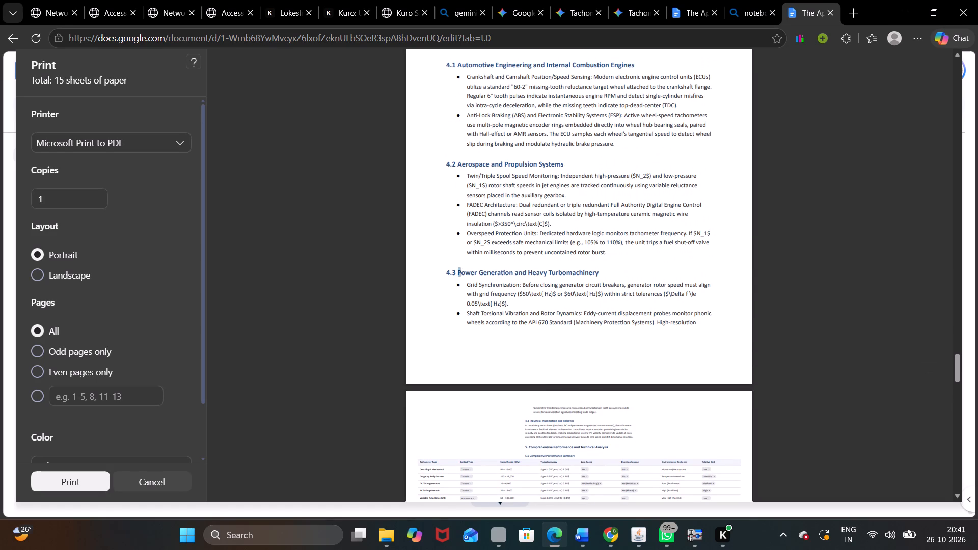
pyautogui.moveTo(476, 272); pyautogui.dragTo(603, 281)
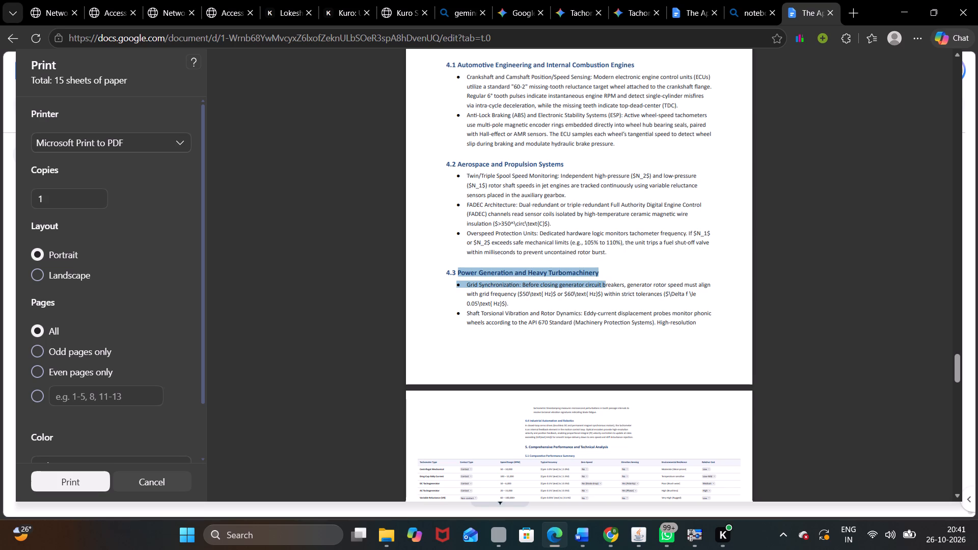
pyautogui.moveTo(603, 281); pyautogui.dragTo(634, 232)
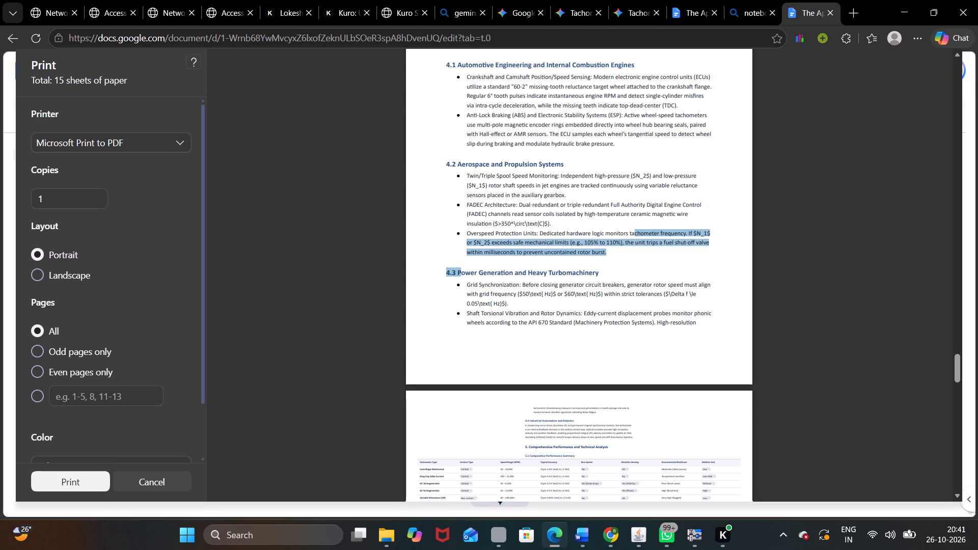
pyautogui.click(585, 192)
pyautogui.scroll(4, 594, 133)
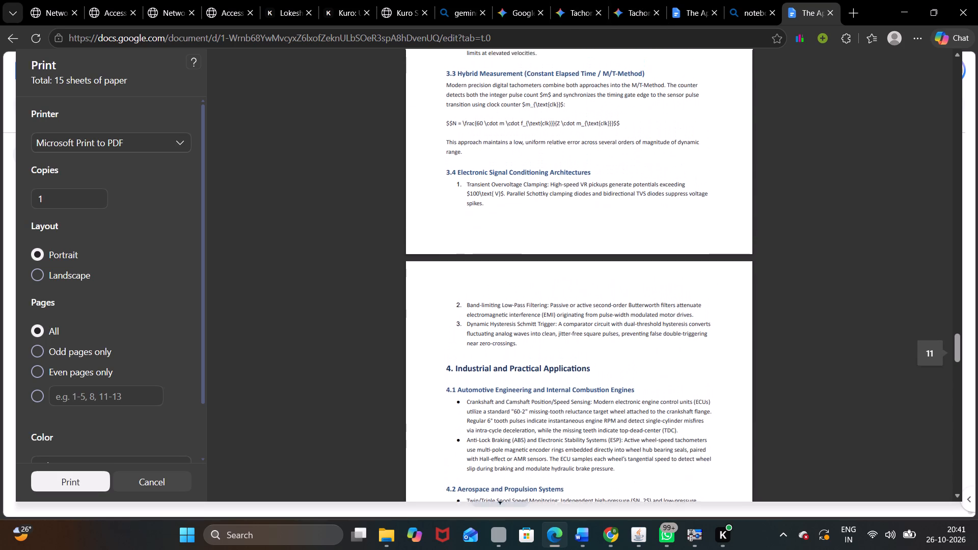
pyautogui.scroll(1, 594, 133)
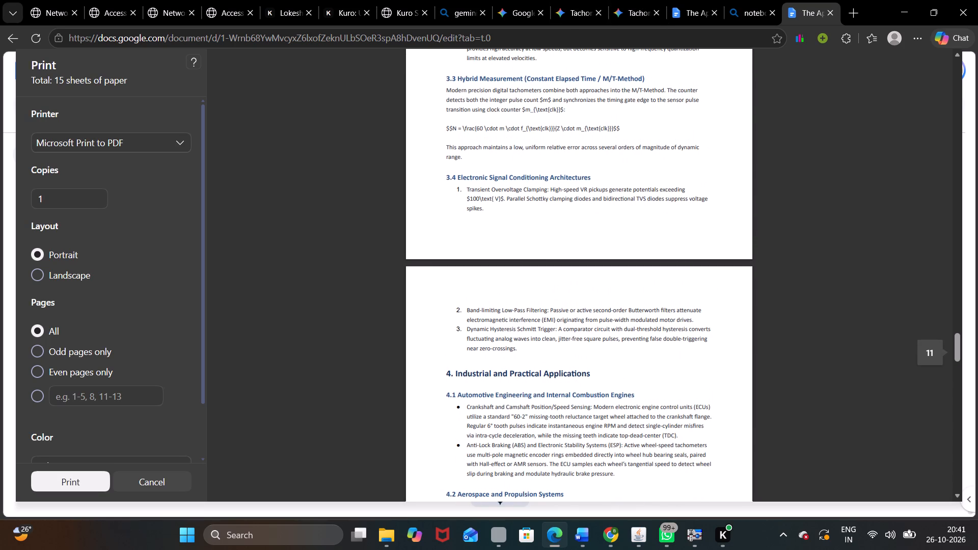
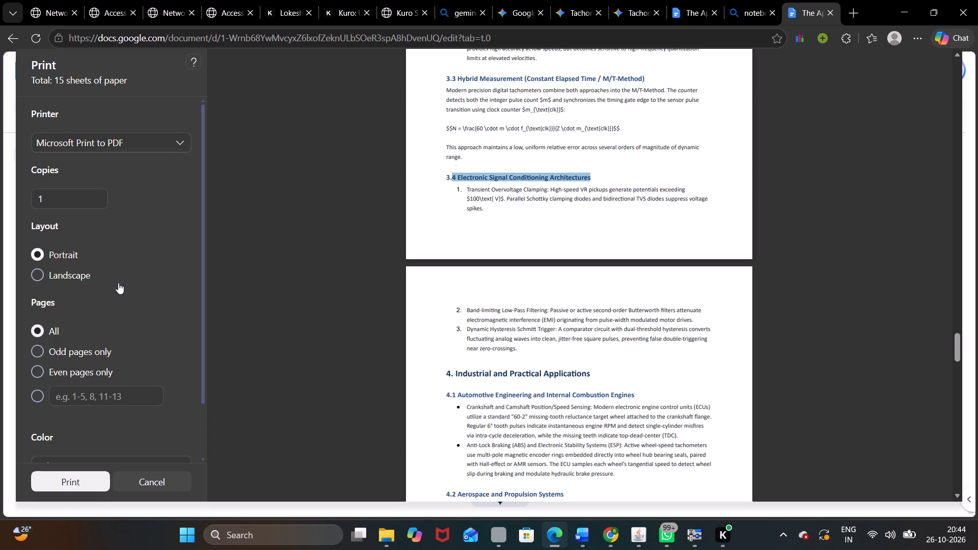
pyautogui.click(149, 478)
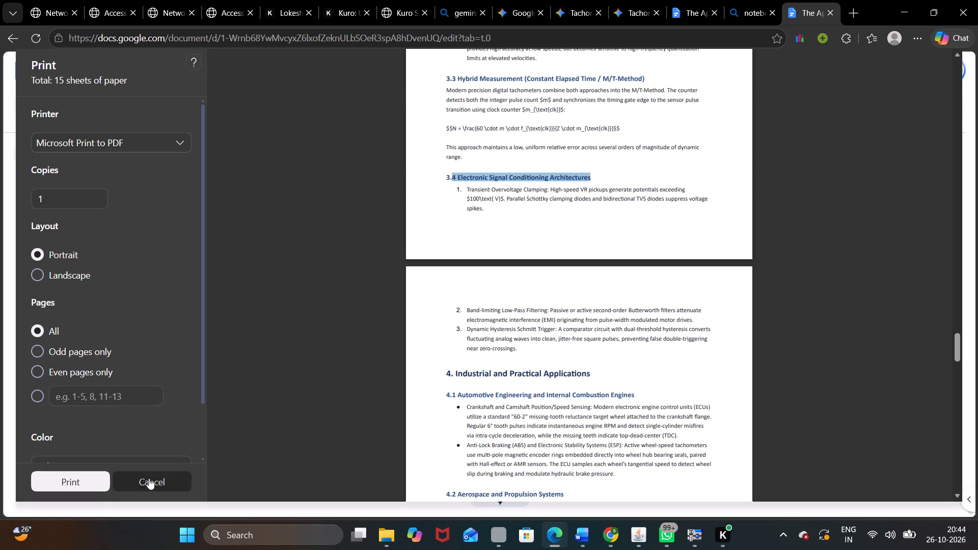
# Delete the three existing numbered points under the 3.4 Electronic Signal Conditioning Architectures heading, leaving an empty unnumbered line.
pyautogui.scroll(2, 318, 315)
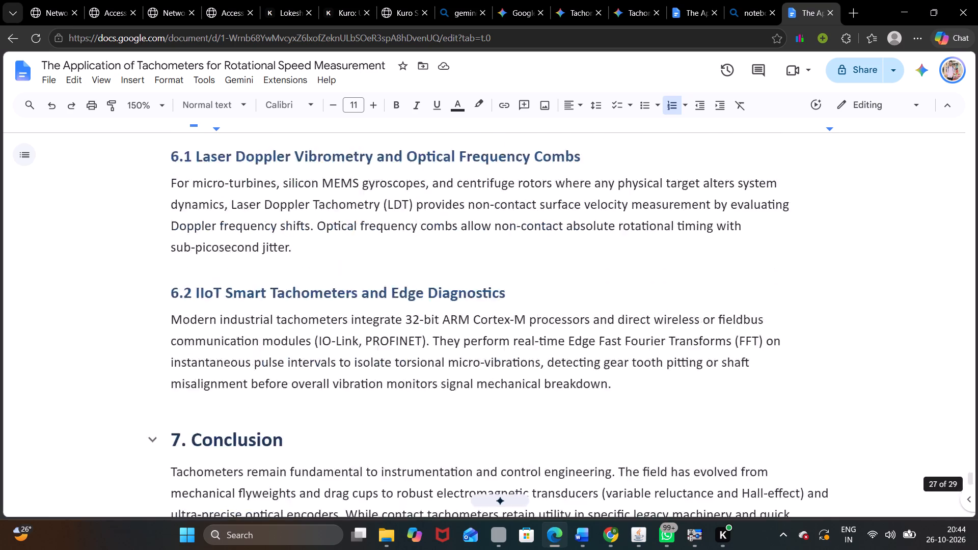
pyautogui.scroll(6, 318, 315)
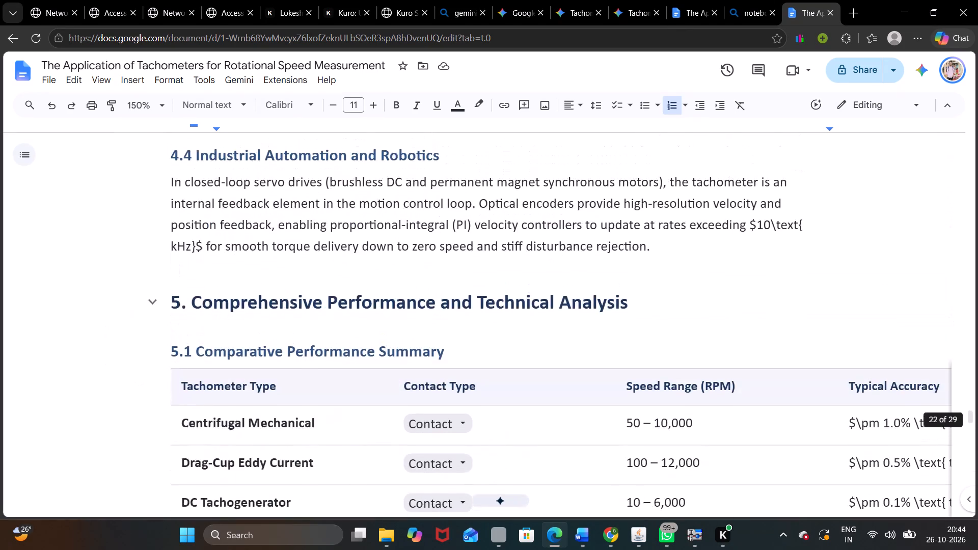
pyautogui.scroll(4, 318, 315)
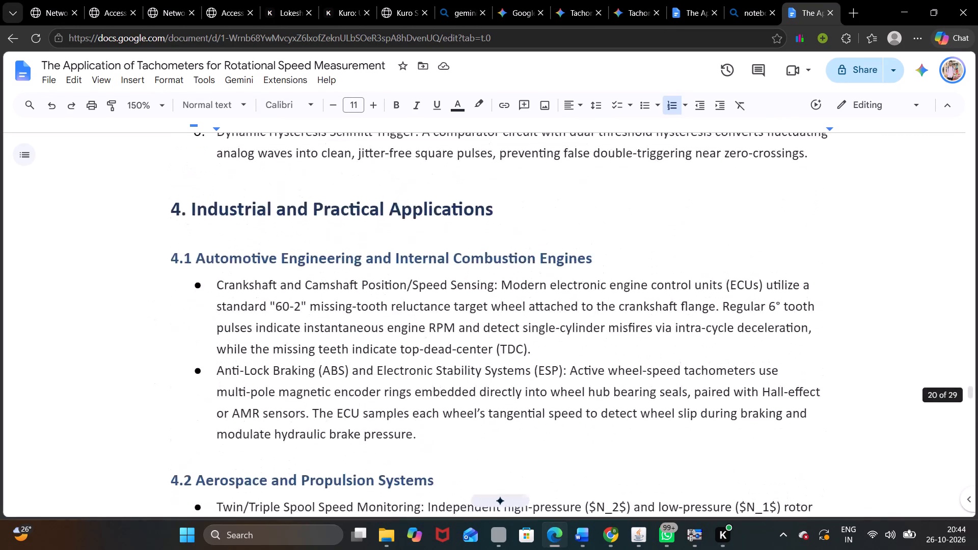
pyautogui.scroll(3, 318, 315)
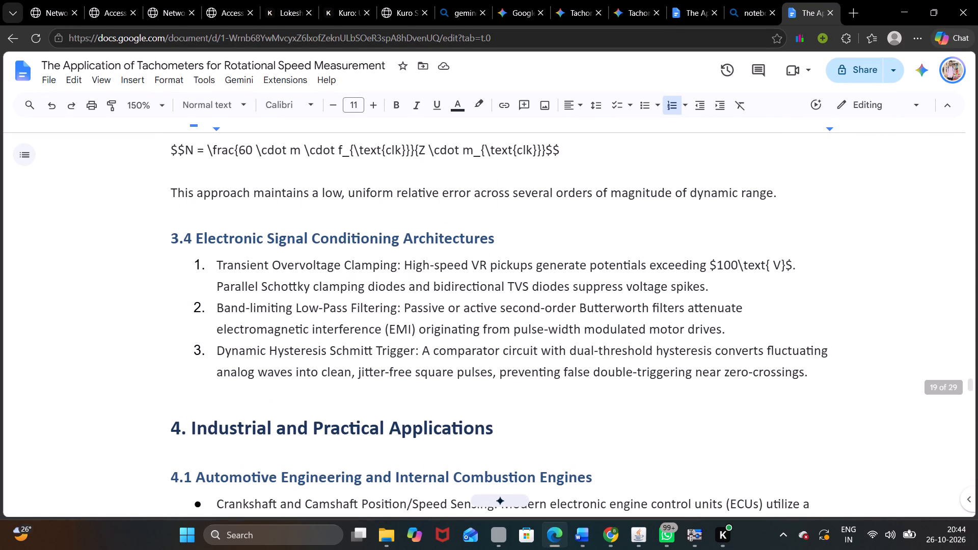
pyautogui.moveTo(191, 262); pyautogui.dragTo(603, 388)
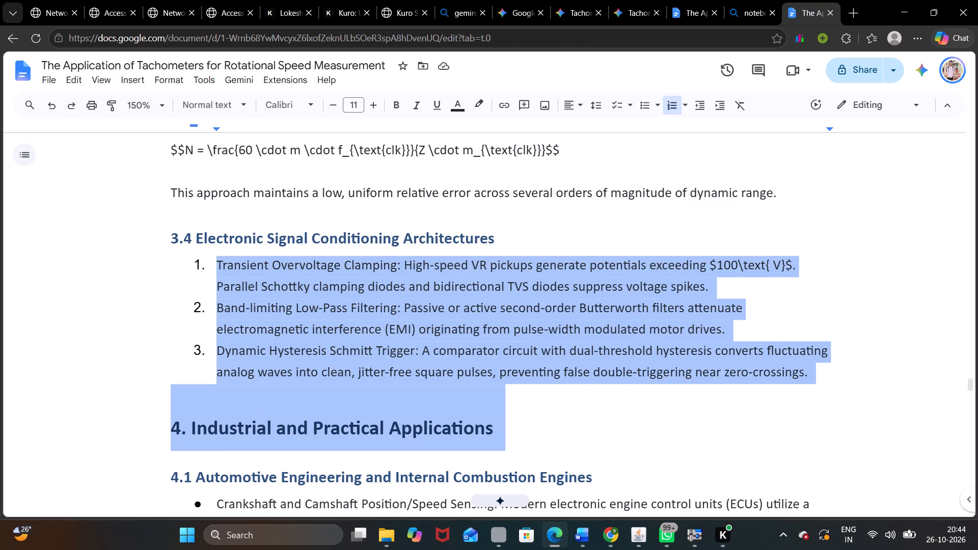
pyautogui.moveTo(603, 388); pyautogui.dragTo(606, 371)
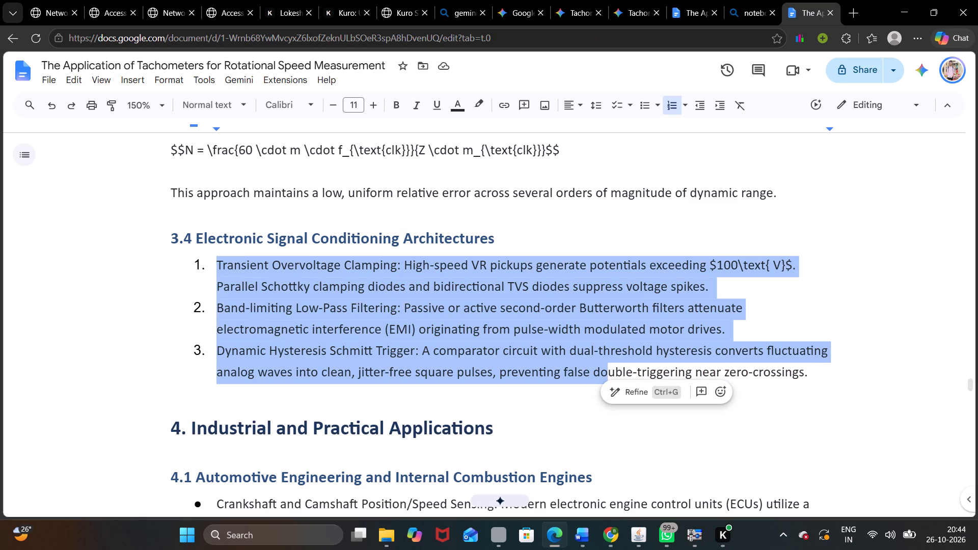
pyautogui.press('x')
pyautogui.press('Right')
pyautogui.press('Right')
pyautogui.press('Right')
pyautogui.press('Right')
pyautogui.press('Right')
pyautogui.press('Right')
pyautogui.press('Right')
pyautogui.press('Right')
pyautogui.press('Right')
pyautogui.press('Right')
pyautogui.press('Right')
pyautogui.press('Right')
pyautogui.press('Right')
pyautogui.press('Right')
pyautogui.press('Right')
pyautogui.press('Right')
pyautogui.press('Right')
pyautogui.press('Right')
pyautogui.press('Right')
pyautogui.press('Right')
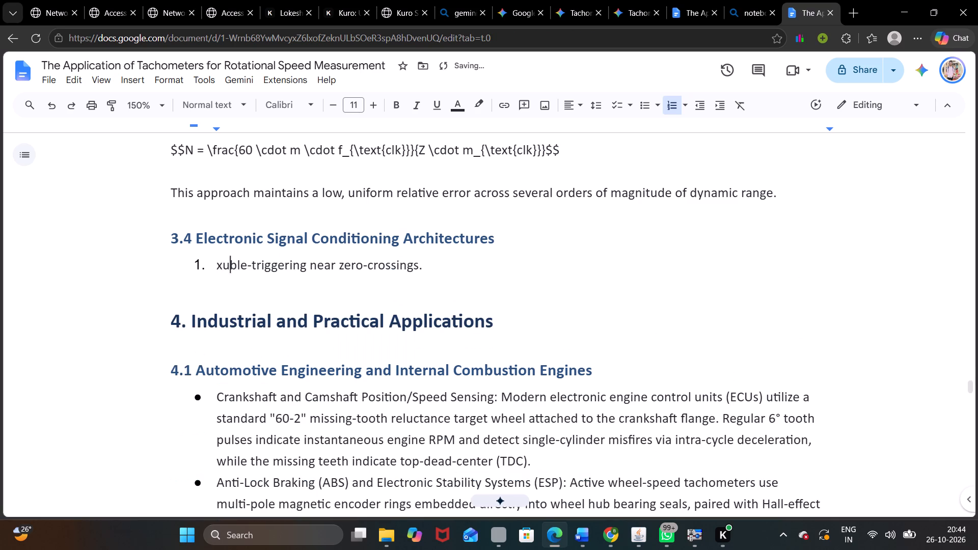
pyautogui.press('Right')
pyautogui.press('Right')
pyautogui.press('BackSpace')
pyautogui.press('BackSpace')
pyautogui.press('BackSpace')
pyautogui.press('BackSpace')
pyautogui.press('BackSpace')
pyautogui.press('BackSpace')
pyautogui.press('BackSpace')
pyautogui.press('BackSpace')
pyautogui.press('BackSpace')
pyautogui.press('BackSpace')
pyautogui.press('BackSpace')
pyautogui.press('BackSpace')
pyautogui.press('BackSpace')
pyautogui.press('BackSpace')
pyautogui.press('BackSpace')
pyautogui.press('BackSpace')
pyautogui.press('BackSpace')
pyautogui.press('BackSpace')
pyautogui.press('BackSpace')
pyautogui.press('BackSpace')
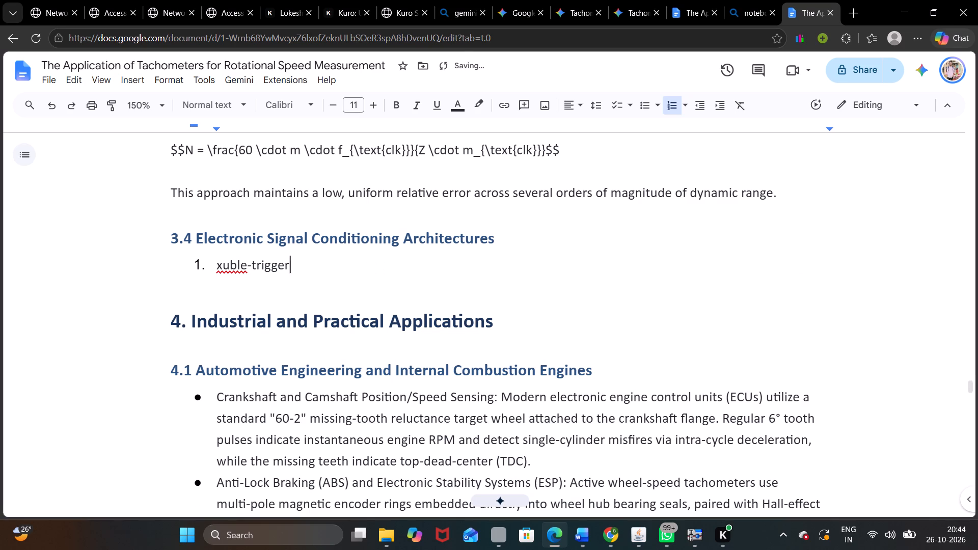
pyautogui.press('BackSpace')
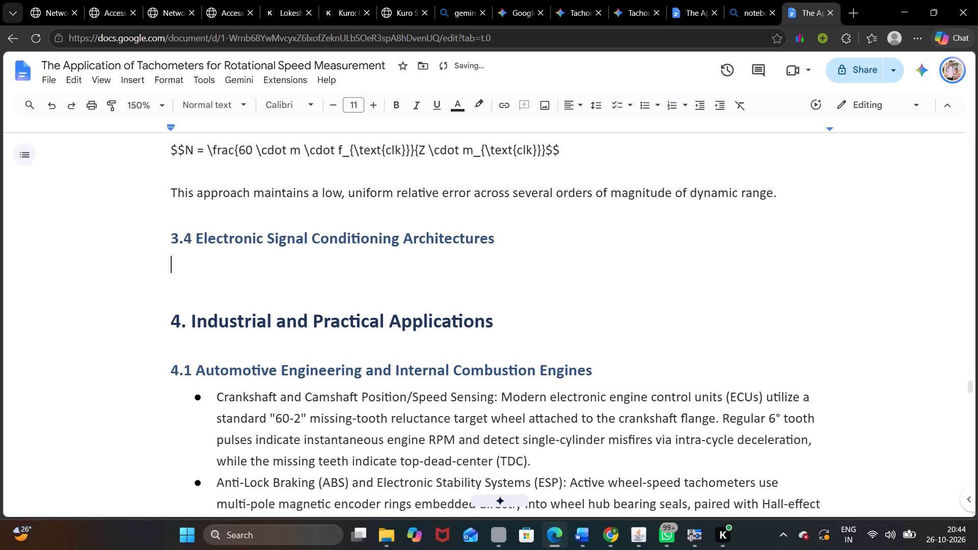
# Paste the copied six-point summary under the 3.4 Electronic Signal Conditioning Architectures heading.
pyautogui.hotkey('ctrl', 'v')
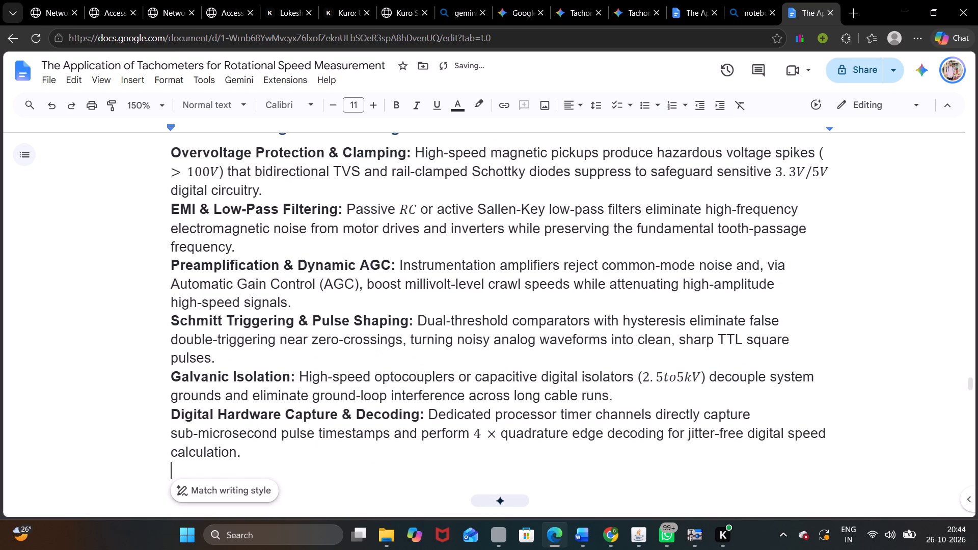
# Make the Overvoltage Protection & Clamping paragraph in section 3.4 item 1 of a numbered list.
pyautogui.scroll(2, 471, 328)
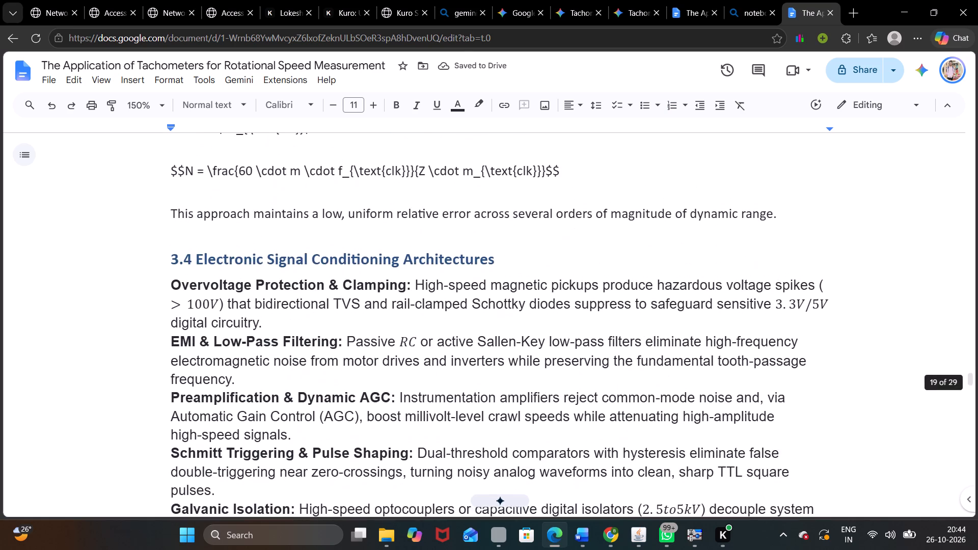
pyautogui.scroll(-1, 471, 328)
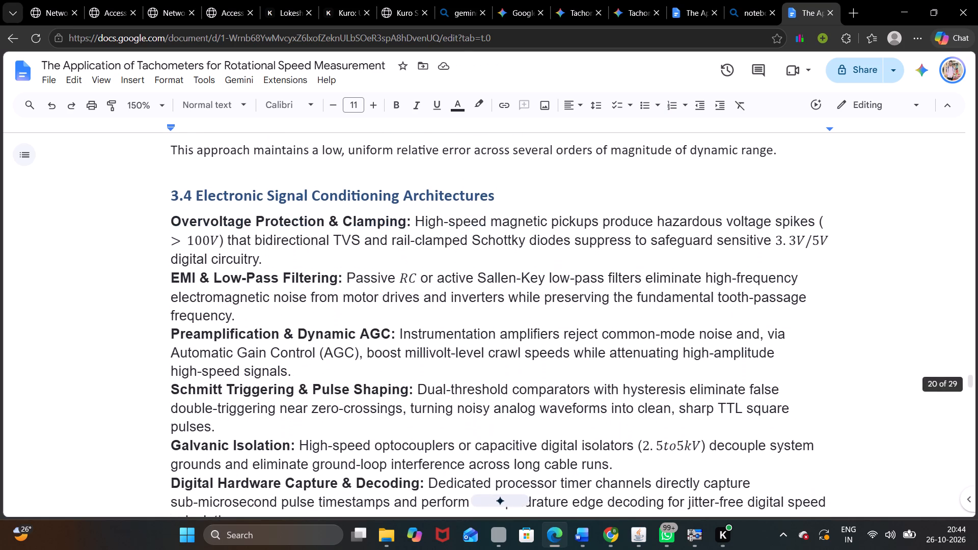
pyautogui.scroll(-2, 471, 328)
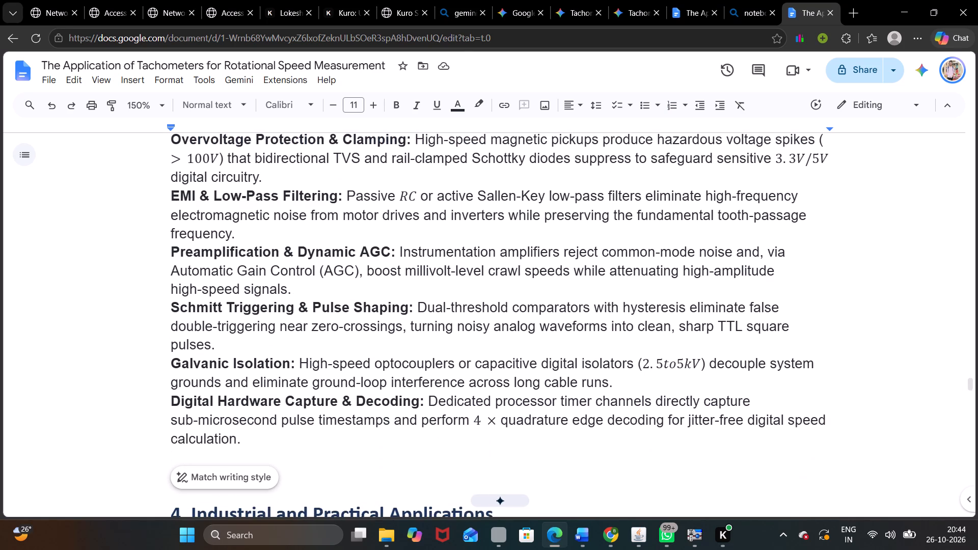
pyautogui.scroll(-1, 471, 328)
pyautogui.scroll(2, 471, 328)
pyautogui.scroll(-1, 471, 328)
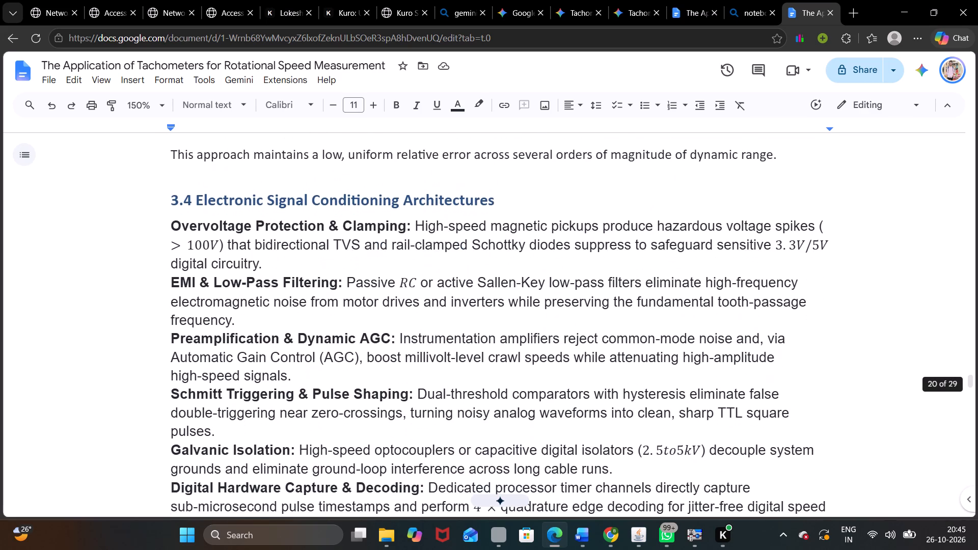
pyautogui.scroll(-2, 471, 328)
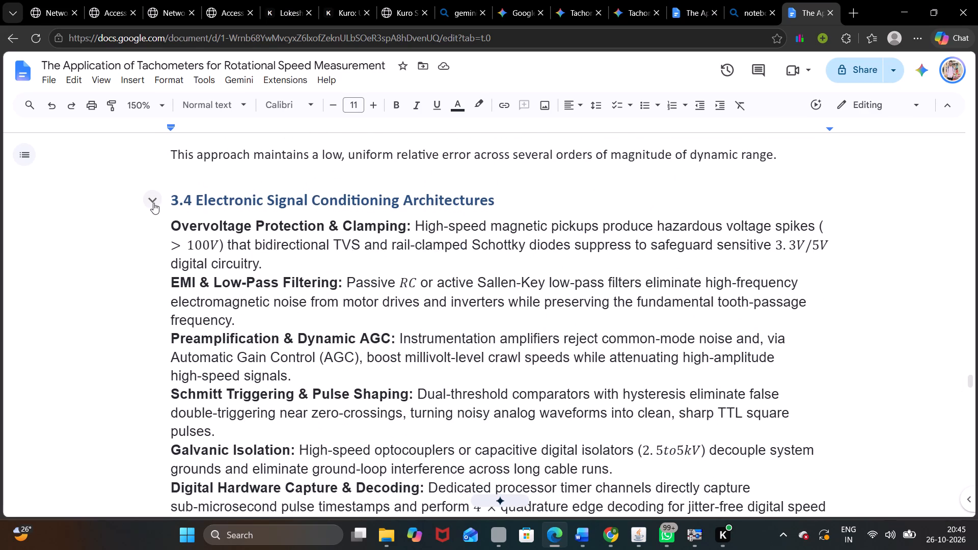
pyautogui.click(162, 228)
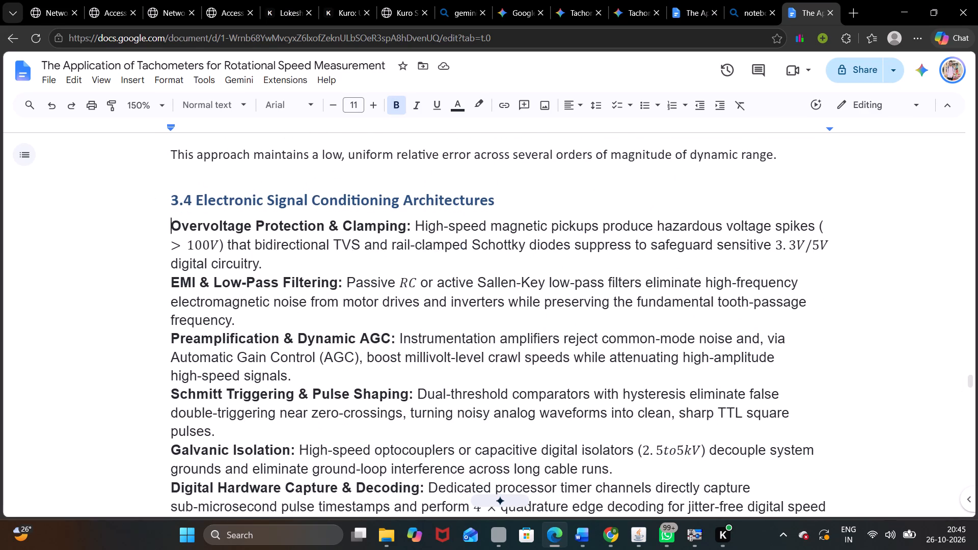
pyautogui.write('1.')
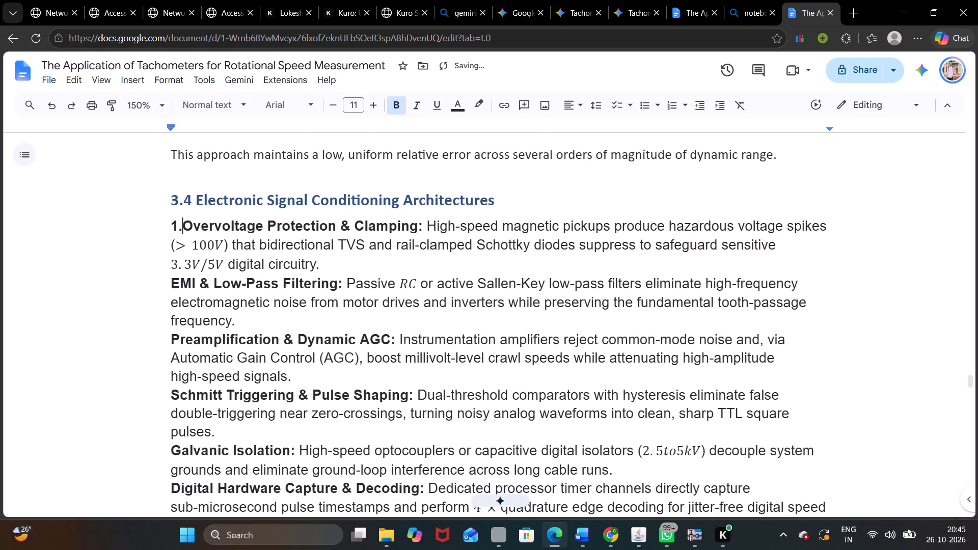
pyautogui.press('space')
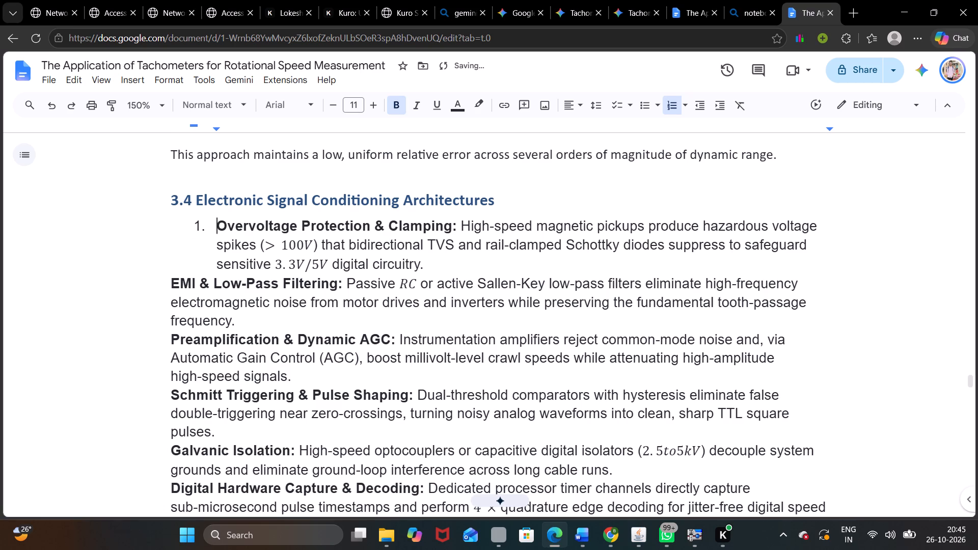
# Make the EMI & Low-Pass Filtering, Preamplification & Dynamic AGC, and Schmitt Triggering paragraphs items 2, 3 and 4 of the section 3.4 numbered list.
pyautogui.click(163, 280)
pyautogui.write('2.')
pyautogui.press('space')
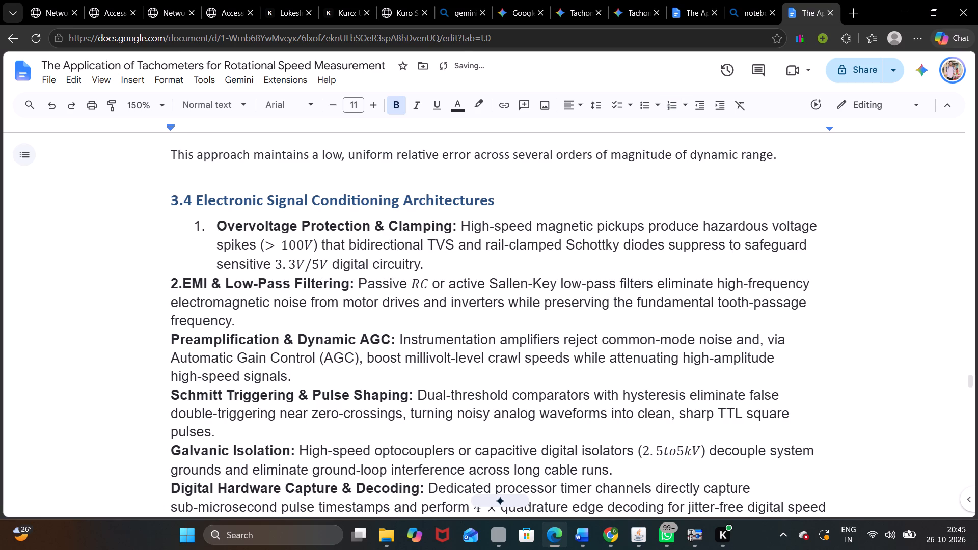
pyautogui.click(167, 342)
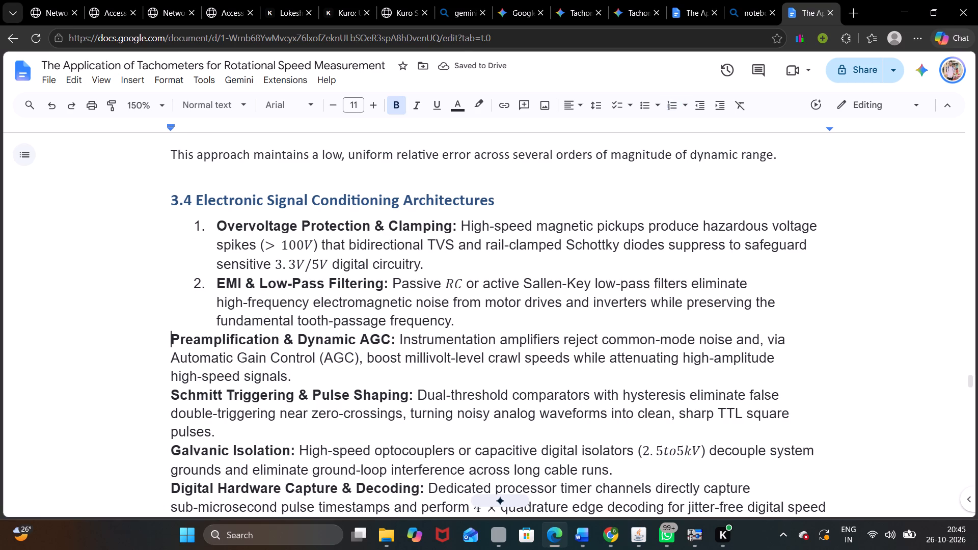
pyautogui.write('3.')
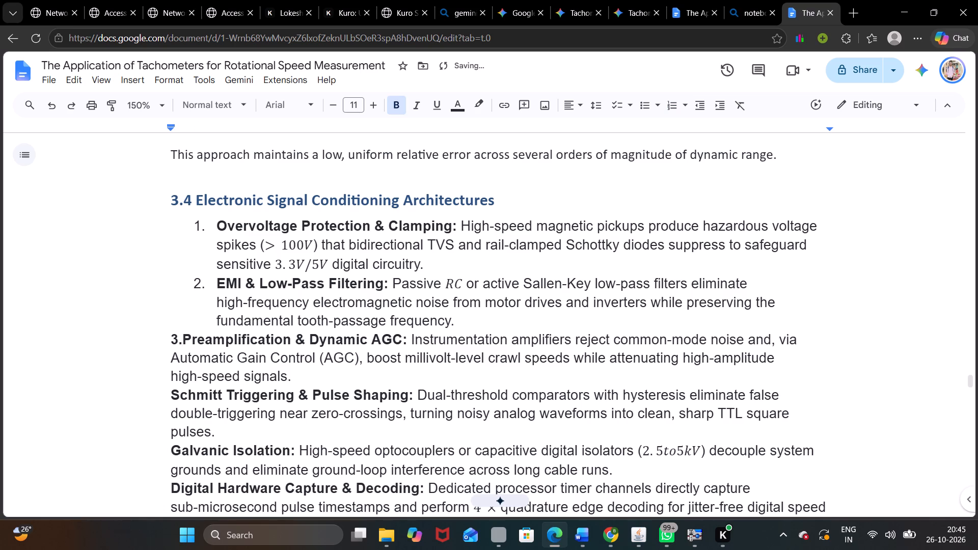
pyautogui.press('space')
pyautogui.click(159, 398)
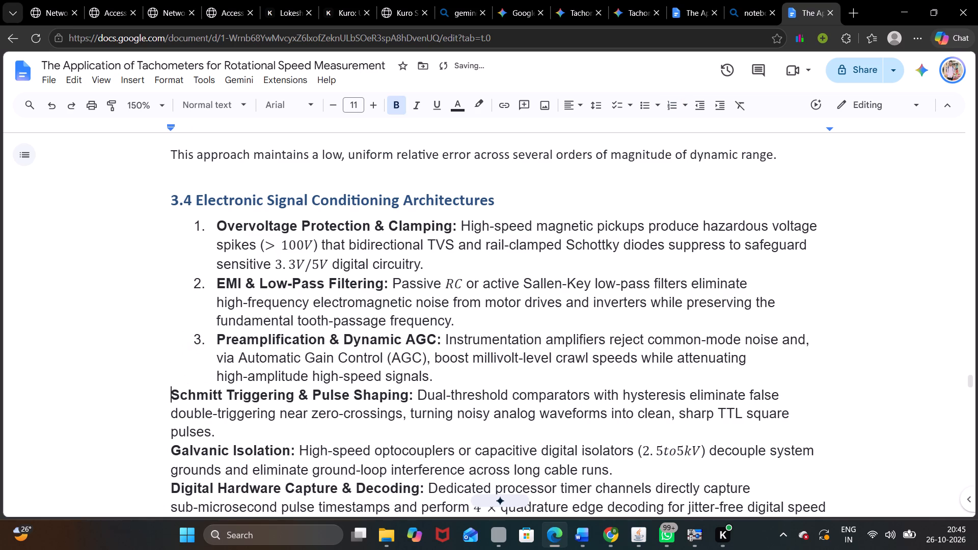
pyautogui.write('4.')
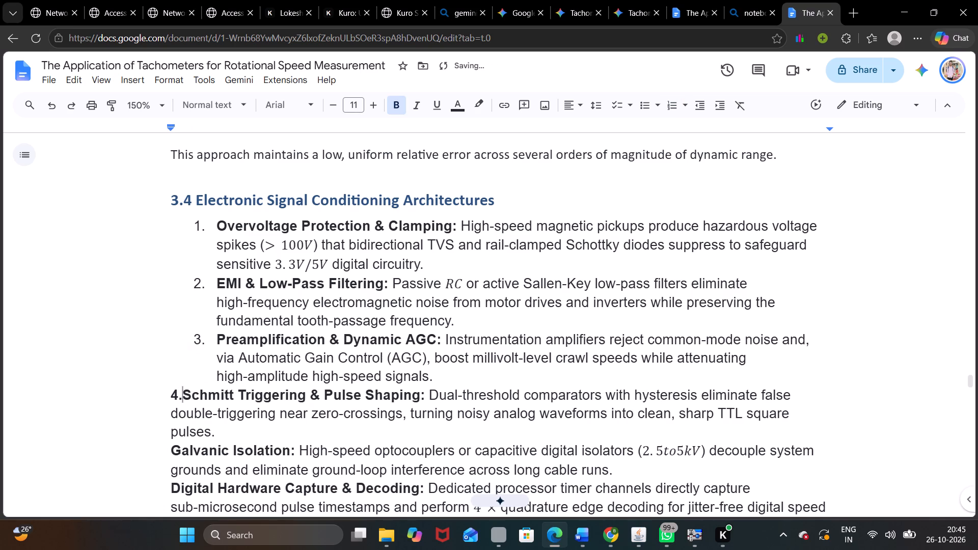
pyautogui.press('space')
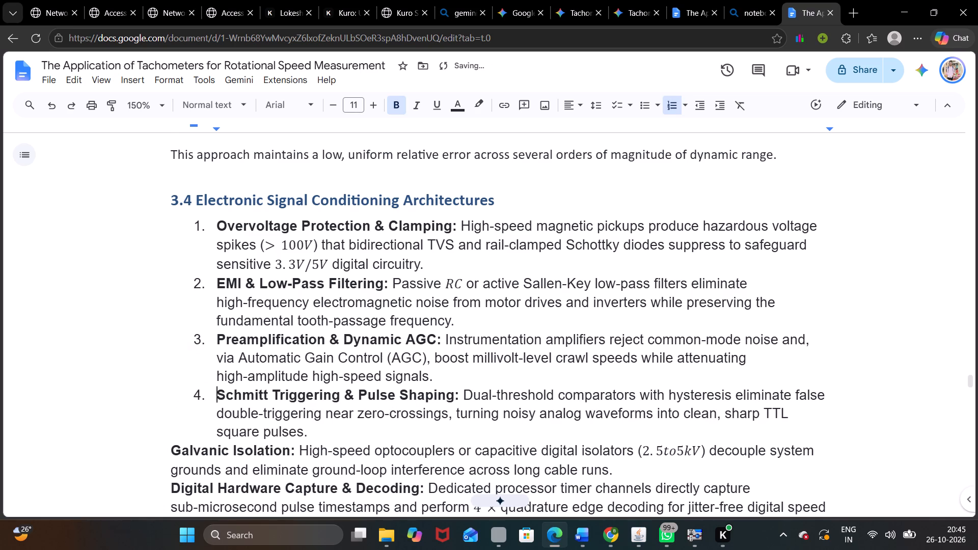
# Make the Galvanic Isolation and Digital Hardware Capture & Decoding paragraphs items 5 and 6 of the section 3.4 numbered list.
pyautogui.click(147, 452)
pyautogui.write('5.')
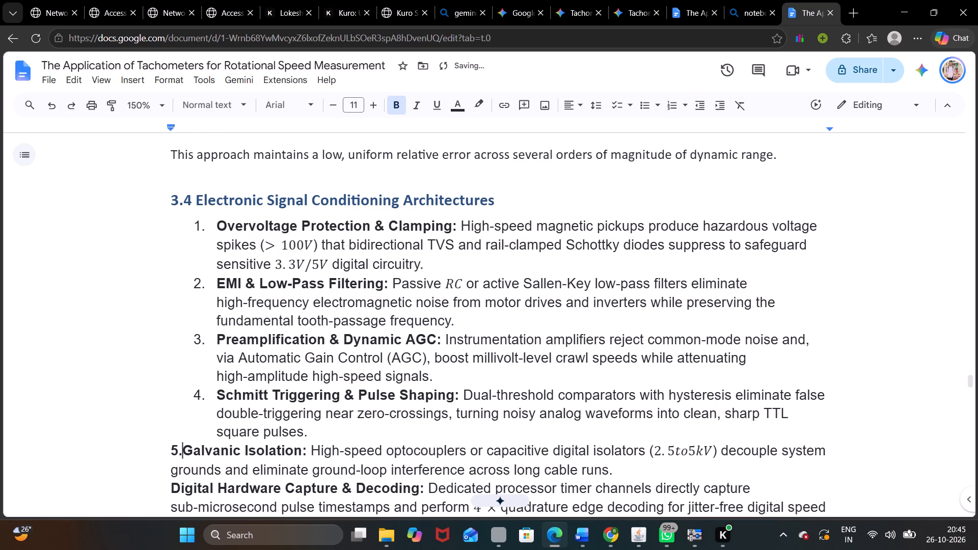
pyautogui.press('space')
pyautogui.scroll(-1, 160, 449)
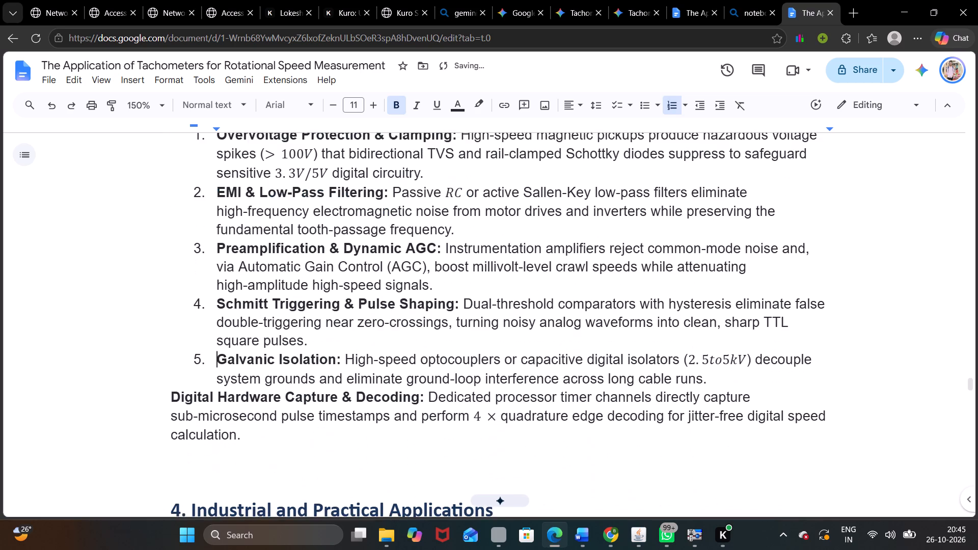
pyautogui.scroll(-1, 160, 449)
pyautogui.click(161, 399)
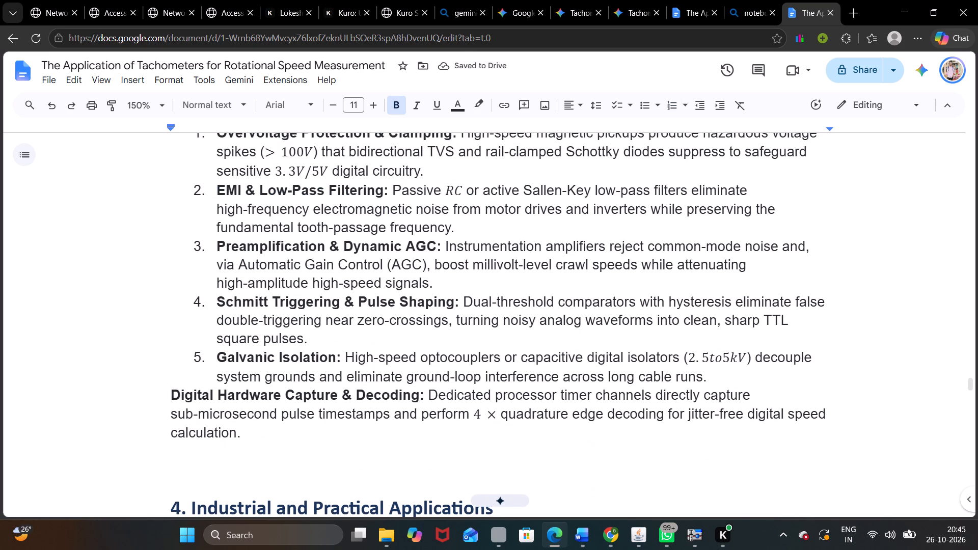
pyautogui.press('6')
pyautogui.press('.')
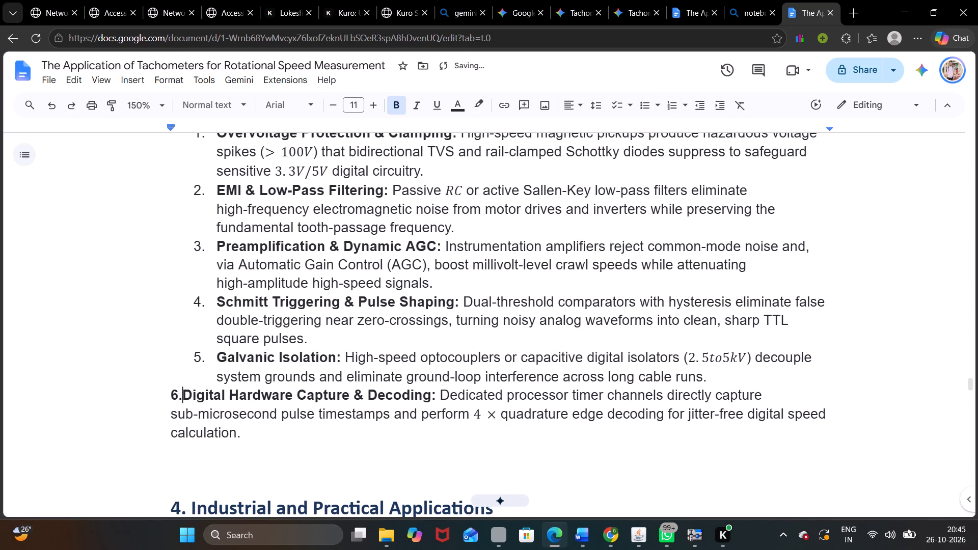
pyautogui.press('space')
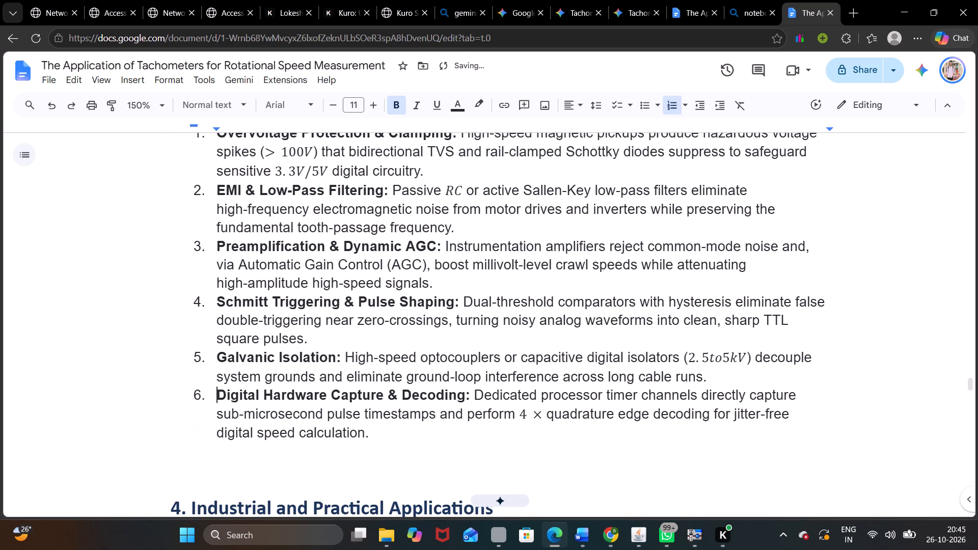
# Review the paper backwards from section 3.4 to the title page, checking the earlier sections' text and equations.
pyautogui.scroll(5, 415, 311)
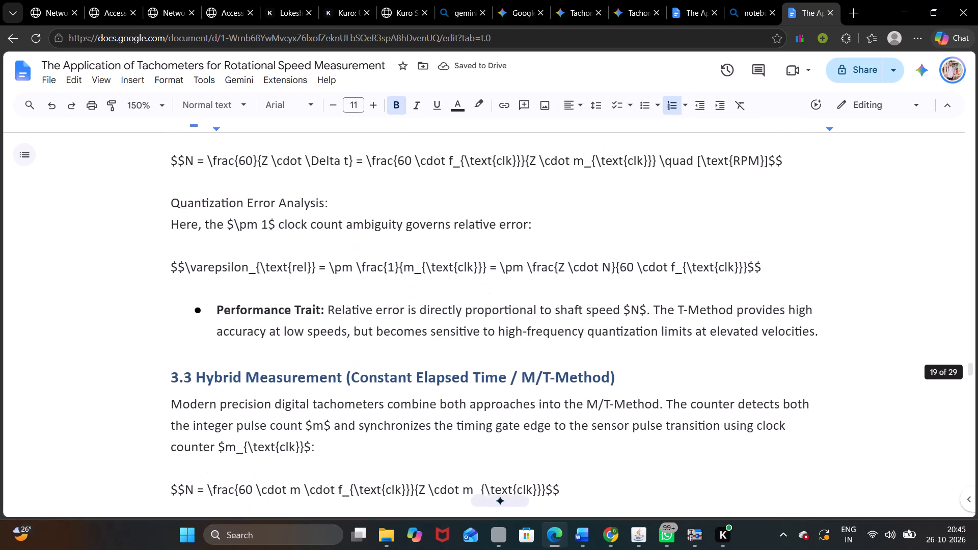
pyautogui.scroll(1, 415, 311)
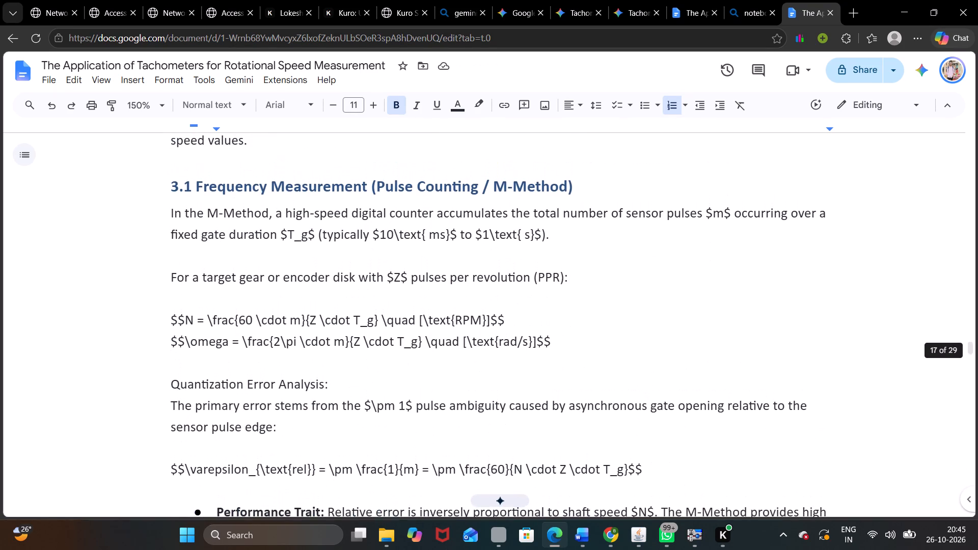
pyautogui.scroll(2, 415, 311)
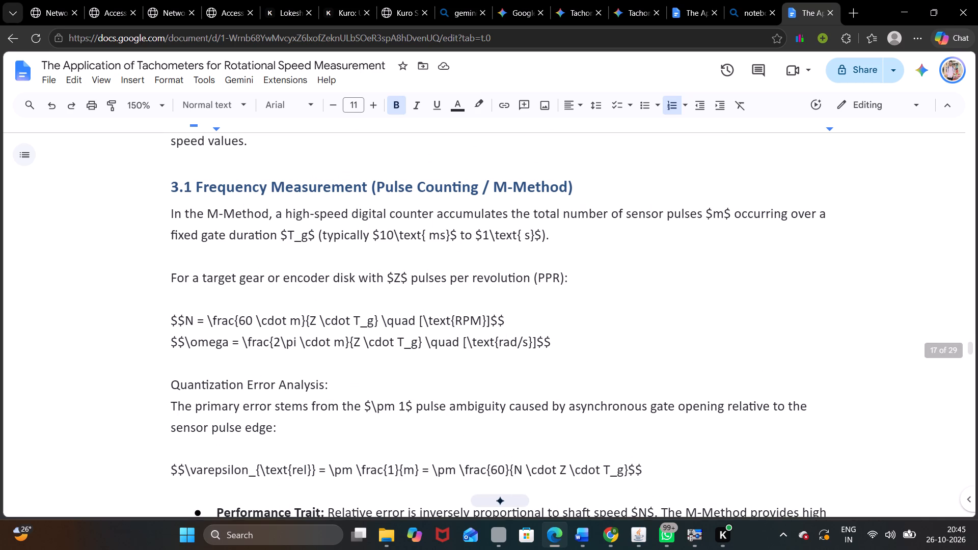
pyautogui.scroll(2, 424, 291)
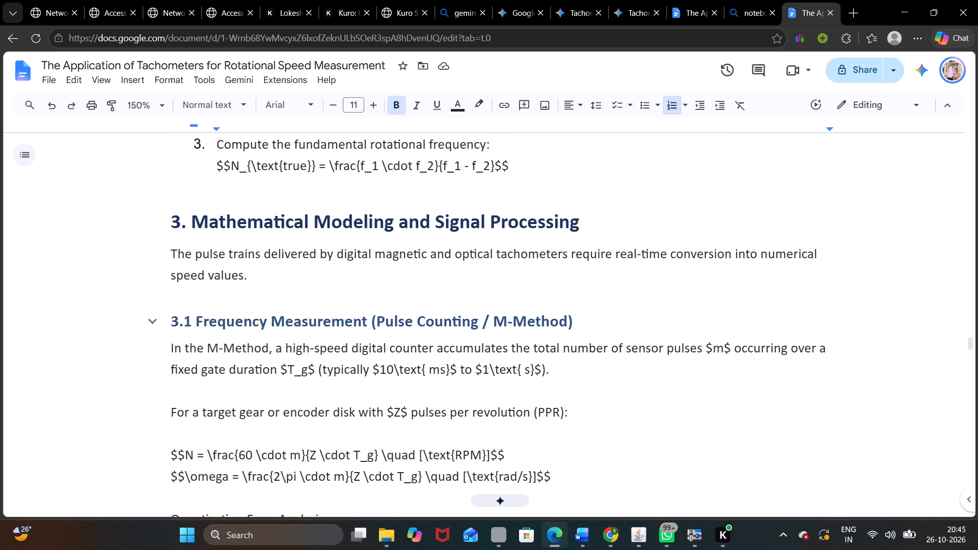
pyautogui.scroll(1, 424, 291)
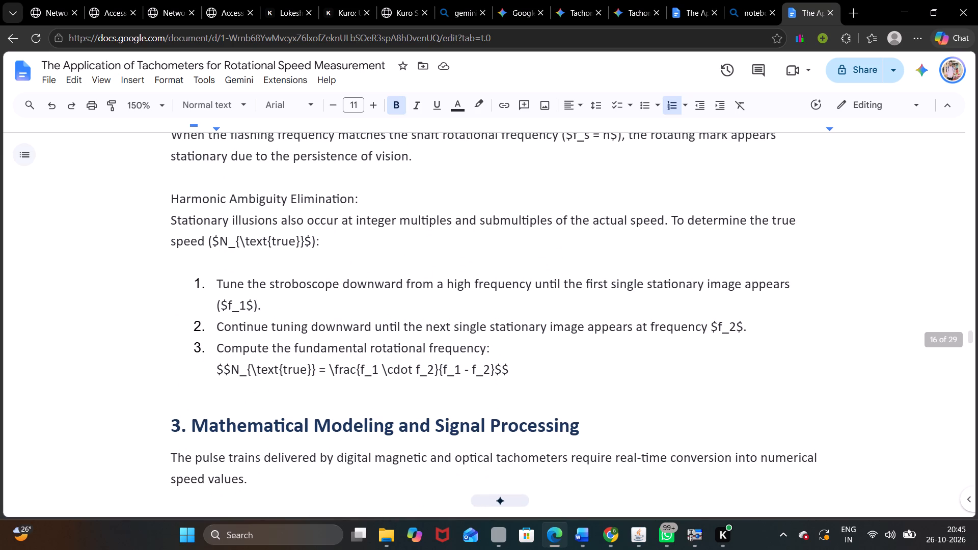
pyautogui.scroll(4, 424, 291)
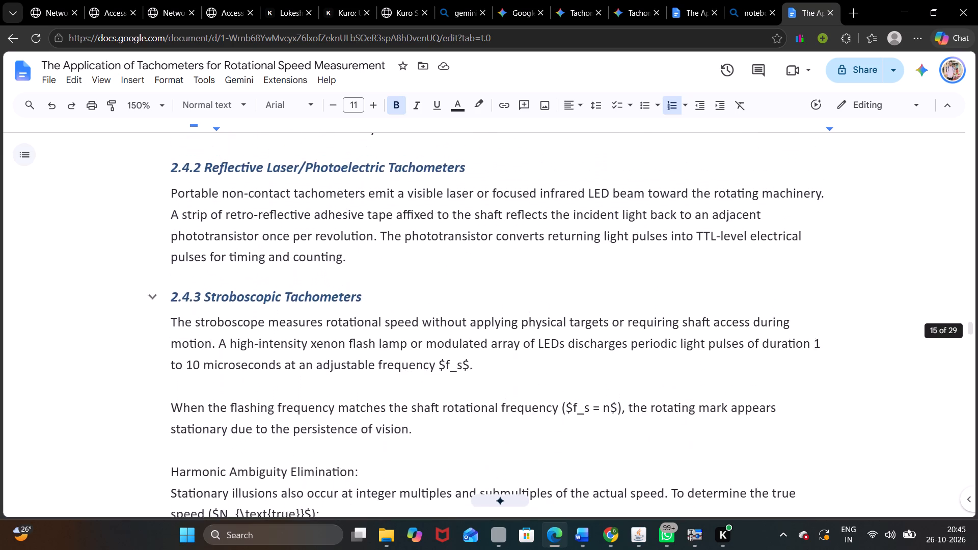
pyautogui.scroll(4, 424, 291)
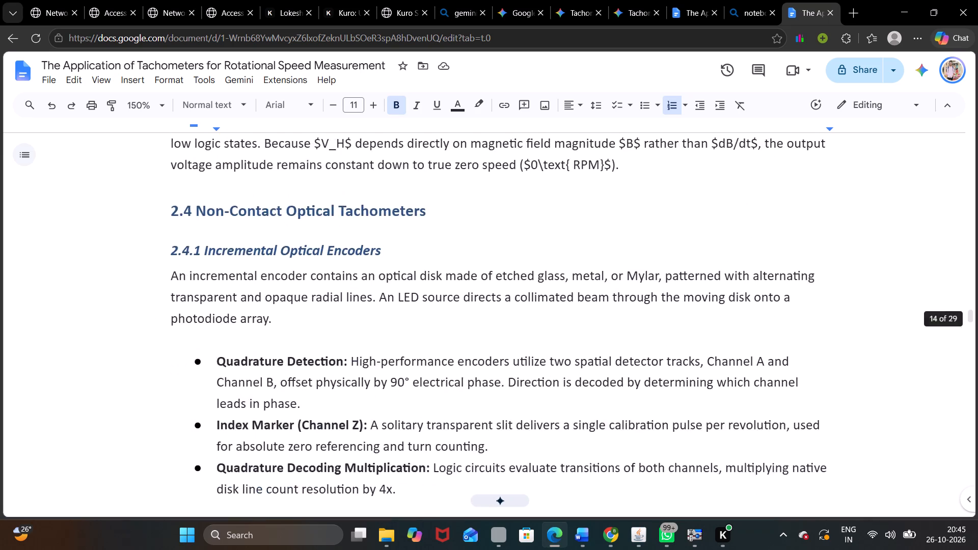
pyautogui.scroll(3, 424, 291)
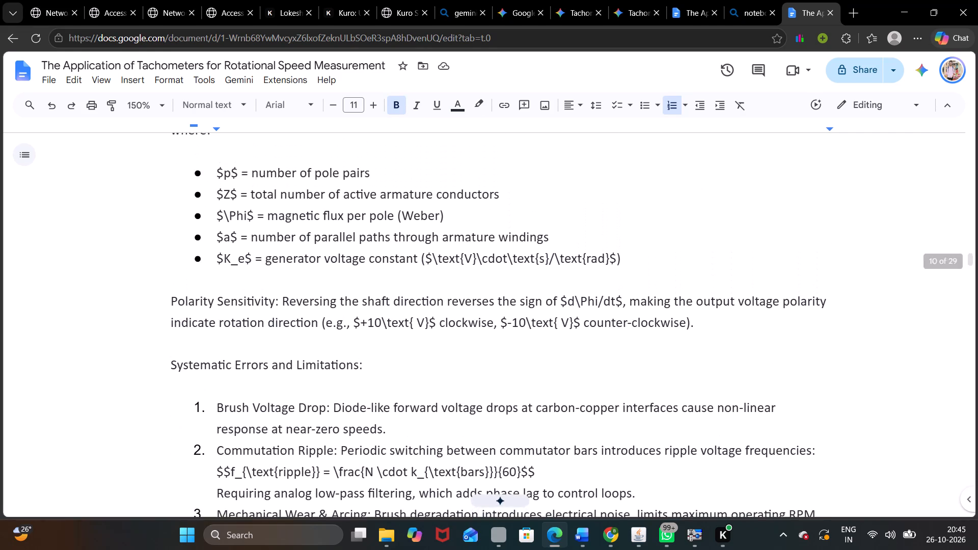
pyautogui.scroll(9, 424, 291)
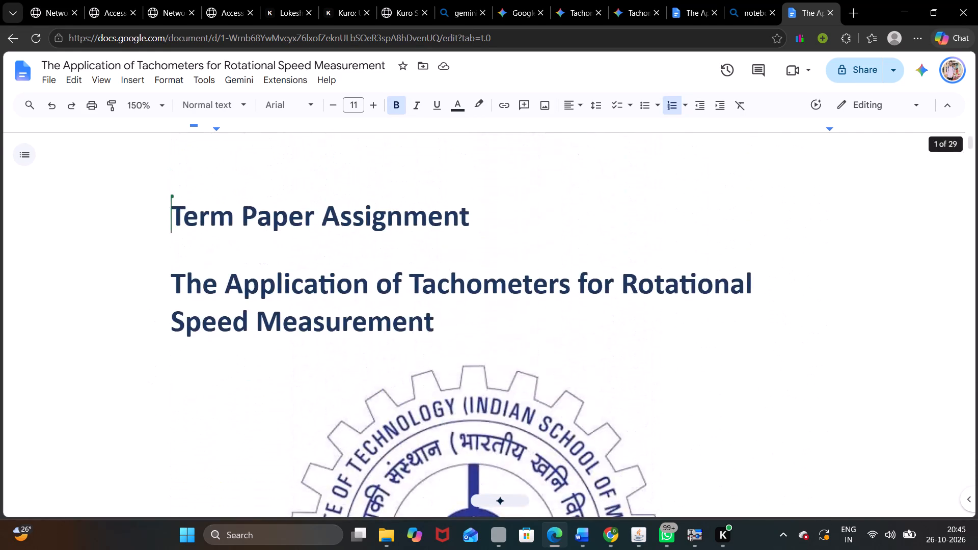
# Check the cover page details, from the title and institute logo down to the Abstract.
pyautogui.scroll(-4, 424, 291)
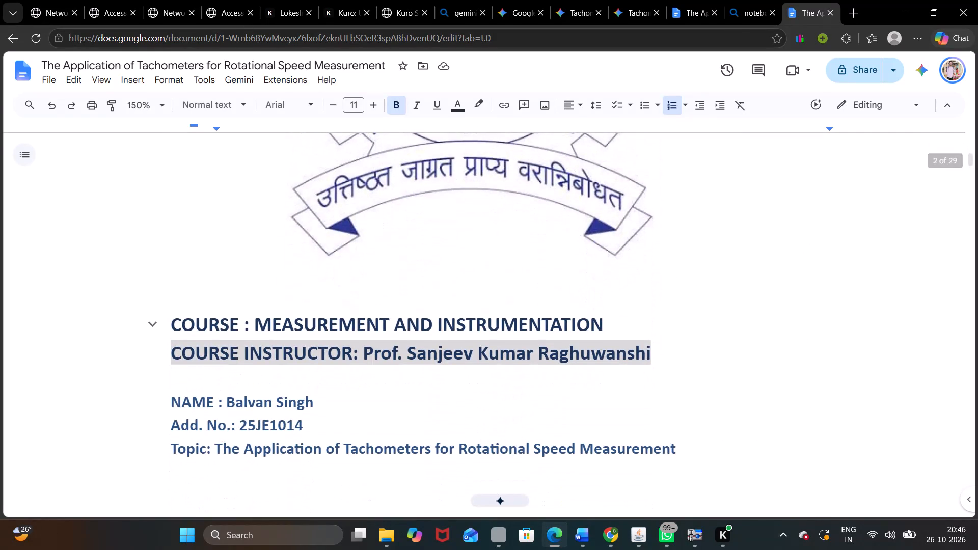
pyautogui.scroll(-4, 452, 301)
pyautogui.scroll(4, 452, 301)
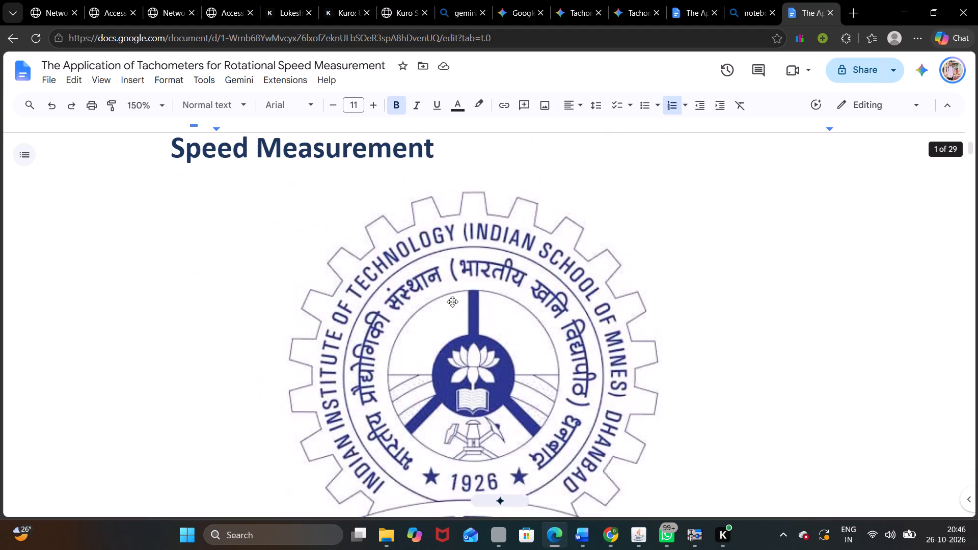
pyautogui.scroll(-3, 452, 301)
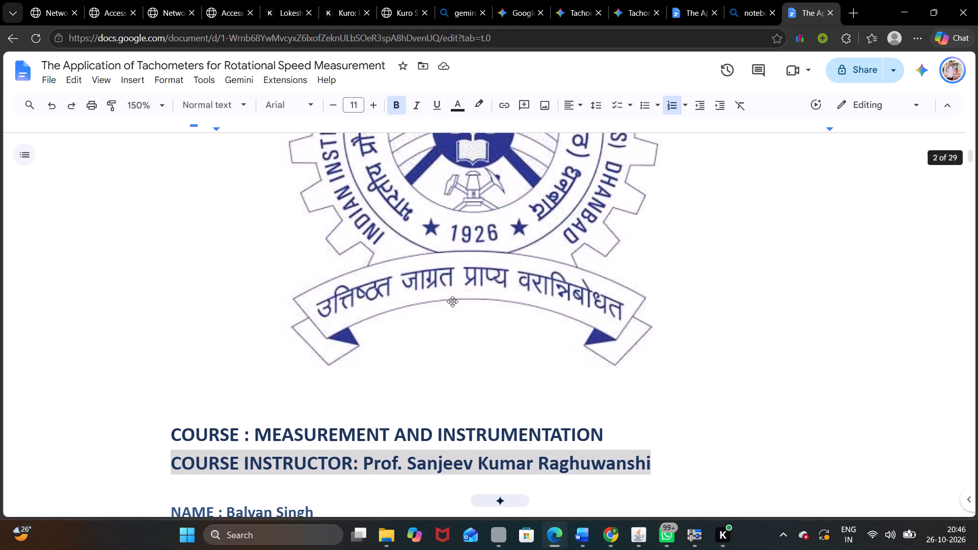
pyautogui.scroll(-3, 452, 301)
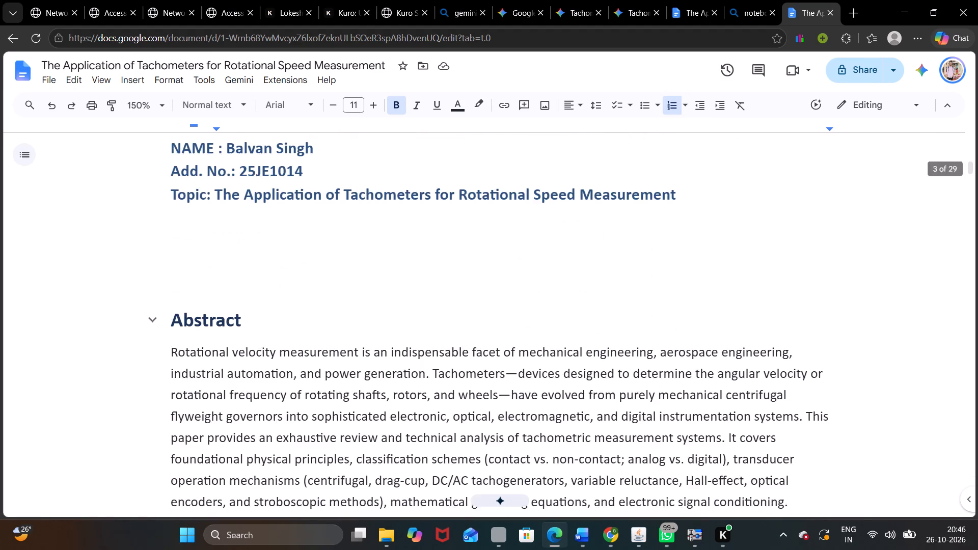
pyautogui.scroll(-1, 452, 301)
pyautogui.scroll(7, 452, 301)
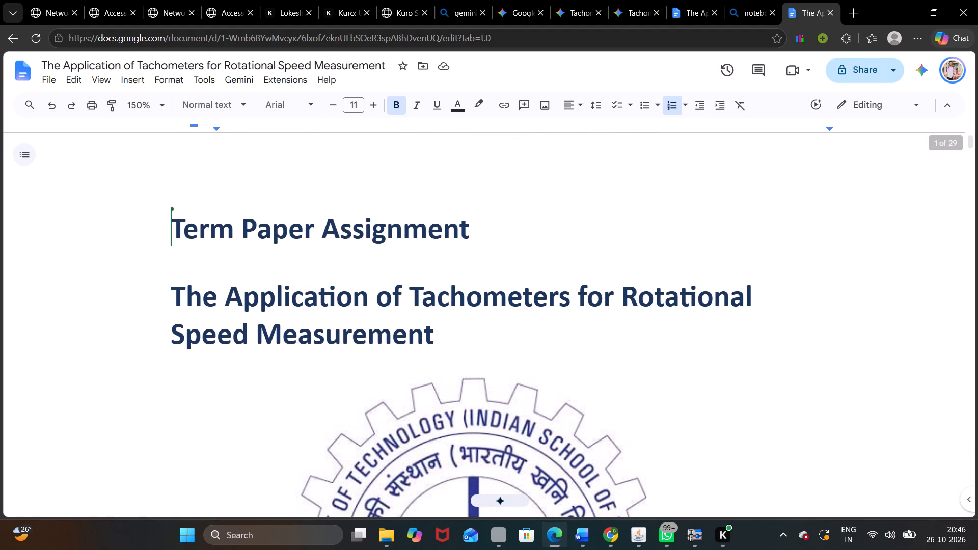
# Open the paper's print preview and examine its final pages, from the Calibration Test Bench section to the References.
pyautogui.click(91, 109)
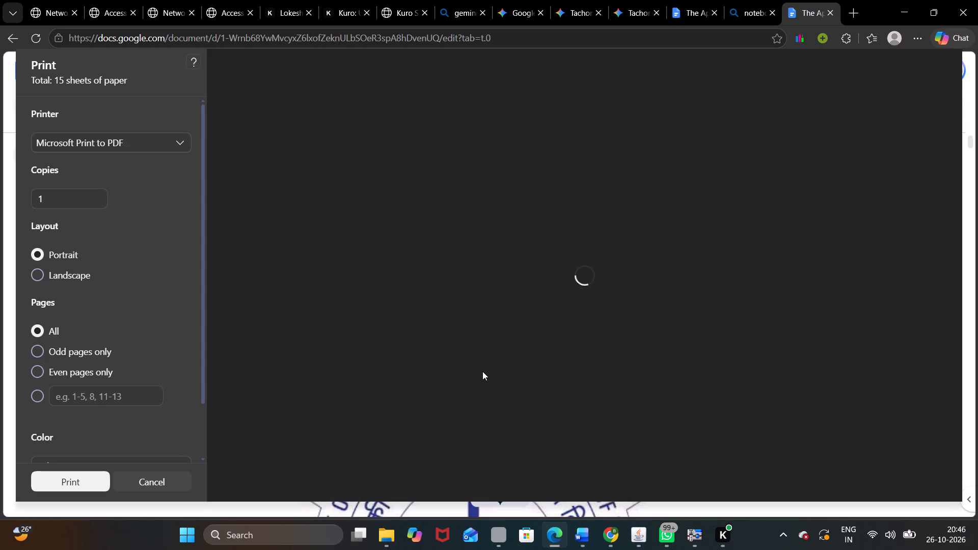
pyautogui.scroll(-11, 483, 383)
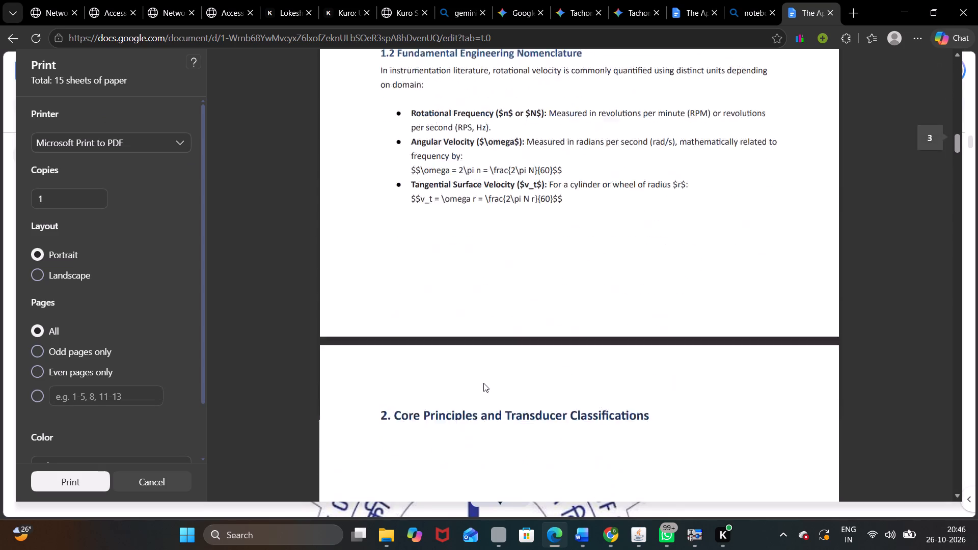
pyautogui.scroll(-20, 483, 383)
pyautogui.scroll(-1, 483, 383)
pyautogui.scroll(2, 483, 383)
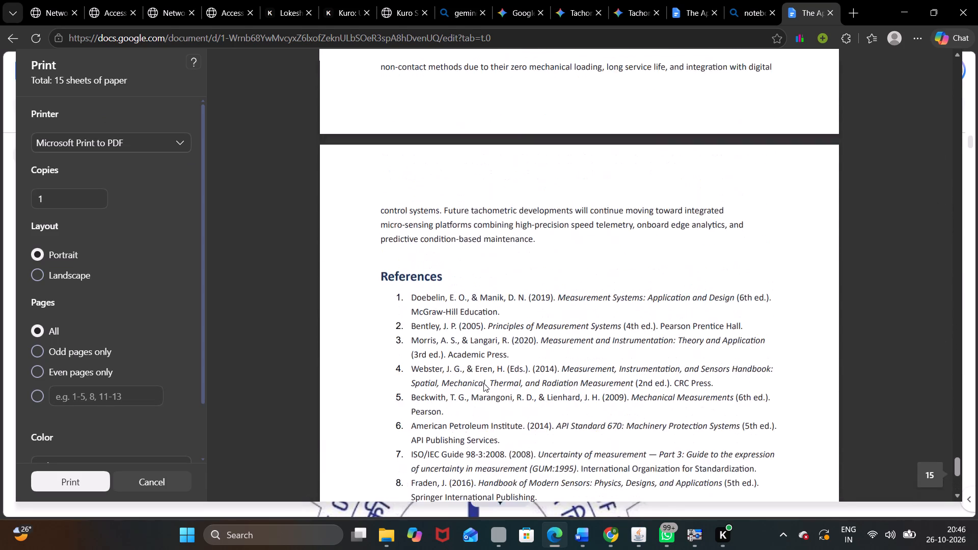
pyautogui.scroll(-1, 483, 383)
pyautogui.scroll(2, 483, 383)
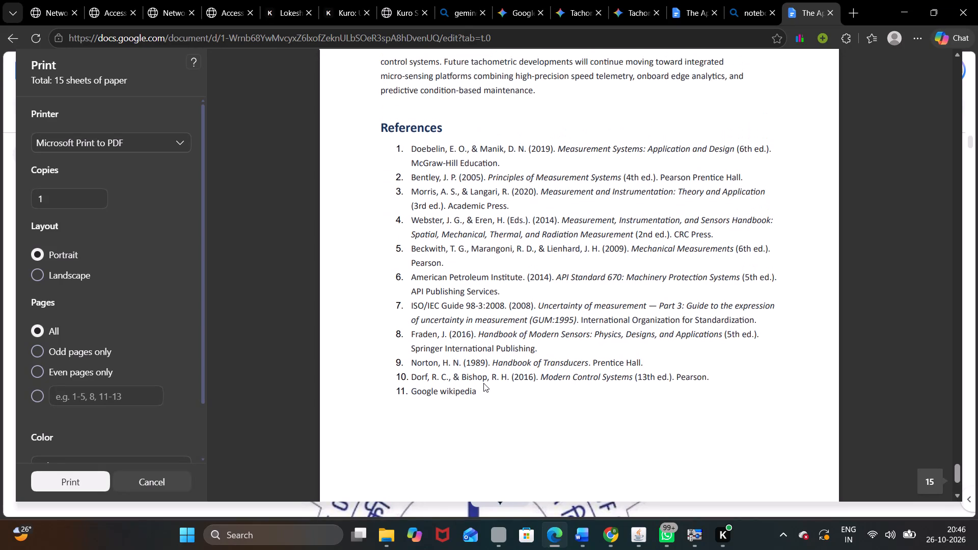
pyautogui.scroll(2, 483, 383)
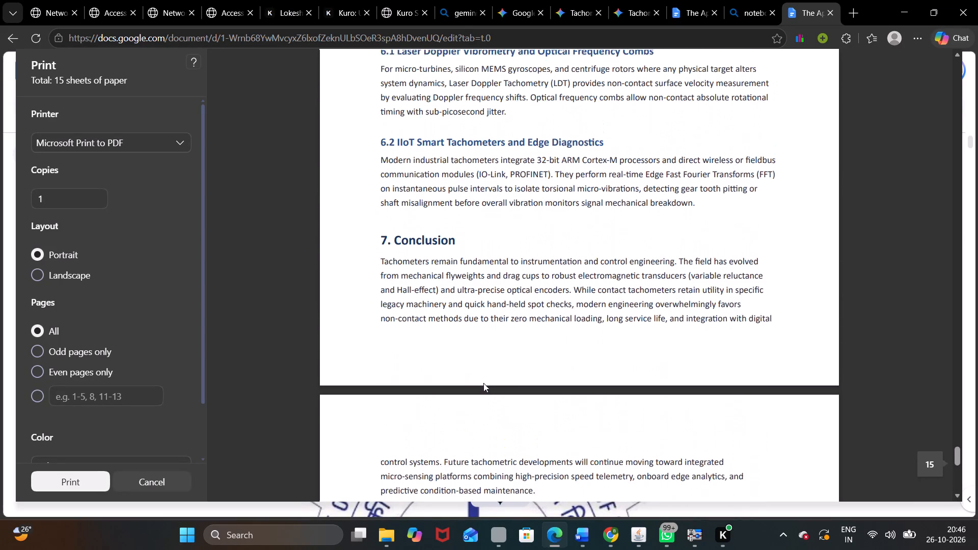
pyautogui.scroll(2, 483, 383)
pyautogui.scroll(-1, 483, 383)
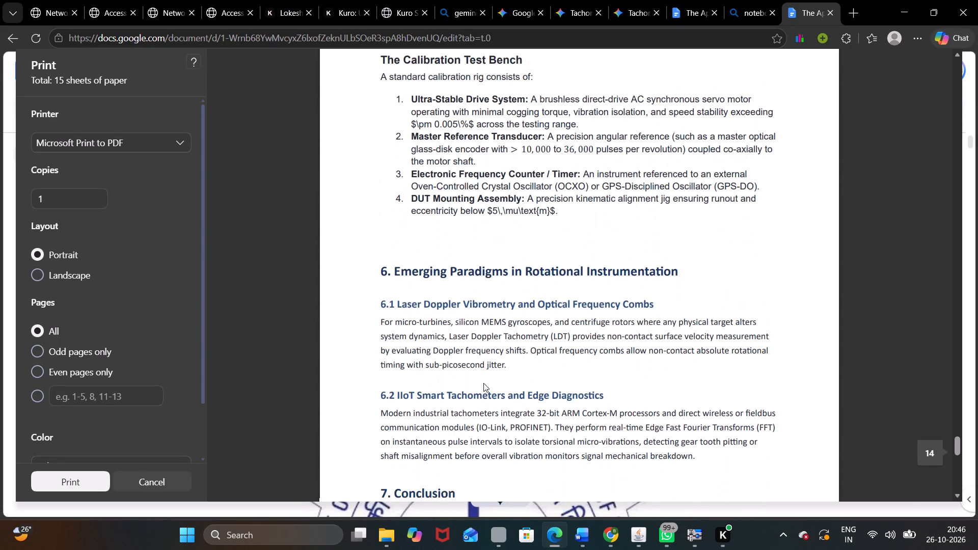
pyautogui.scroll(-1, 483, 383)
pyautogui.scroll(1, 483, 383)
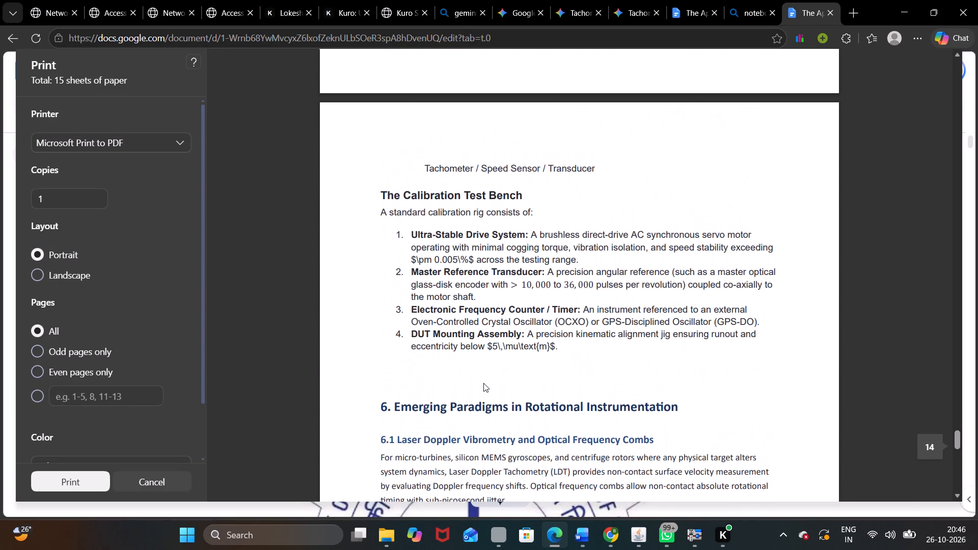
pyautogui.scroll(2, 483, 383)
pyautogui.scroll(-1, 483, 383)
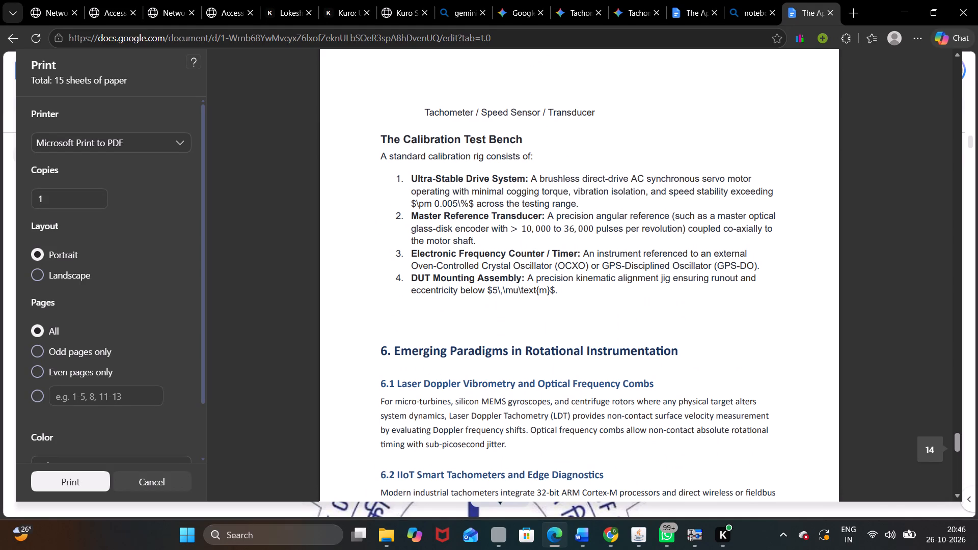
pyautogui.moveTo(397, 382); pyautogui.dragTo(586, 397)
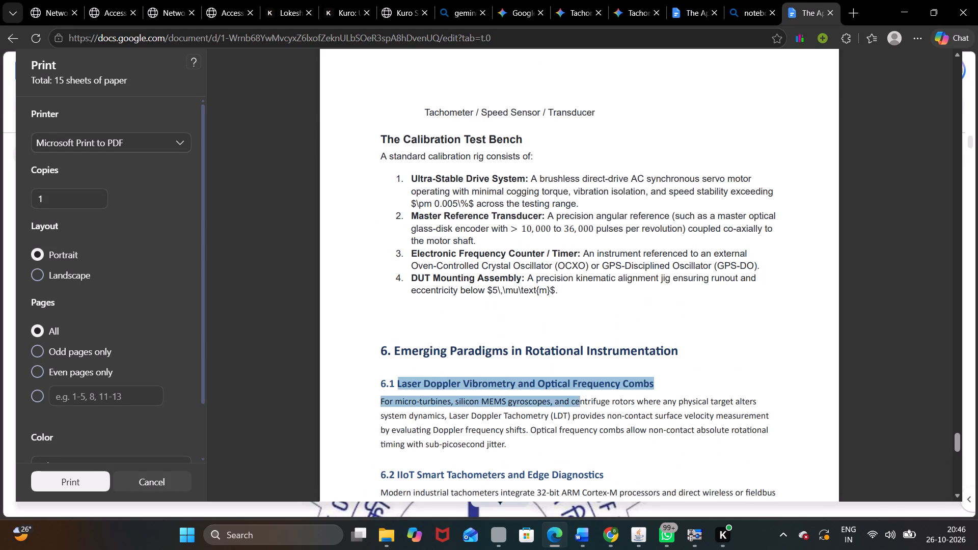
pyautogui.moveTo(586, 397); pyautogui.dragTo(655, 382)
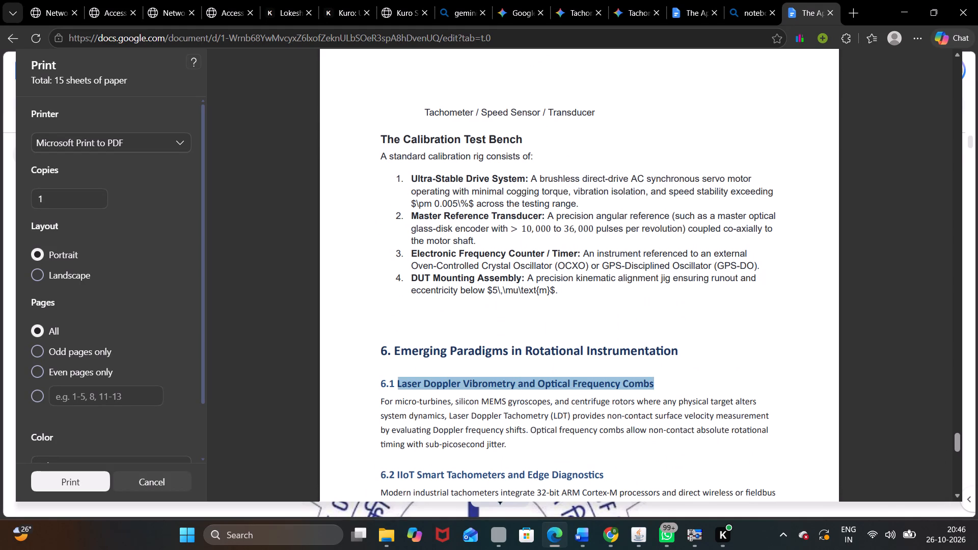
pyautogui.hotkey('ctrl', 'c')
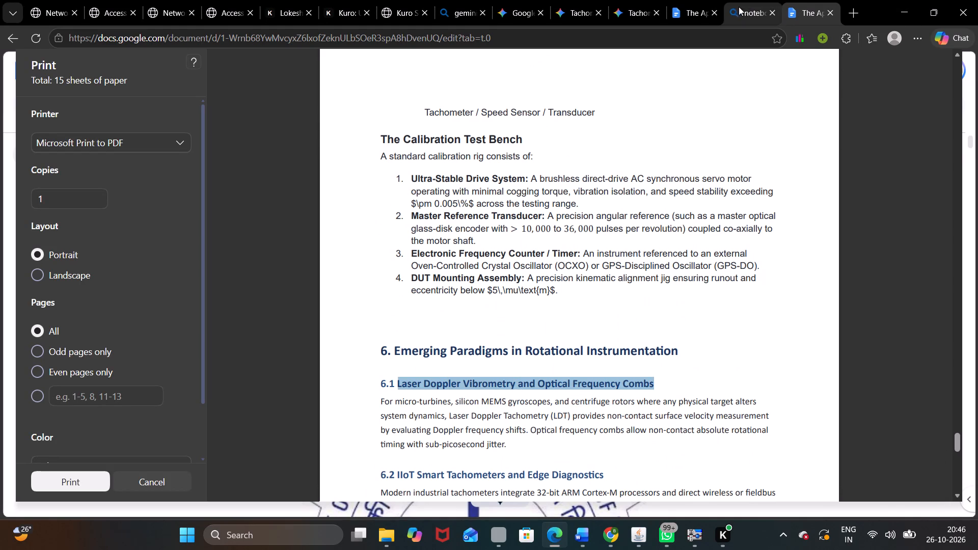
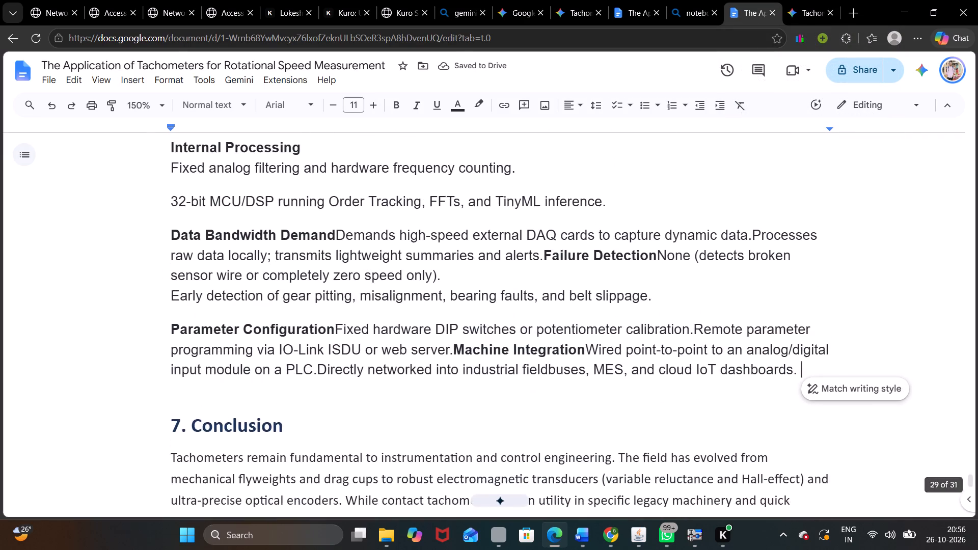
pyautogui.scroll(2, 362, 339)
pyautogui.scroll(-2, 362, 339)
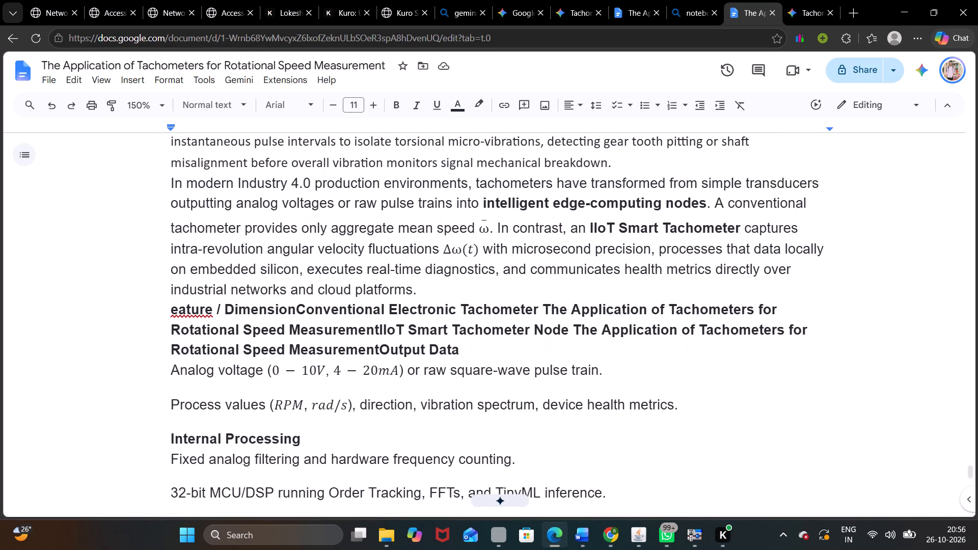
pyautogui.scroll(-2, 362, 339)
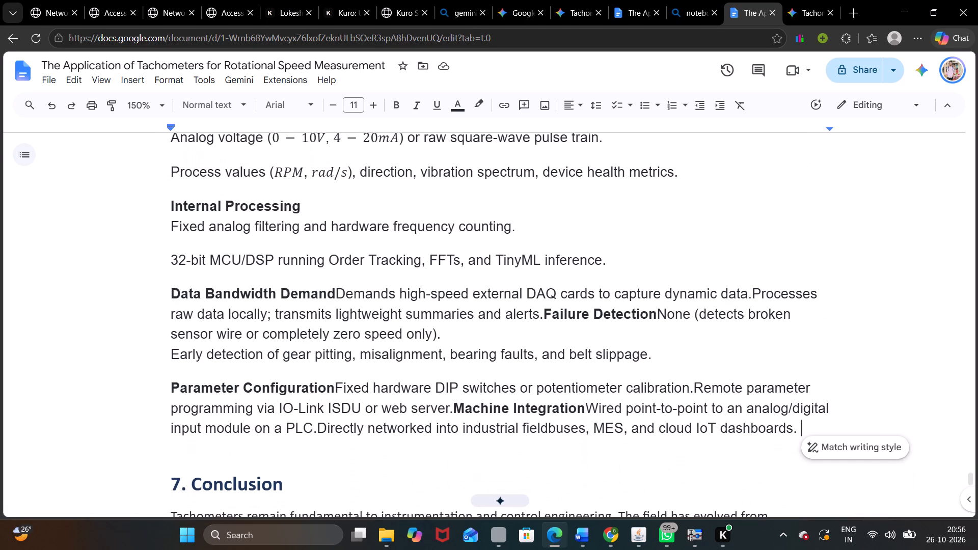
pyautogui.scroll(2, 362, 339)
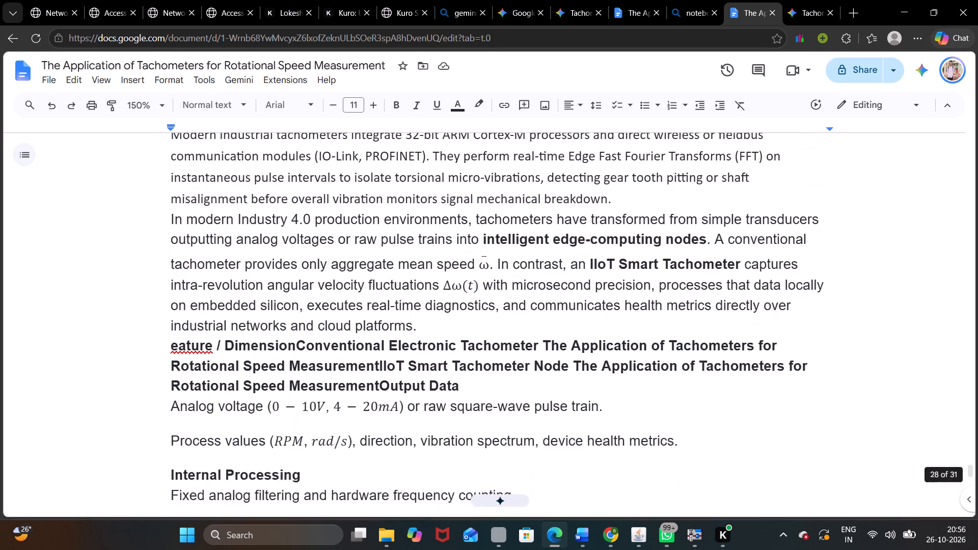
pyautogui.scroll(1, 362, 339)
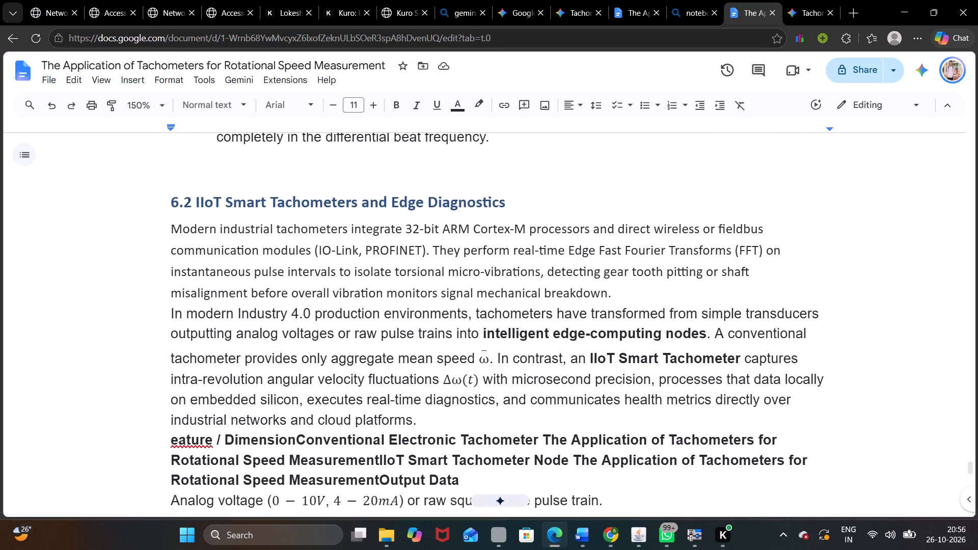
pyautogui.scroll(-1, 345, 336)
pyautogui.scroll(1, 345, 336)
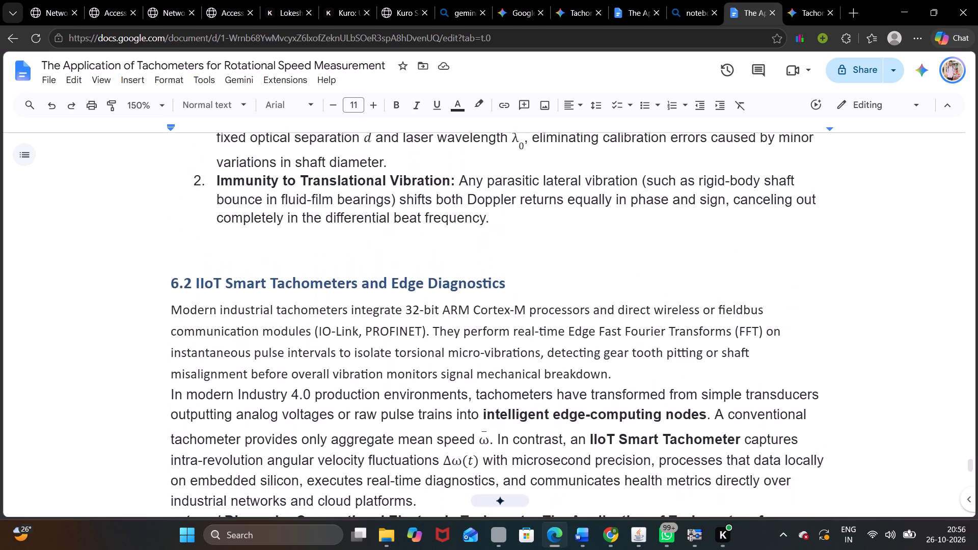
pyautogui.scroll(-3, 345, 336)
pyautogui.scroll(4, 345, 336)
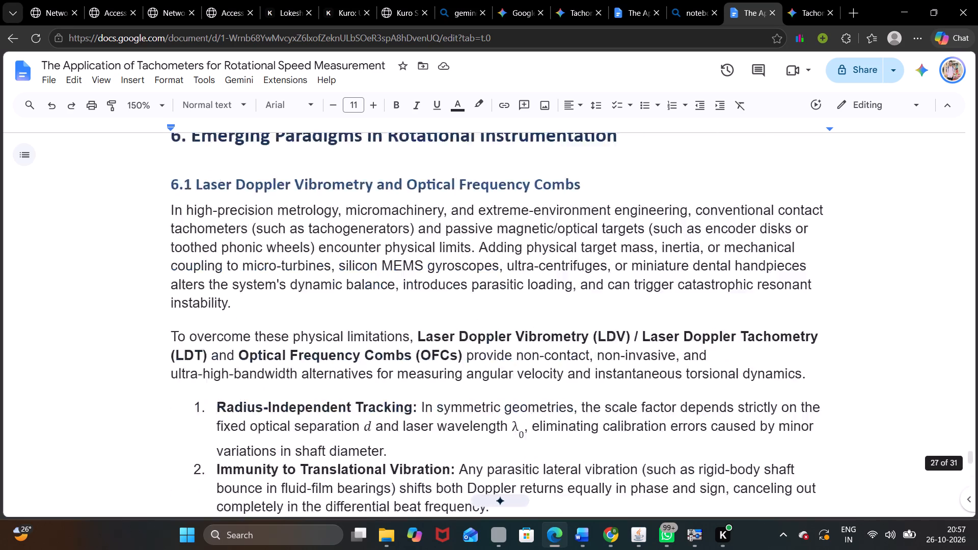
pyautogui.scroll(4, 345, 336)
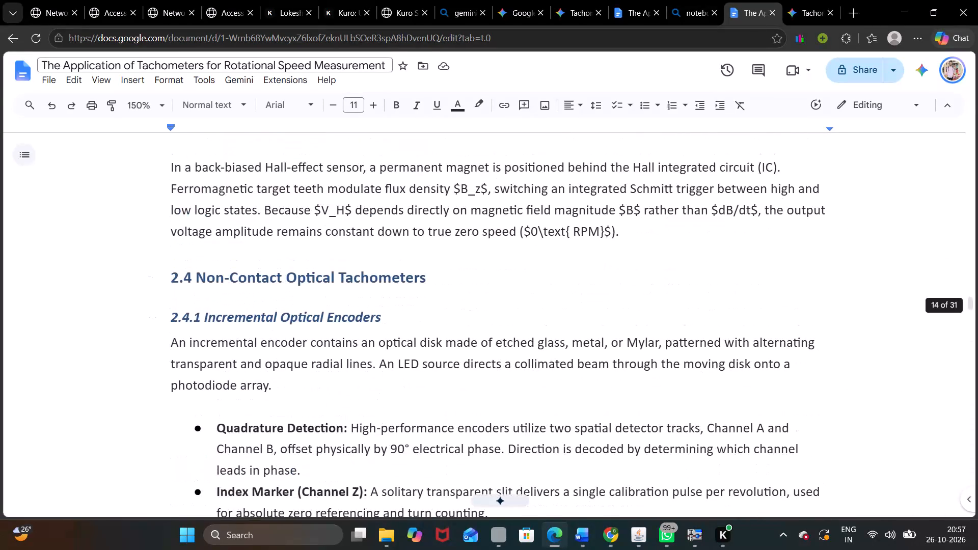
# Open the report's print preview and check its pages from the cover through 7. Conclusion.
pyautogui.click(88, 105)
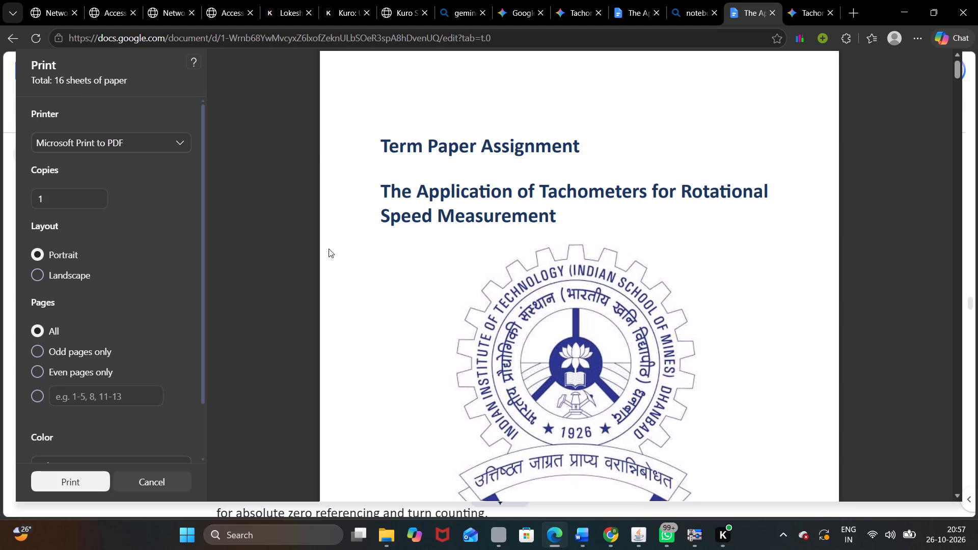
pyautogui.scroll(-12, 329, 249)
pyautogui.scroll(13, 329, 249)
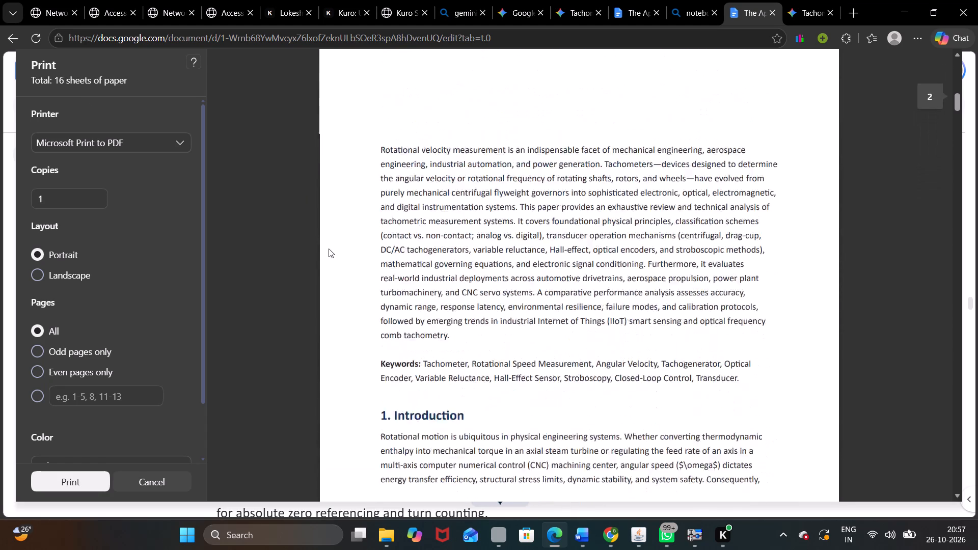
pyautogui.scroll(3, 329, 249)
pyautogui.scroll(-15, 329, 249)
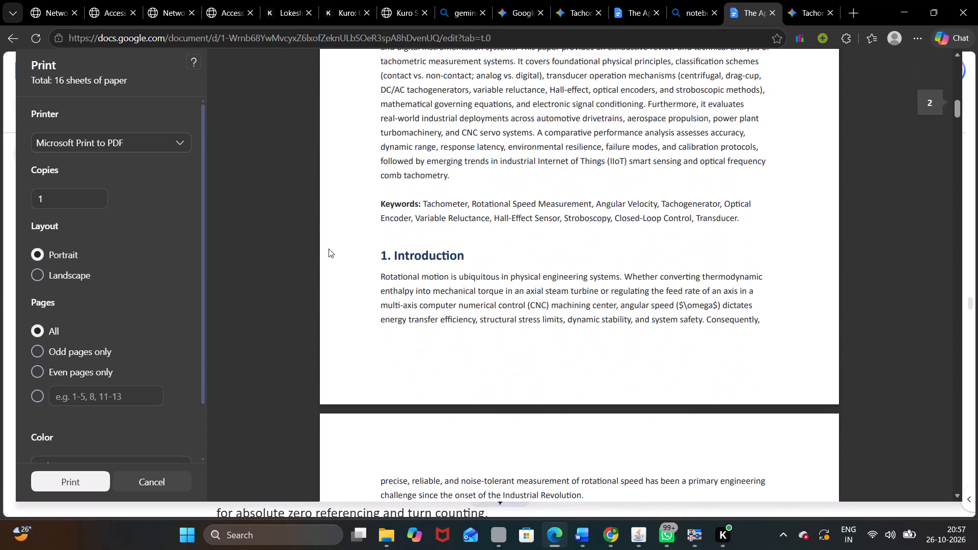
pyautogui.scroll(-5, 329, 249)
pyautogui.scroll(-18, 329, 249)
pyautogui.scroll(-6, 329, 249)
pyautogui.scroll(7, 329, 249)
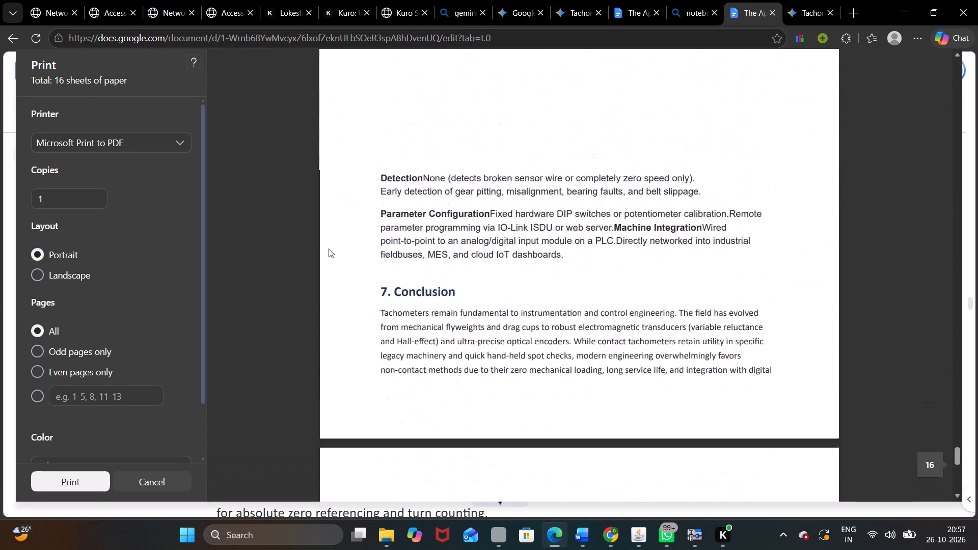
pyautogui.scroll(20, 329, 249)
pyautogui.scroll(1, 329, 249)
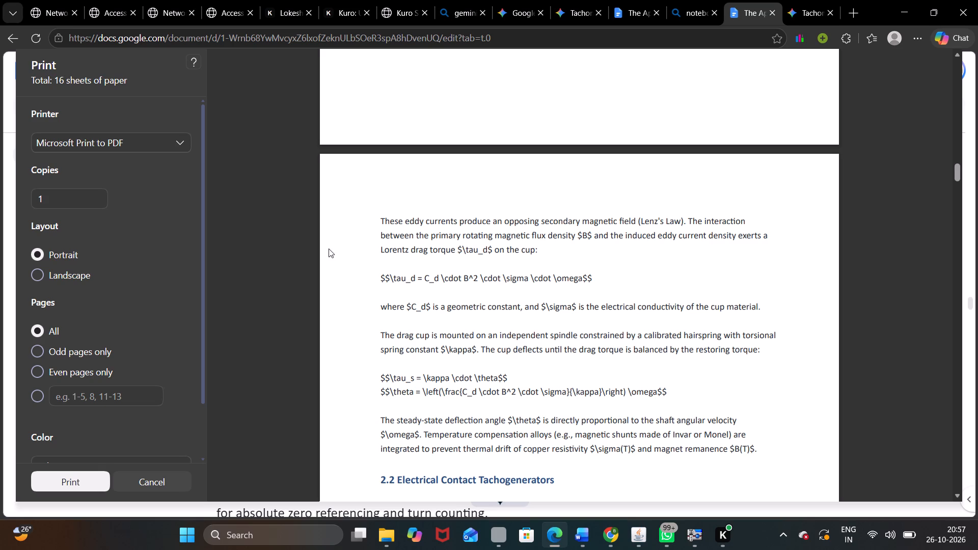
pyautogui.scroll(12, 329, 249)
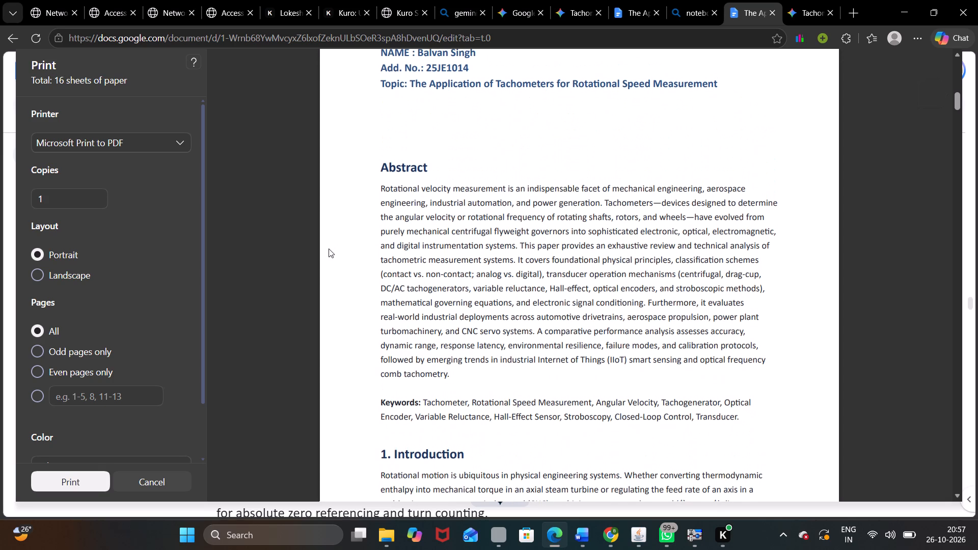
# Re-examine the opening pages in the print preview, from the cover and Abstract through section 2.2 Electrical Contact Tachogenerators.
pyautogui.press('Down')
pyautogui.scroll(-8, 329, 249)
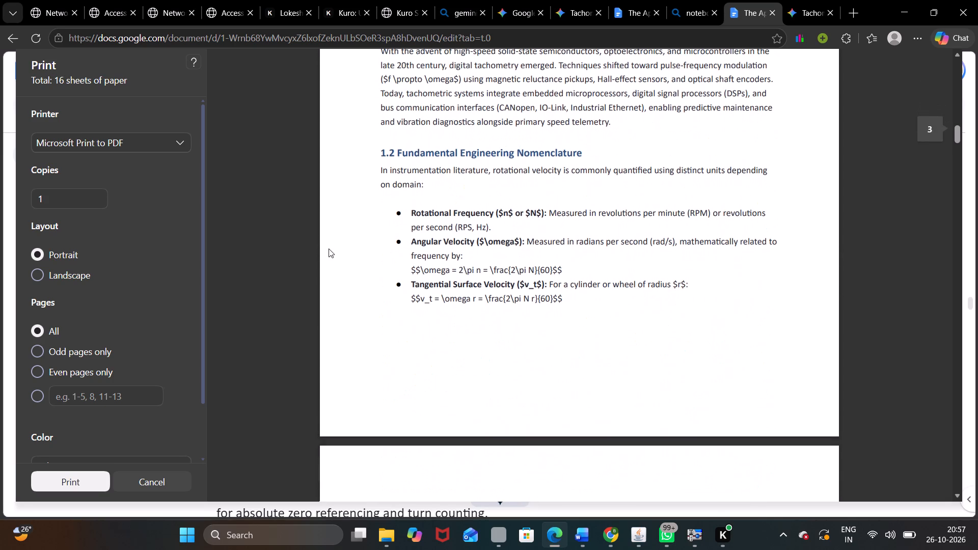
pyautogui.scroll(-1, 329, 249)
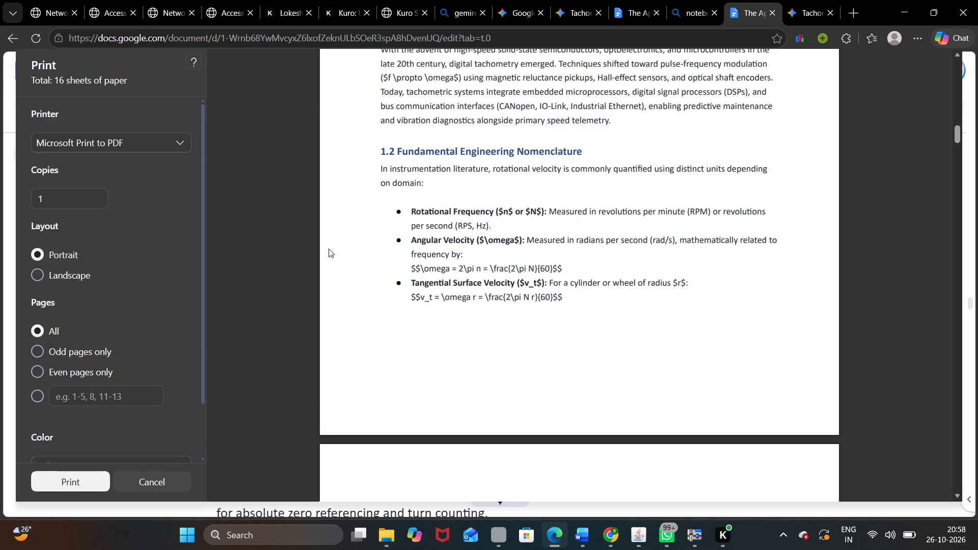
pyautogui.scroll(7, 329, 249)
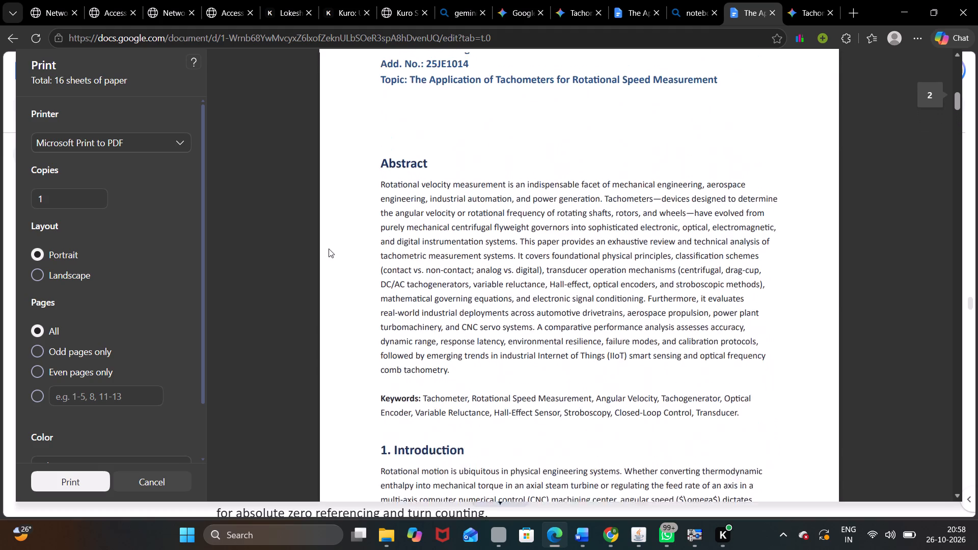
pyautogui.scroll(7, 329, 249)
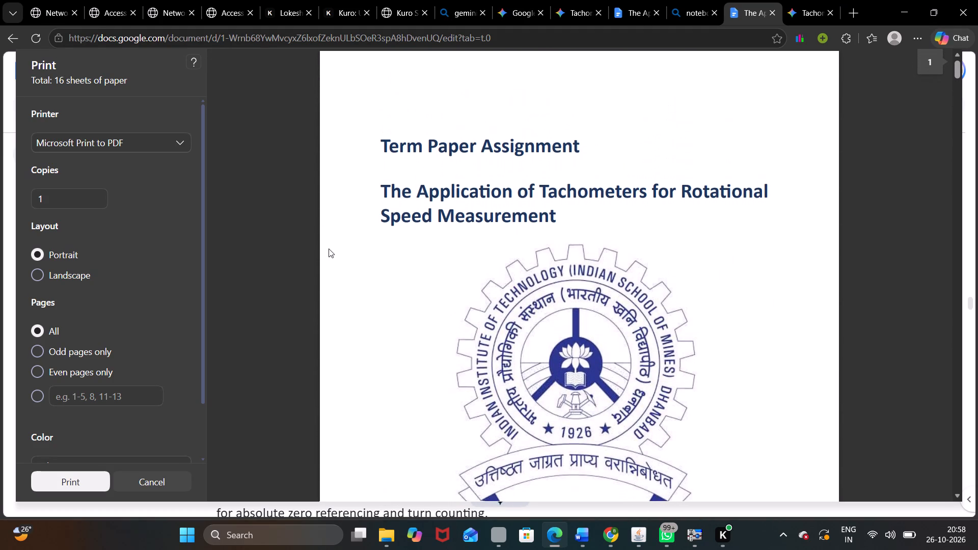
pyautogui.scroll(-8, 470, 267)
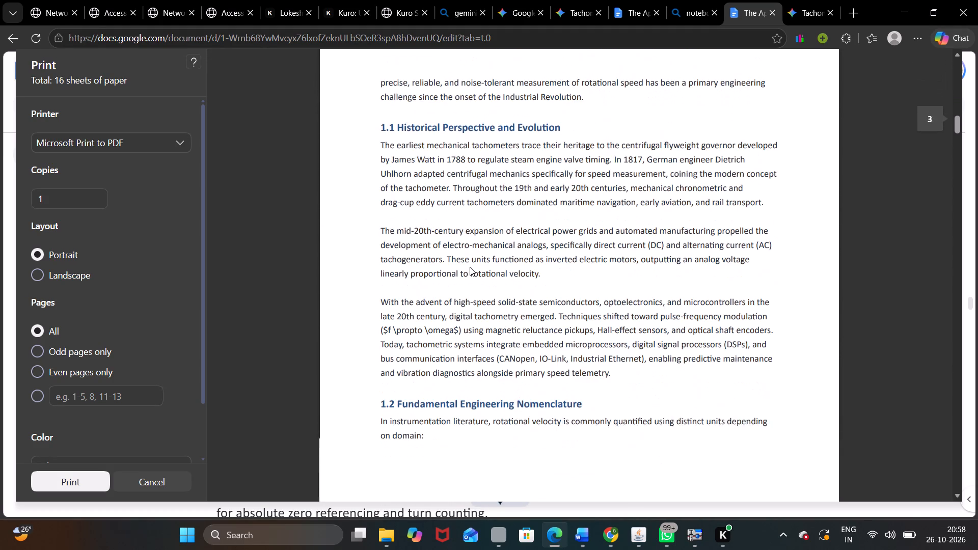
pyautogui.scroll(-4, 470, 267)
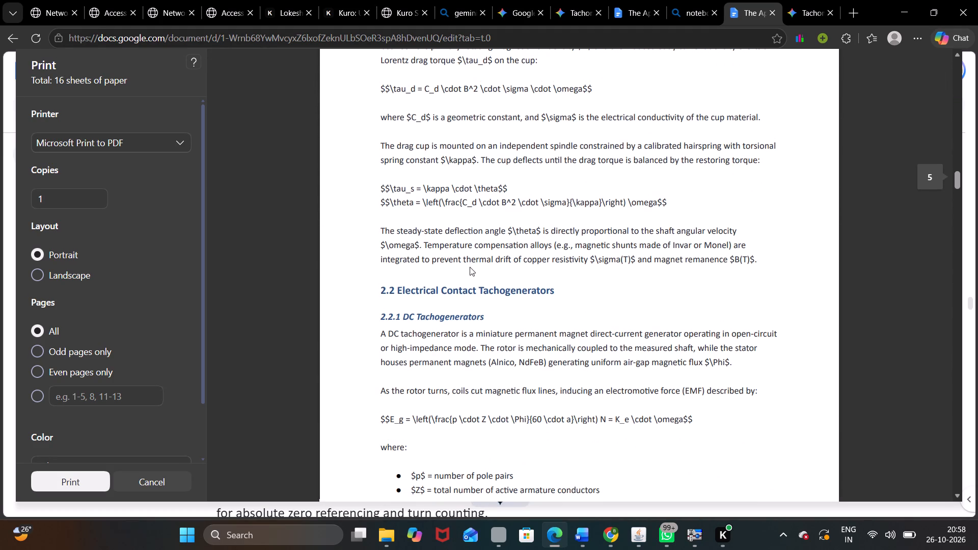
pyautogui.scroll(15, 470, 267)
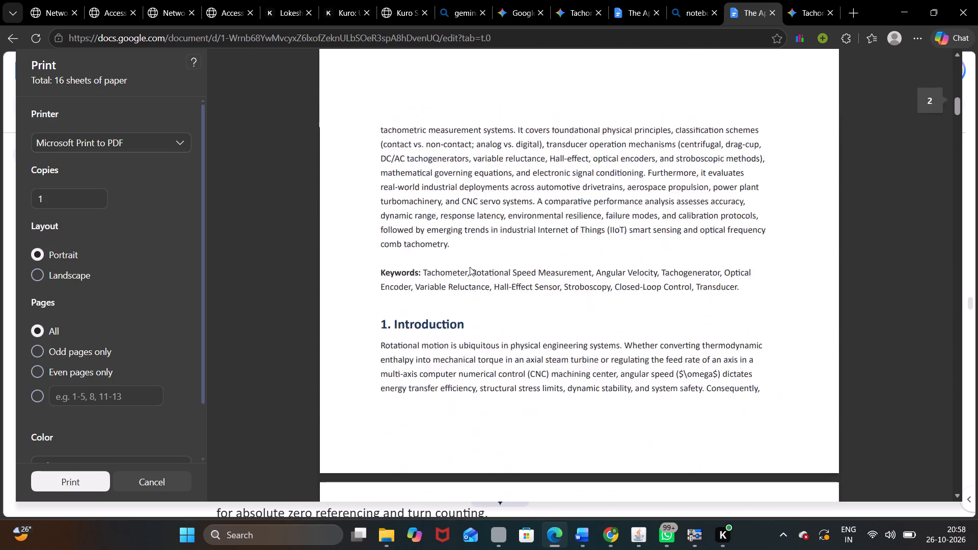
pyautogui.scroll(7, 470, 267)
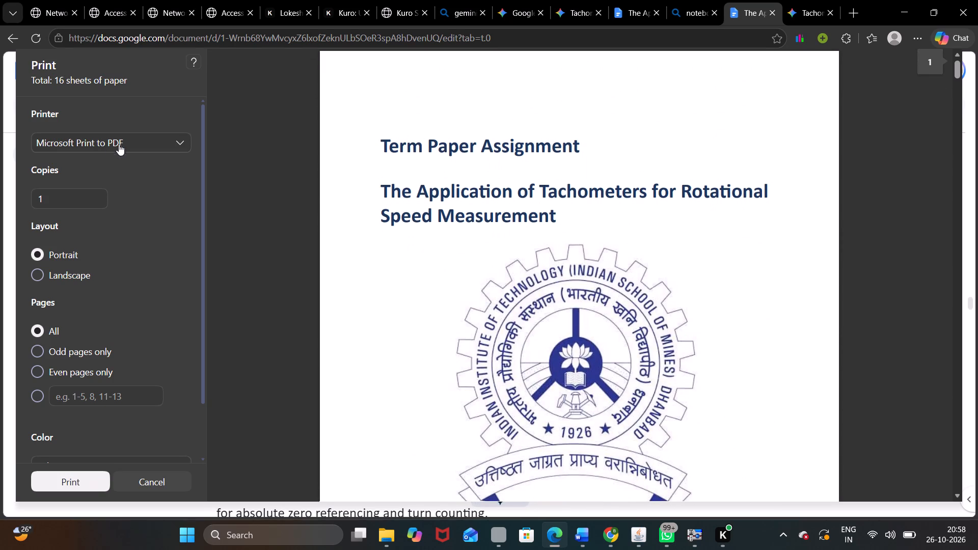
# Print all pages of the report in portrait and color with Microsoft Print to PDF, and start naming the PDF in Downloads.
pyautogui.scroll(-3, 138, 398)
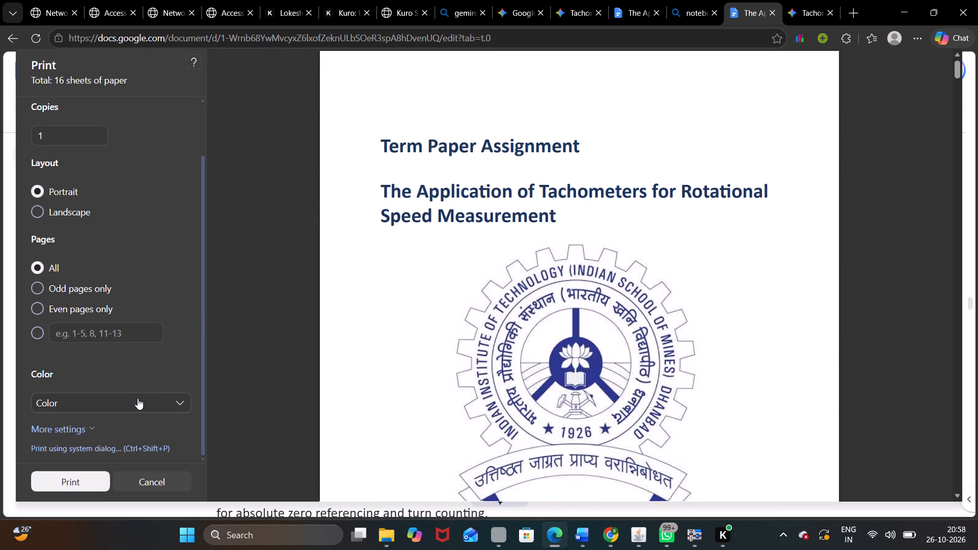
pyautogui.click(80, 481)
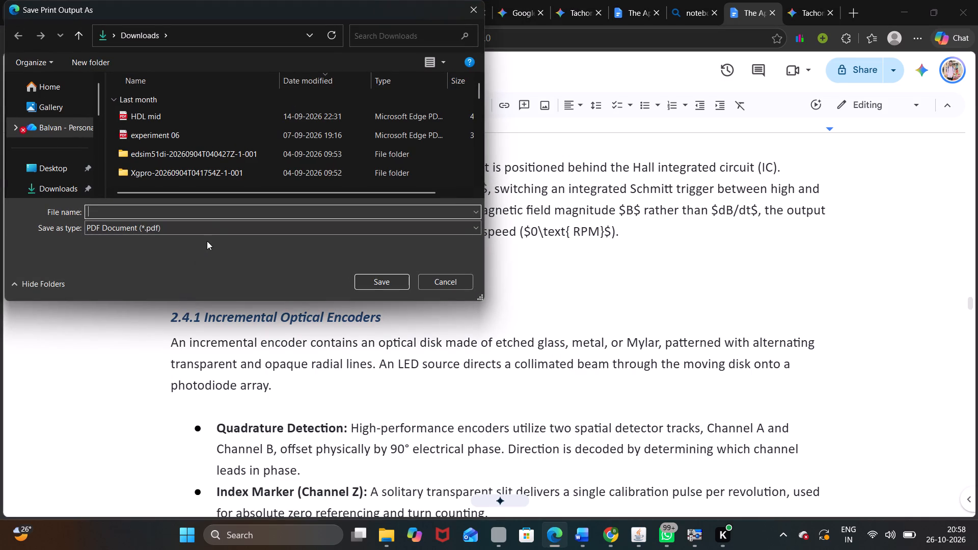
pyautogui.click(216, 208)
pyautogui.scroll(4, 873, 348)
pyautogui.scroll(-2, 734, 254)
pyautogui.scroll(1, 734, 254)
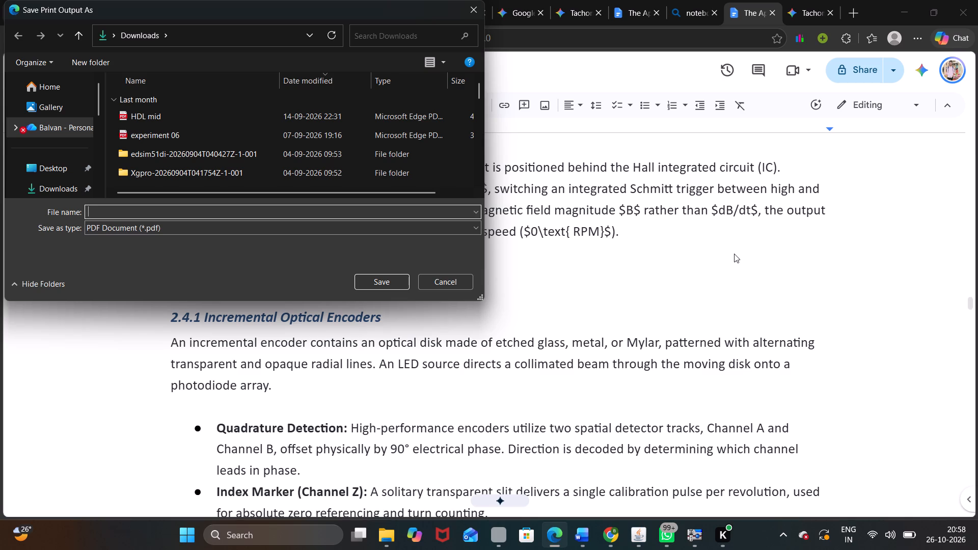
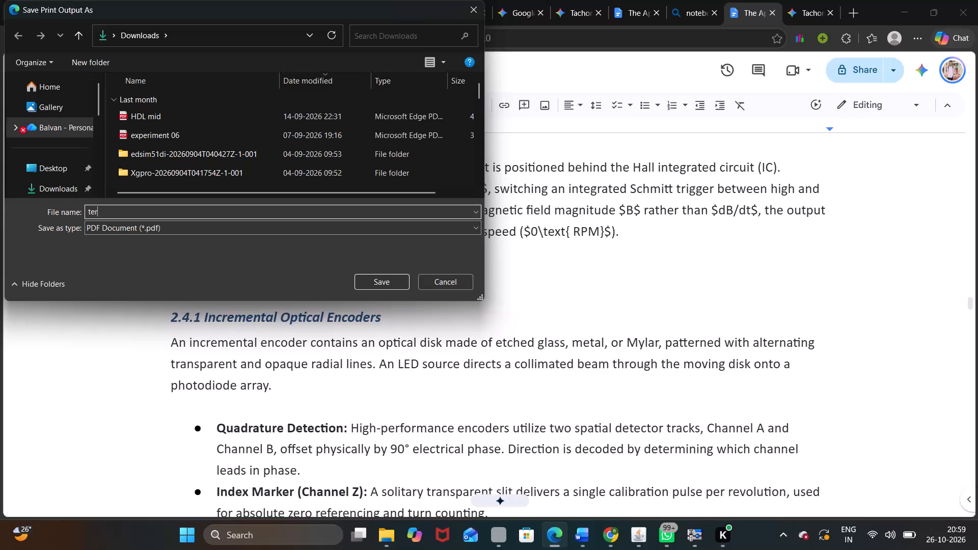
# Name the PDF "term paper" followed by the student's admission number and save it in Downloads.
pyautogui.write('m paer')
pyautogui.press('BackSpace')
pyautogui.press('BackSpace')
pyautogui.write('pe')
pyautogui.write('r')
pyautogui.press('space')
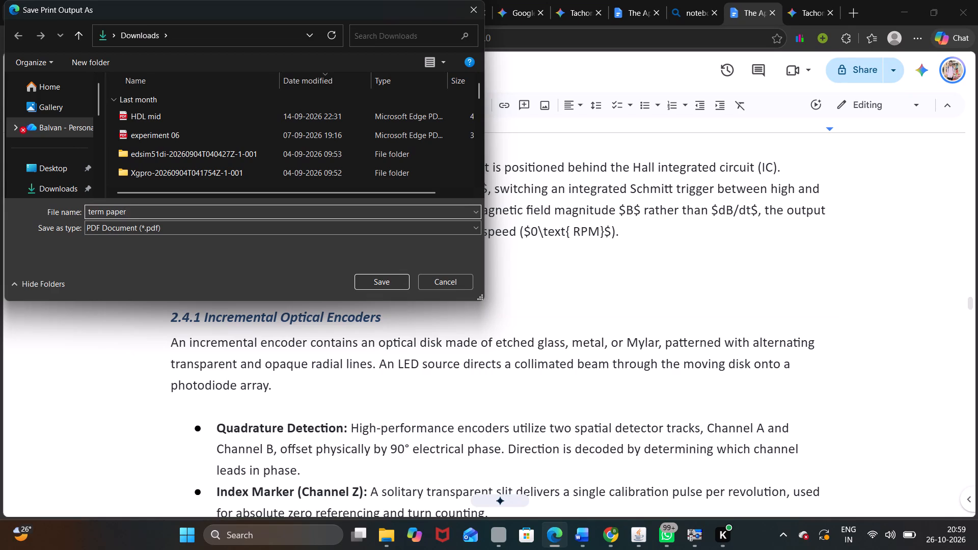
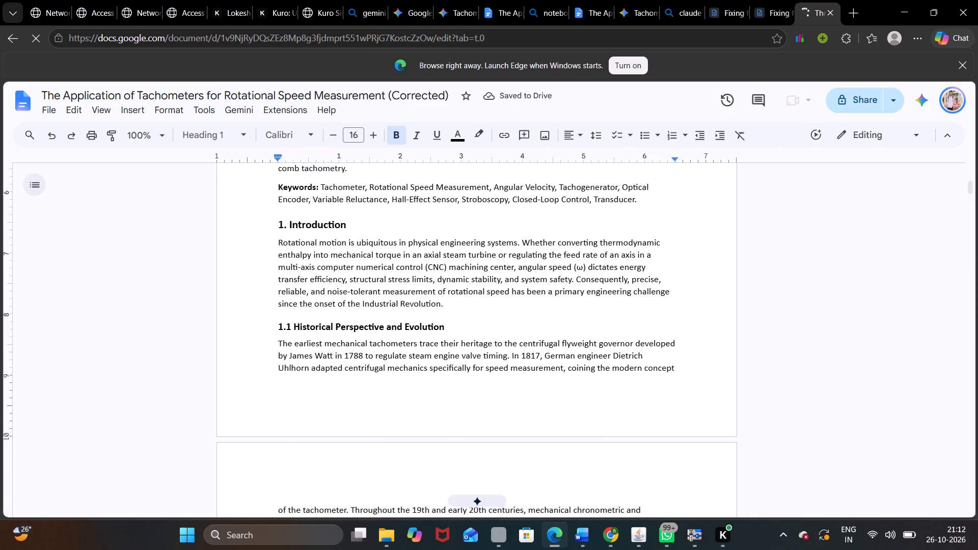
pyautogui.scroll(1, 570, 321)
pyautogui.scroll(-15, 570, 321)
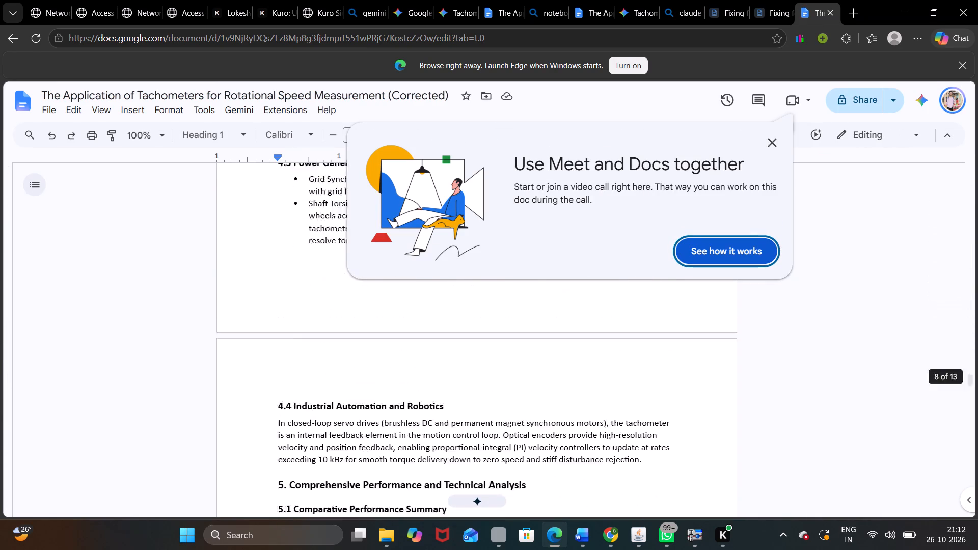
pyautogui.scroll(-8, 570, 321)
pyautogui.scroll(5, 570, 321)
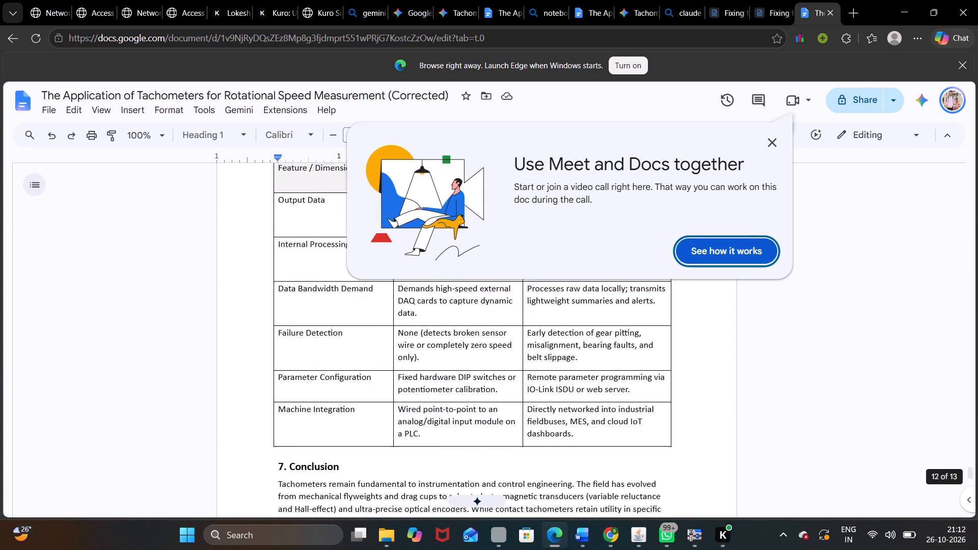
pyautogui.scroll(2, 570, 321)
pyautogui.scroll(-2, 570, 321)
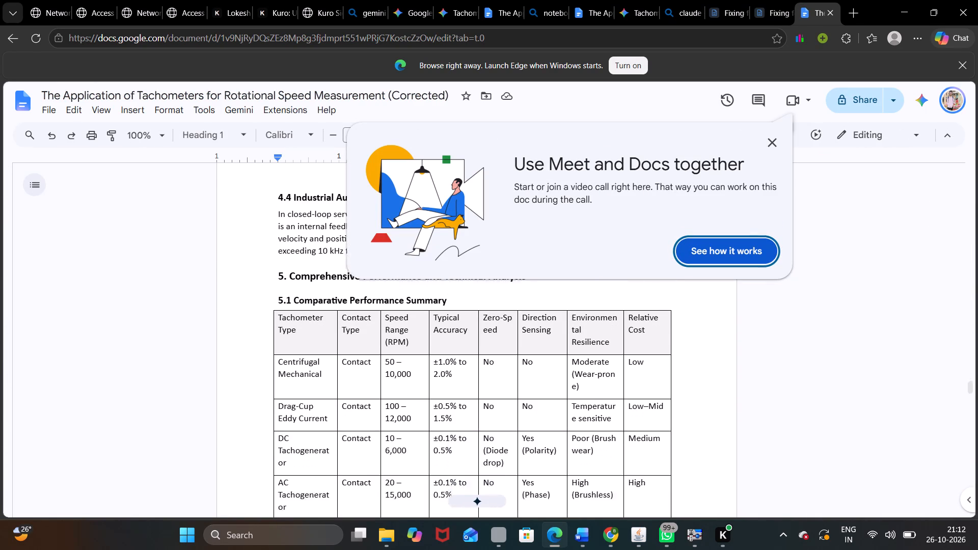
pyautogui.scroll(-1, 570, 321)
pyautogui.scroll(8, 570, 321)
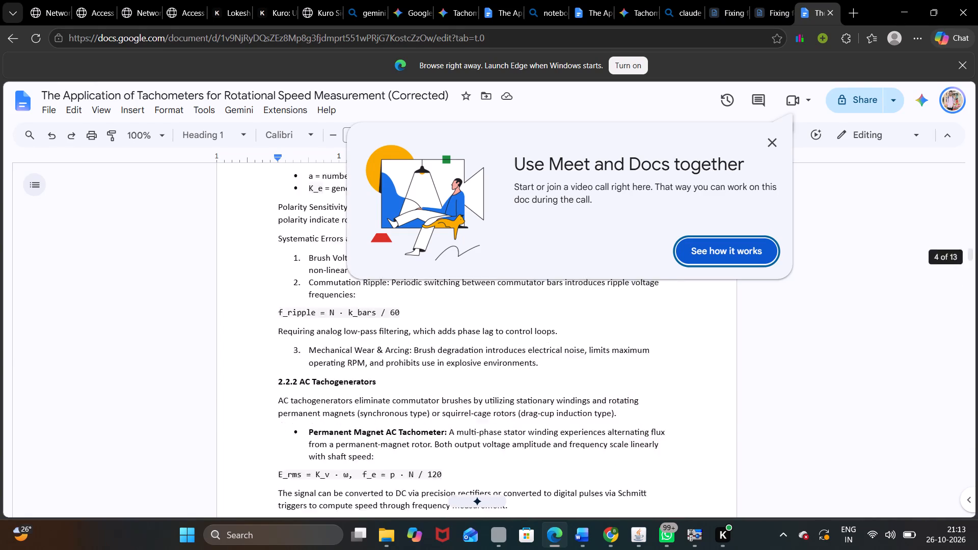
pyautogui.scroll(5, 570, 321)
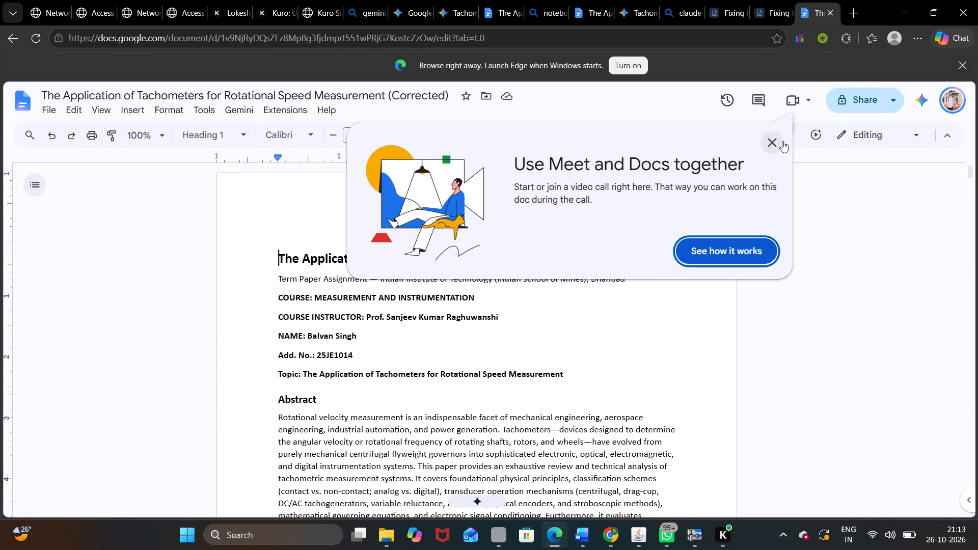
pyautogui.click(784, 141)
pyautogui.click(773, 145)
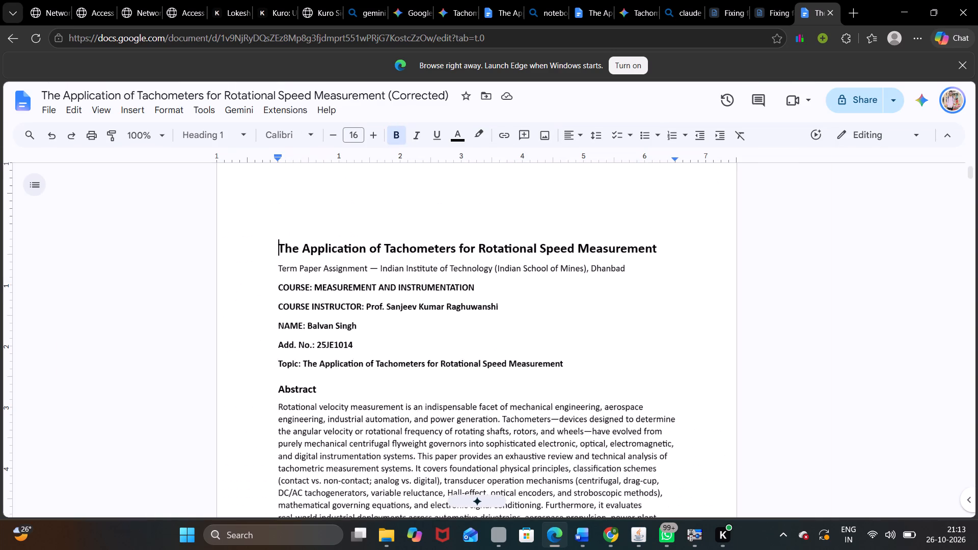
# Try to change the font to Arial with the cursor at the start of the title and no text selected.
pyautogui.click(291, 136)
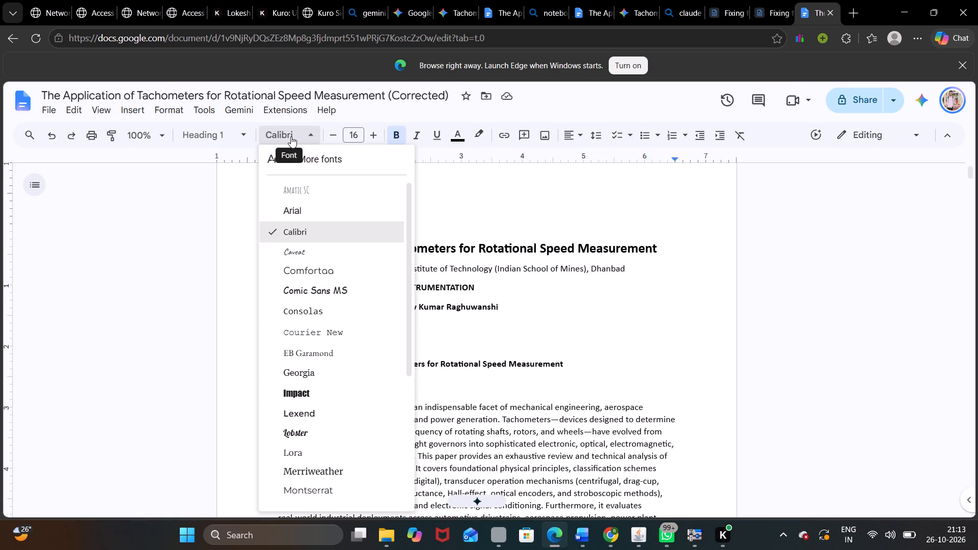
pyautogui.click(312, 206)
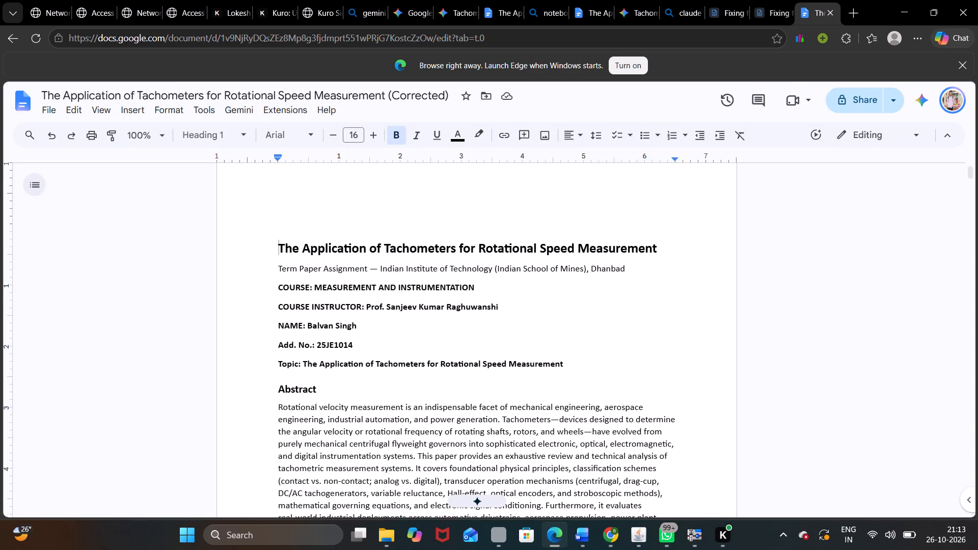
# Change the font of the whole Abstract paragraph to Arial.
pyautogui.scroll(-2, 394, 362)
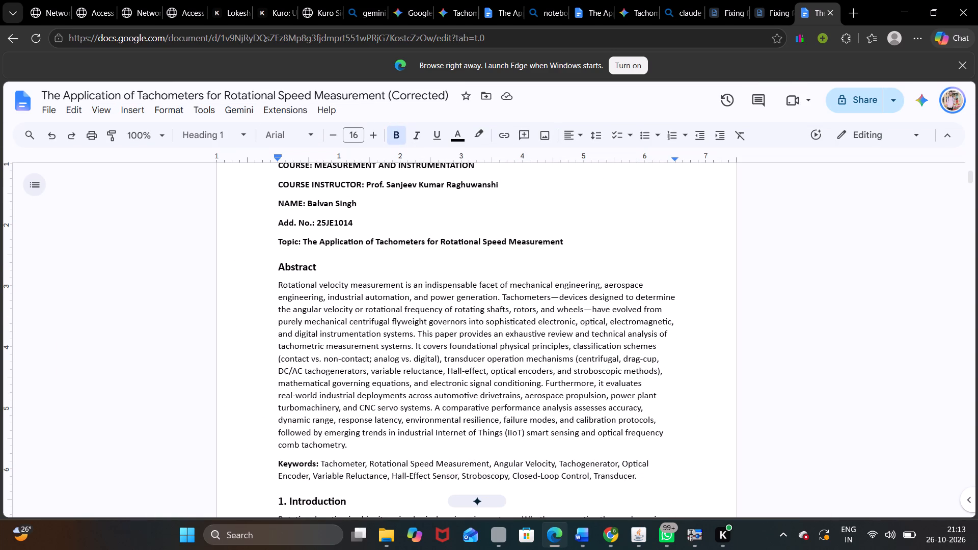
pyautogui.moveTo(278, 285); pyautogui.dragTo(477, 396)
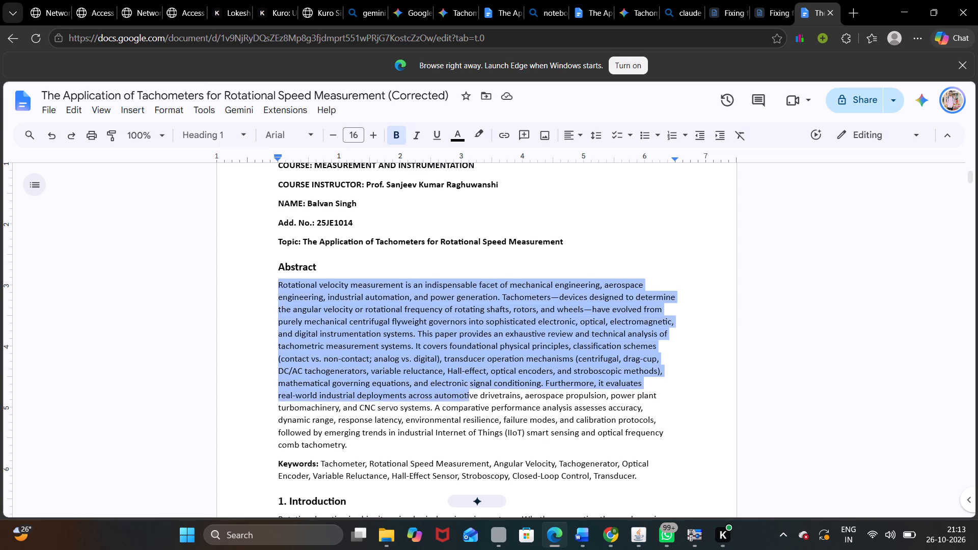
pyautogui.moveTo(477, 396); pyautogui.dragTo(605, 441)
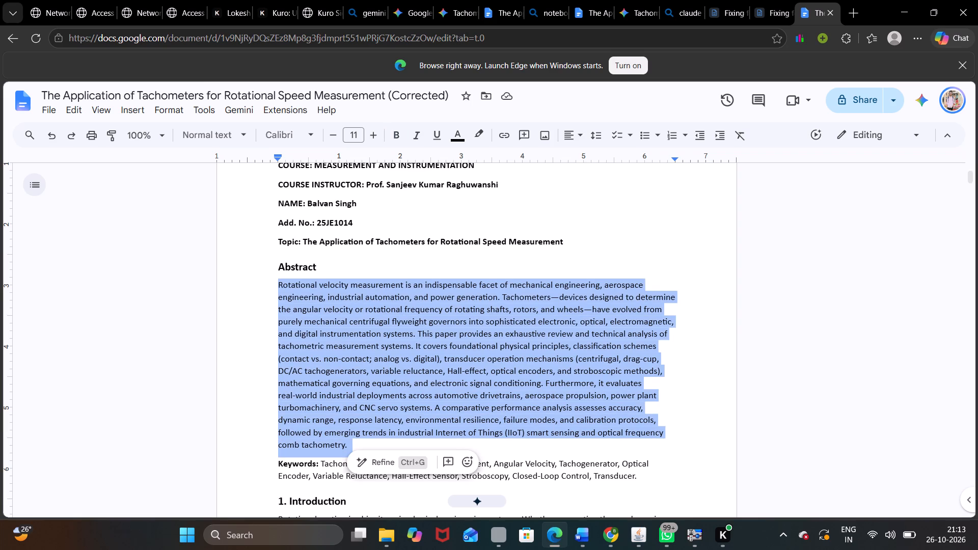
pyautogui.click(305, 128)
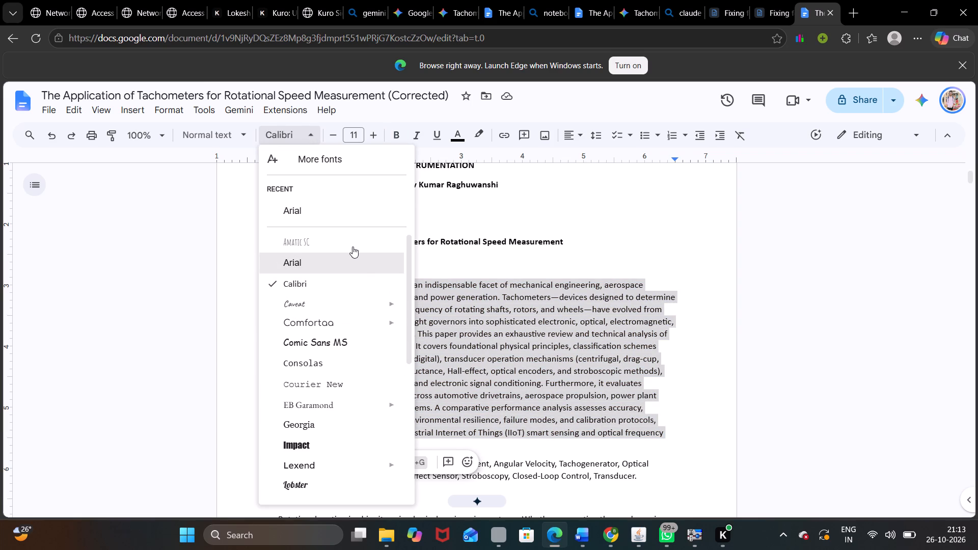
pyautogui.click(351, 267)
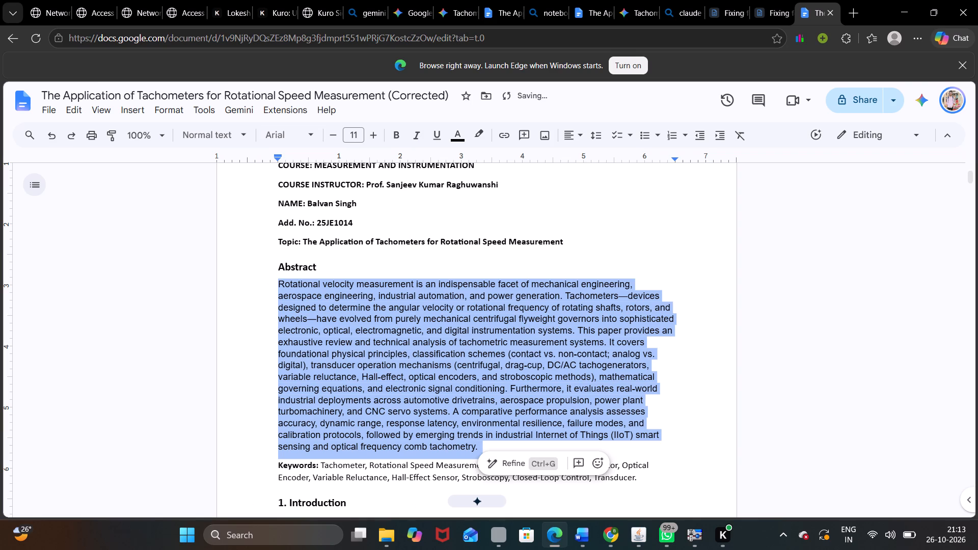
pyautogui.scroll(-1, 553, 391)
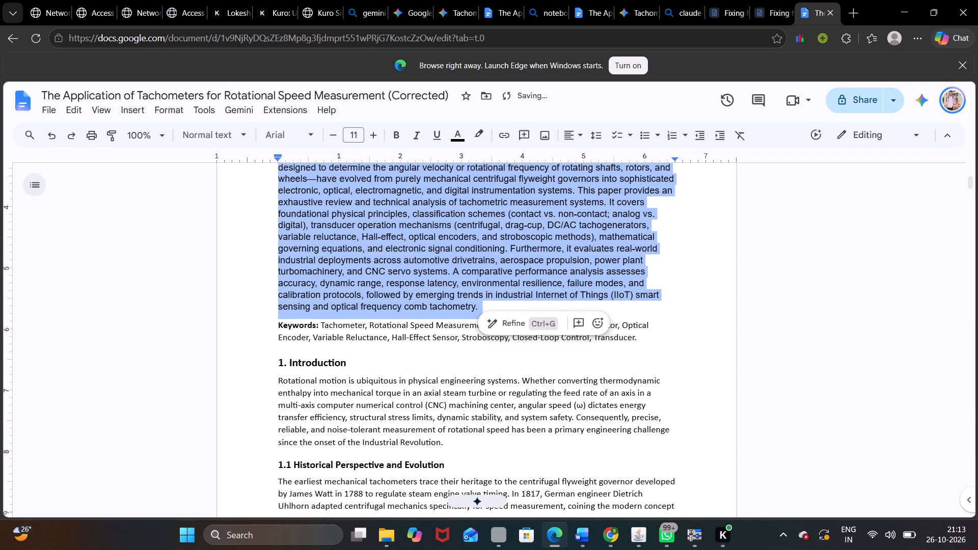
pyautogui.click(713, 390)
pyautogui.scroll(2, 630, 351)
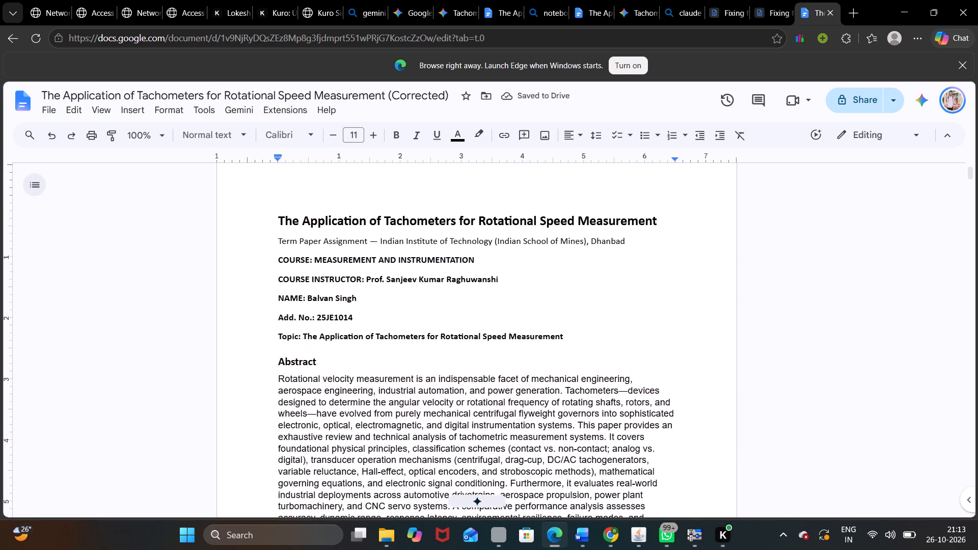
# Change the font of the Keywords paragraph below the abstract to Arial.
pyautogui.scroll(-1, 630, 351)
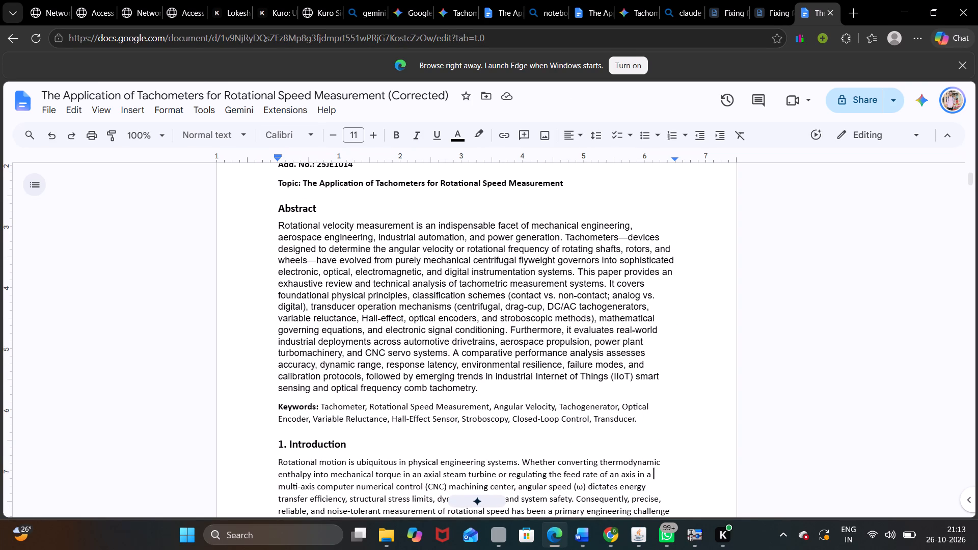
pyautogui.moveTo(278, 402); pyautogui.dragTo(603, 409)
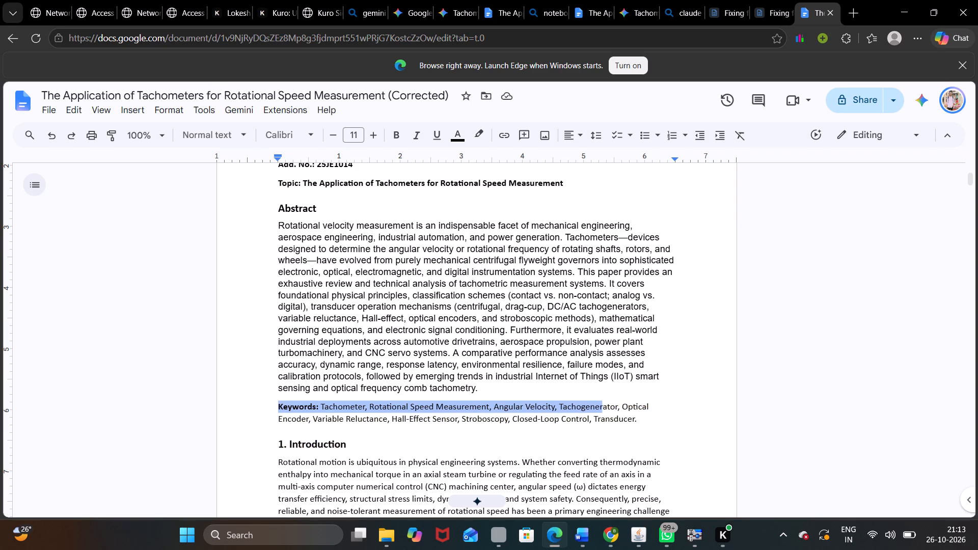
pyautogui.moveTo(603, 409); pyautogui.dragTo(643, 423)
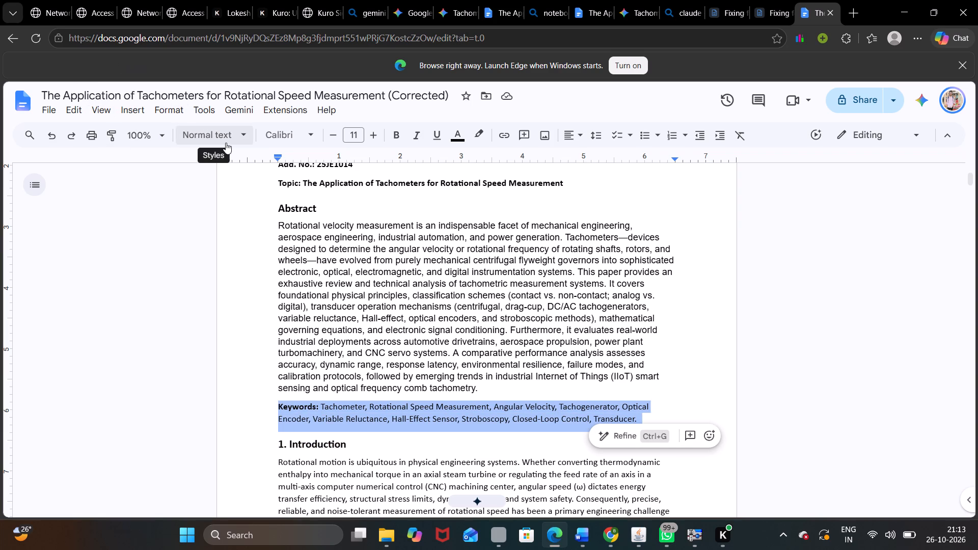
pyautogui.click(288, 135)
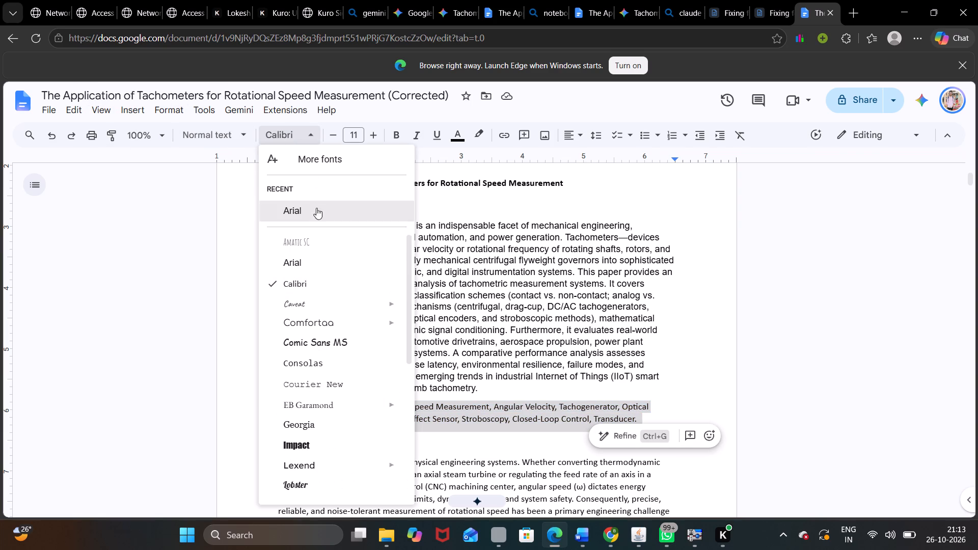
pyautogui.click(314, 263)
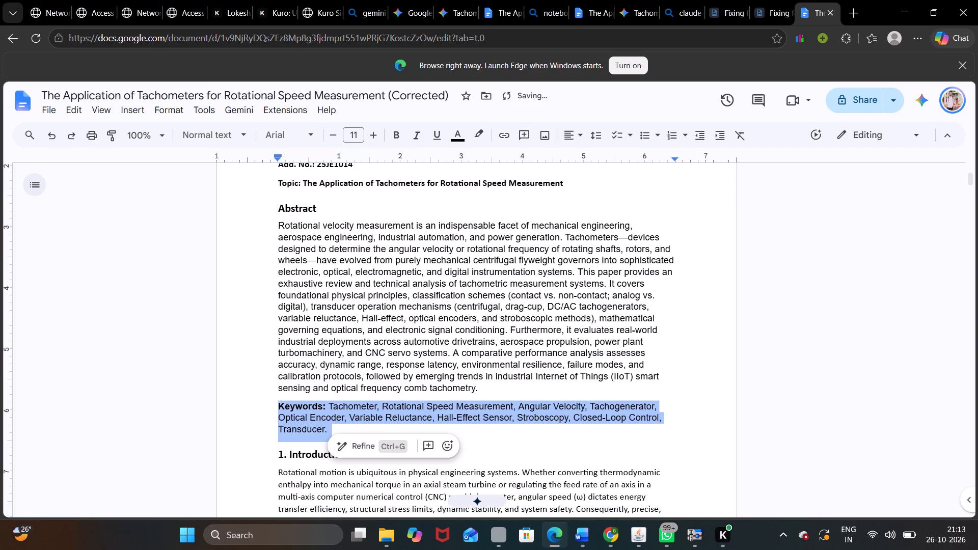
# Change the font of the body paragraph under "1. Introduction" to Arial.
pyautogui.scroll(-3, 604, 406)
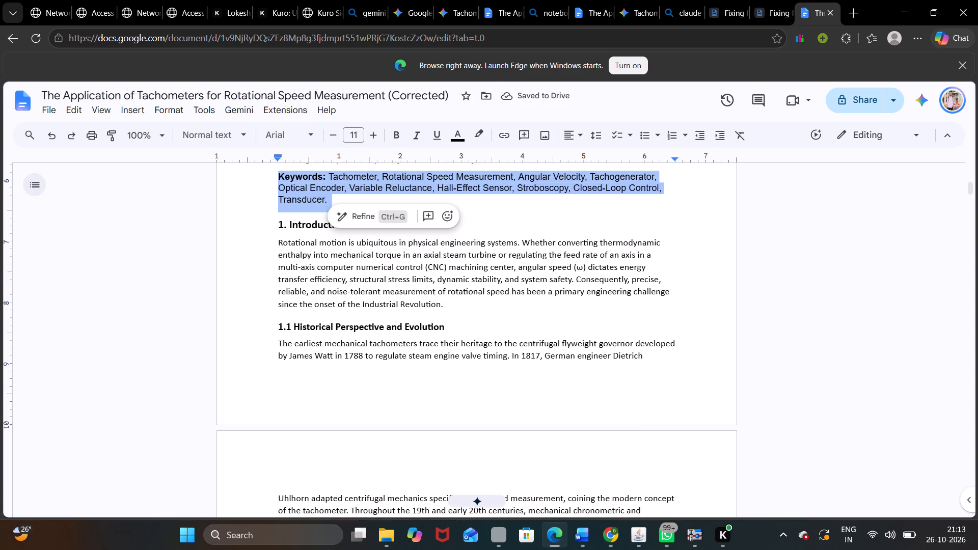
pyautogui.moveTo(276, 243); pyautogui.dragTo(457, 302)
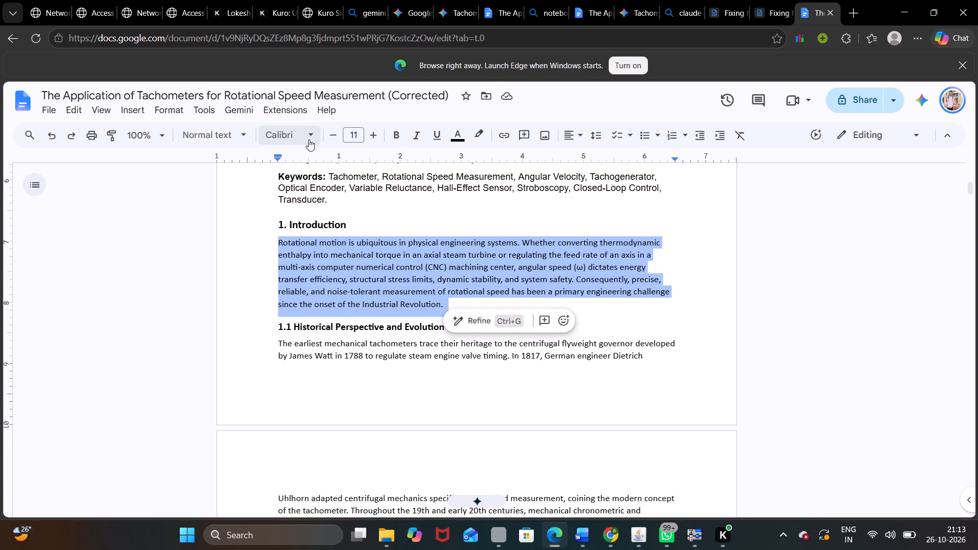
pyautogui.click(309, 140)
pyautogui.click(357, 256)
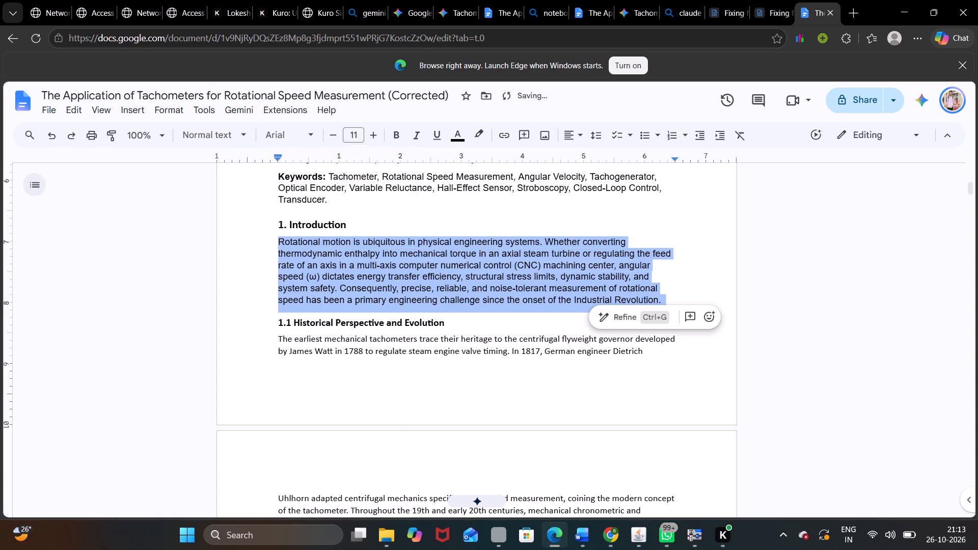
# Change the font of the entire document, from the title through the last reference, to Arial.
pyautogui.scroll(2, 365, 345)
pyautogui.scroll(-4, 365, 345)
pyautogui.scroll(1, 365, 345)
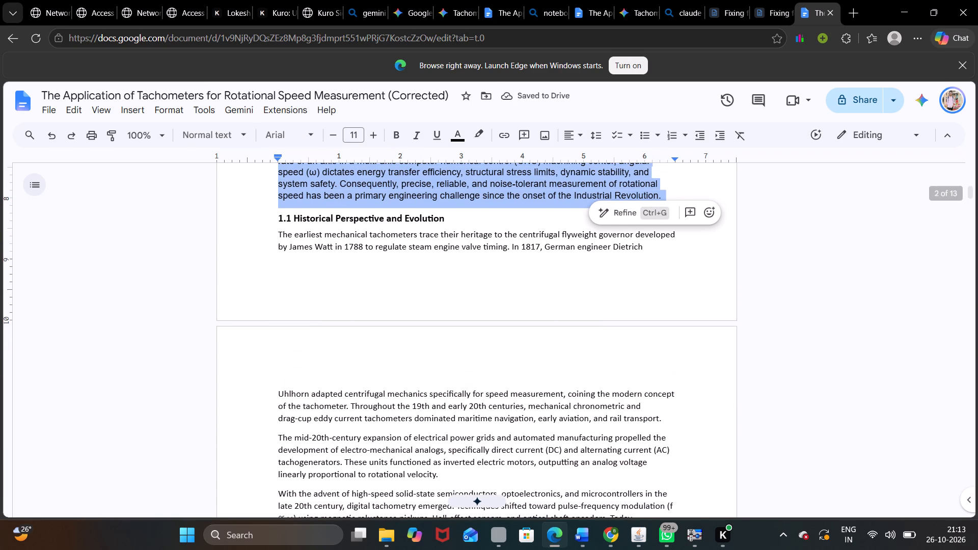
pyautogui.moveTo(279, 234); pyautogui.dragTo(489, 316)
pyautogui.scroll(2, 489, 316)
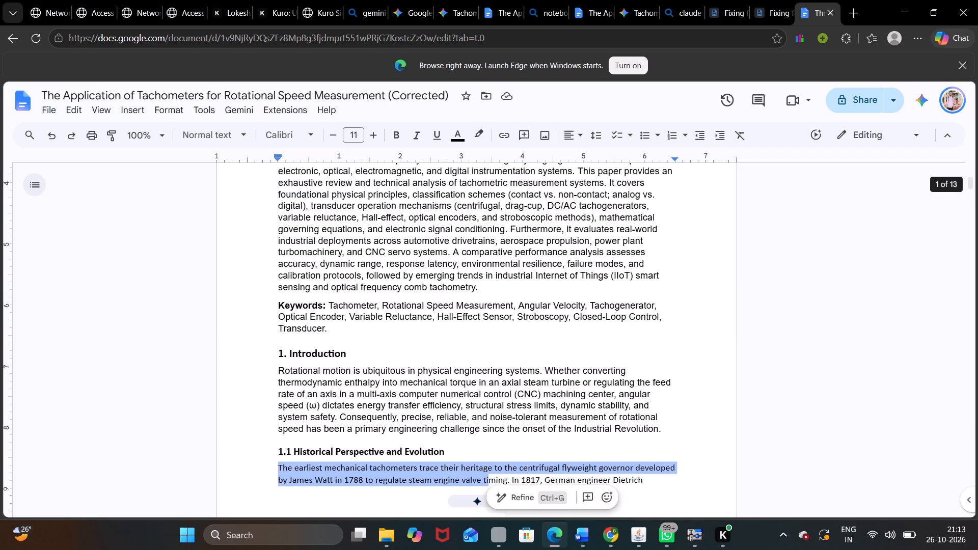
pyautogui.scroll(4, 489, 316)
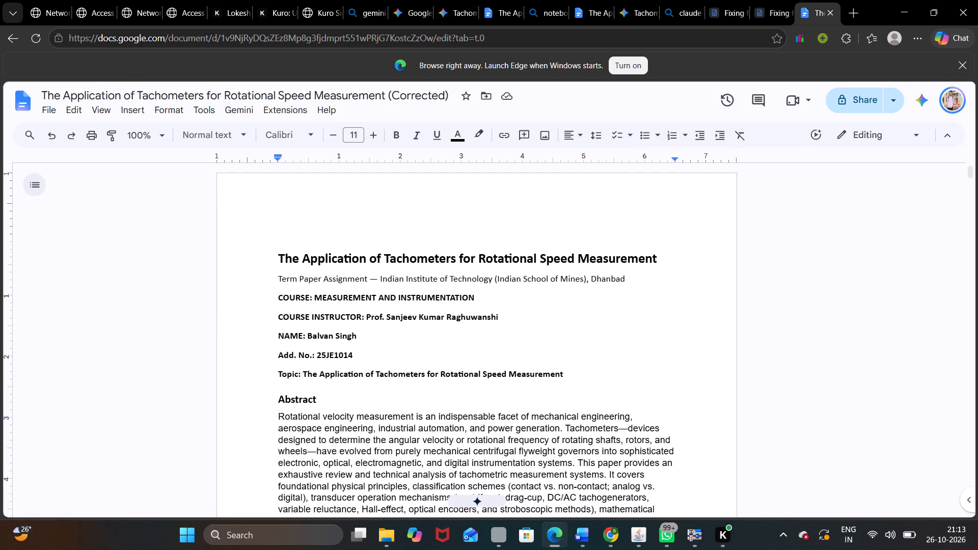
pyautogui.moveTo(266, 256); pyautogui.dragTo(545, 549)
pyautogui.click(279, 135)
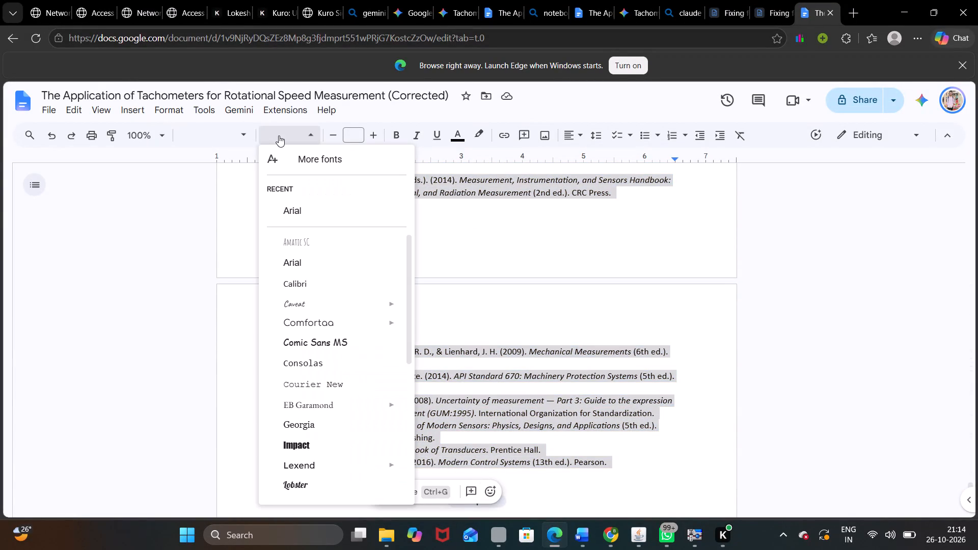
pyautogui.click(339, 268)
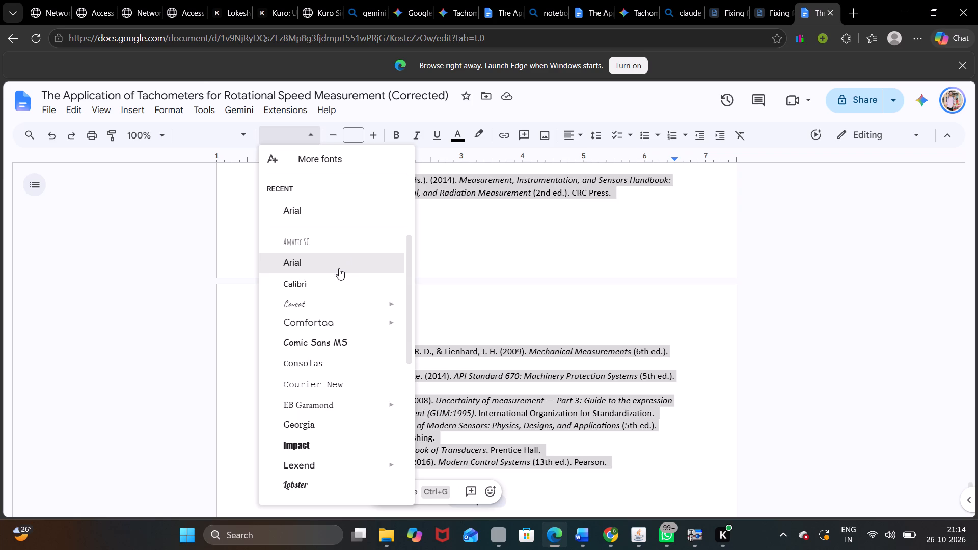
# Look through the whole paper, from the title page to the final sections, to check the font and page layout.
pyautogui.scroll(9, 398, 304)
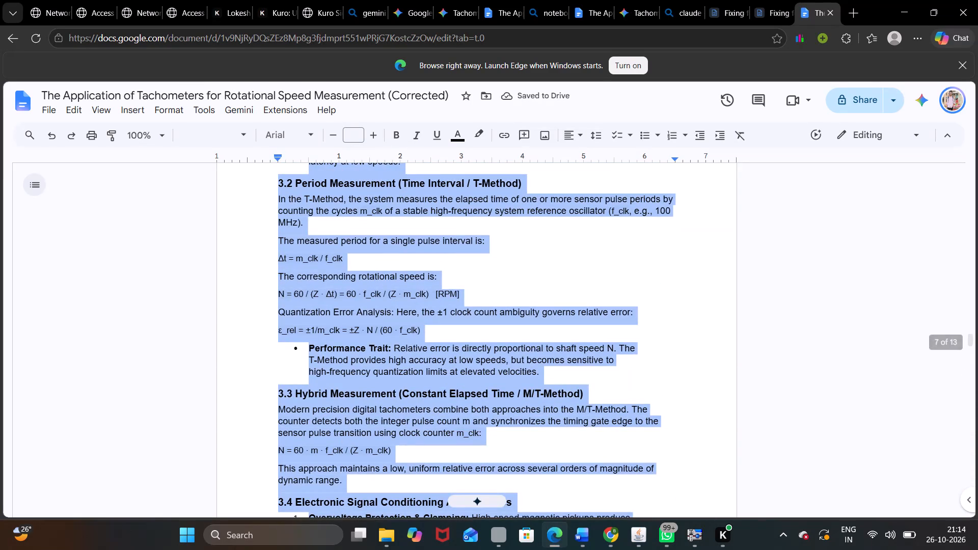
pyautogui.click(680, 306)
pyautogui.scroll(6, 680, 306)
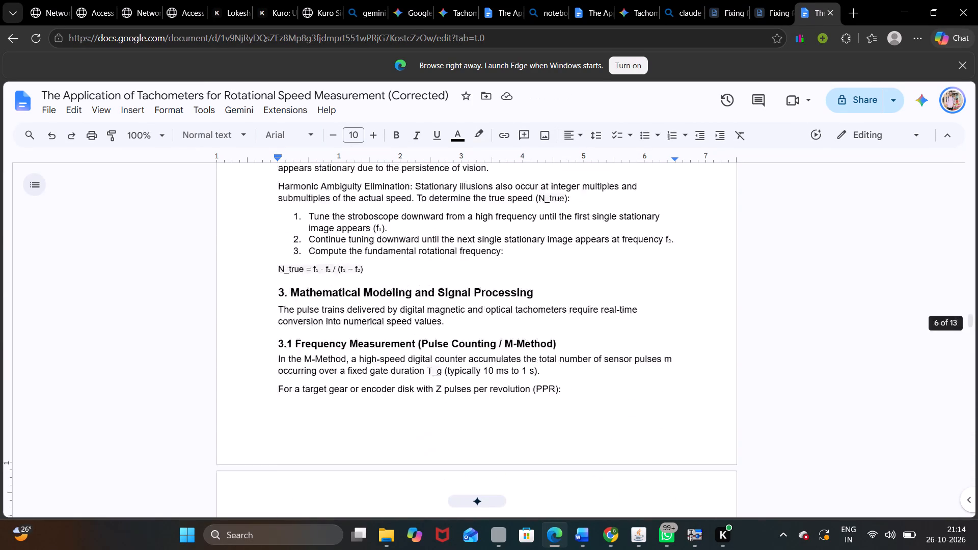
pyautogui.scroll(13, 680, 306)
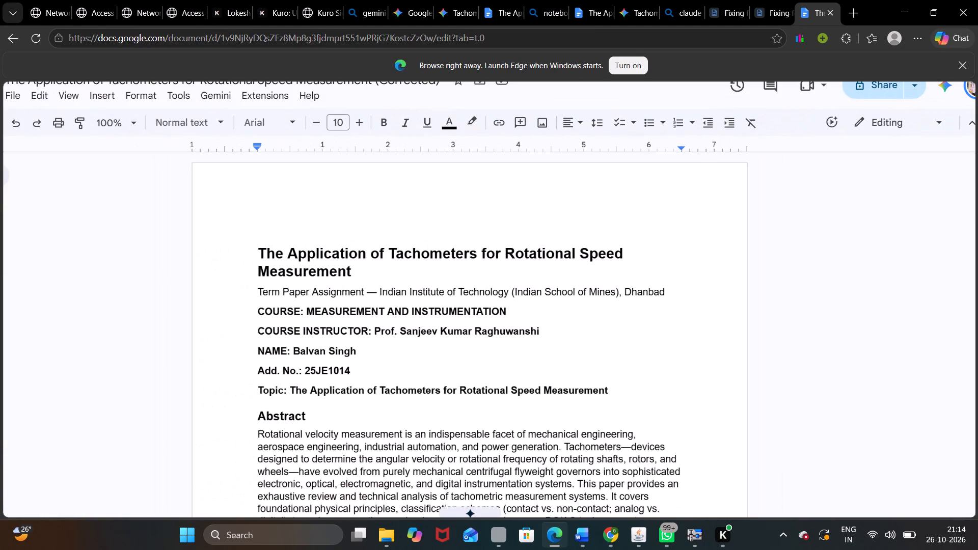
pyautogui.click(371, 269)
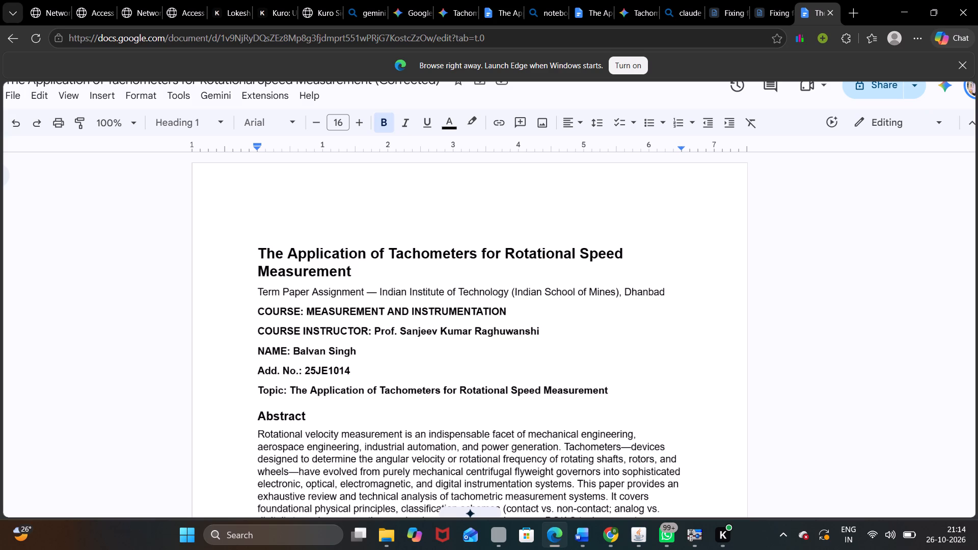
pyautogui.scroll(-3, 486, 403)
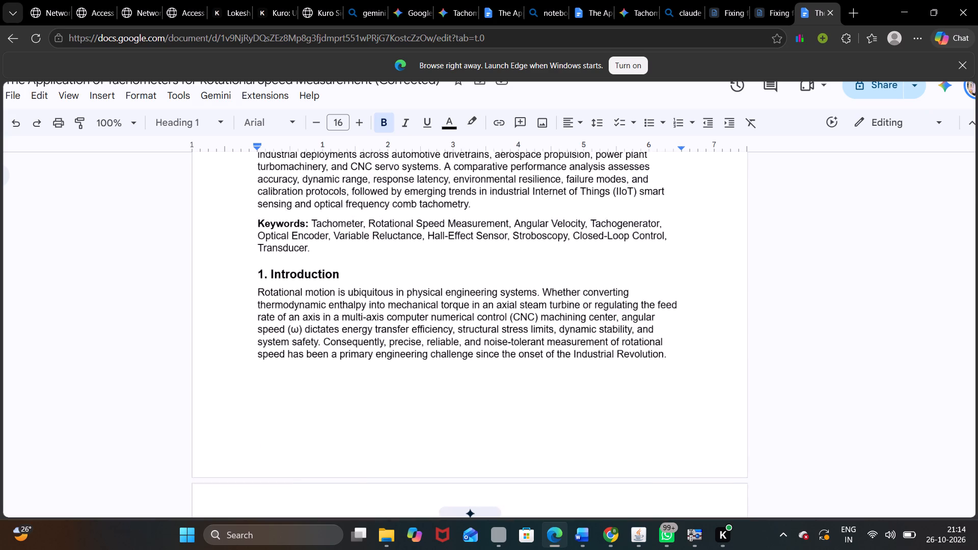
pyautogui.scroll(-4, 486, 403)
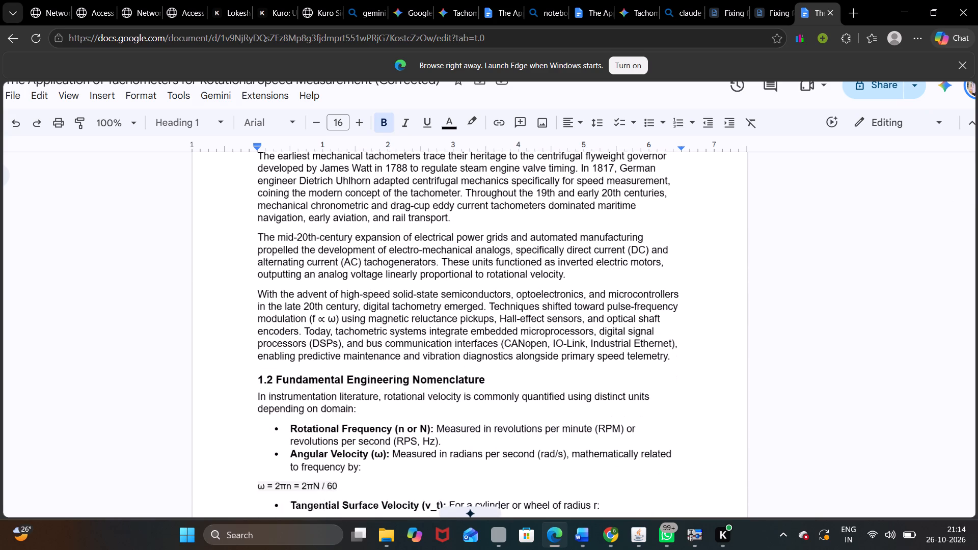
pyautogui.scroll(-4, 486, 403)
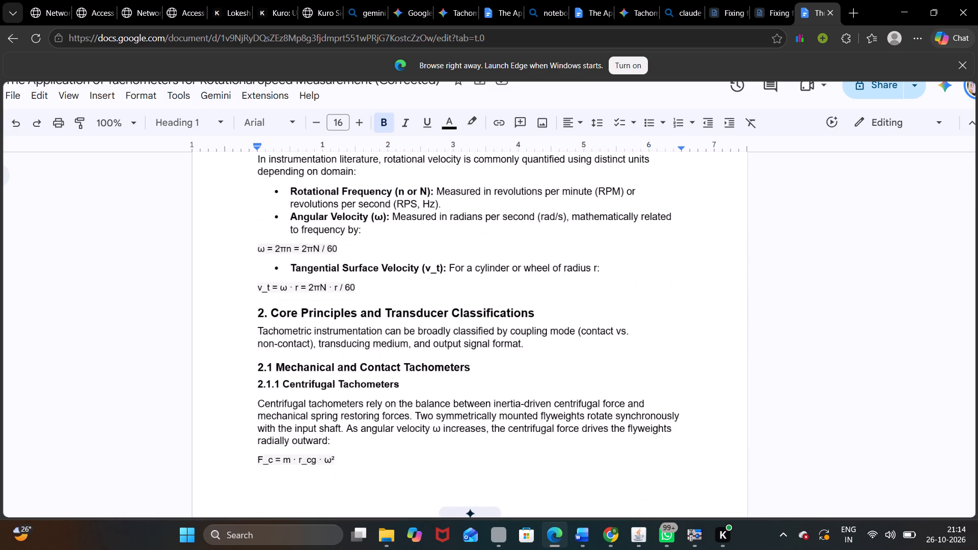
pyautogui.scroll(-3, 486, 403)
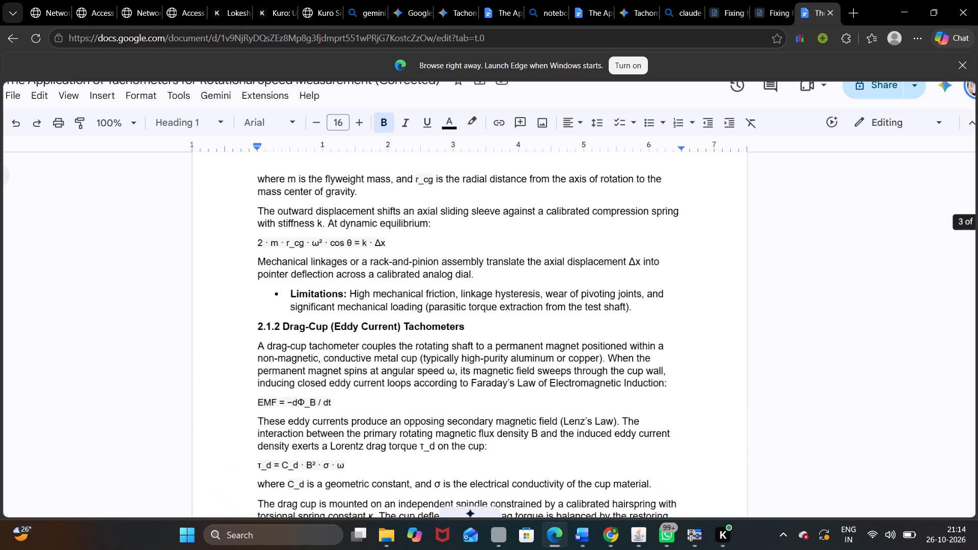
pyautogui.scroll(-2, 486, 403)
pyautogui.scroll(1, 486, 403)
pyautogui.scroll(-5, 486, 403)
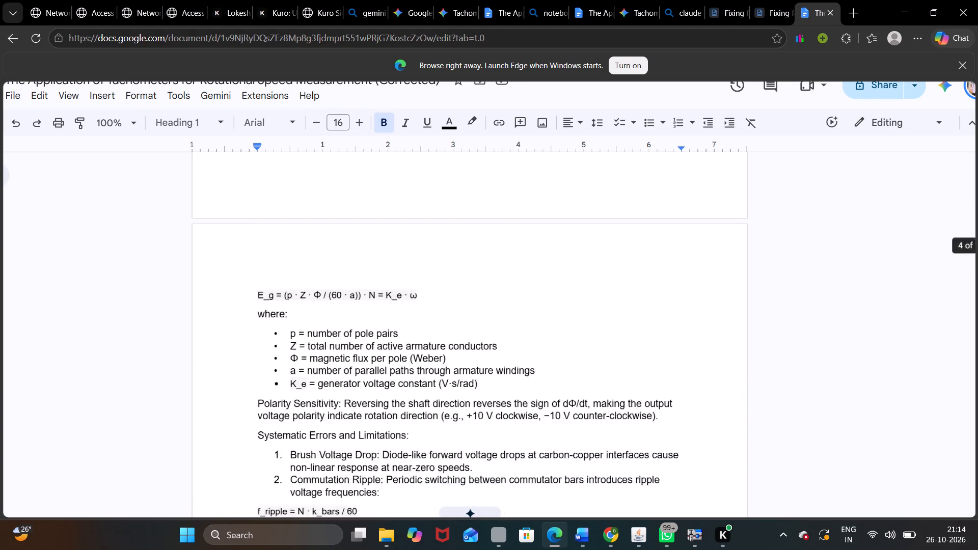
pyautogui.scroll(-5, 486, 403)
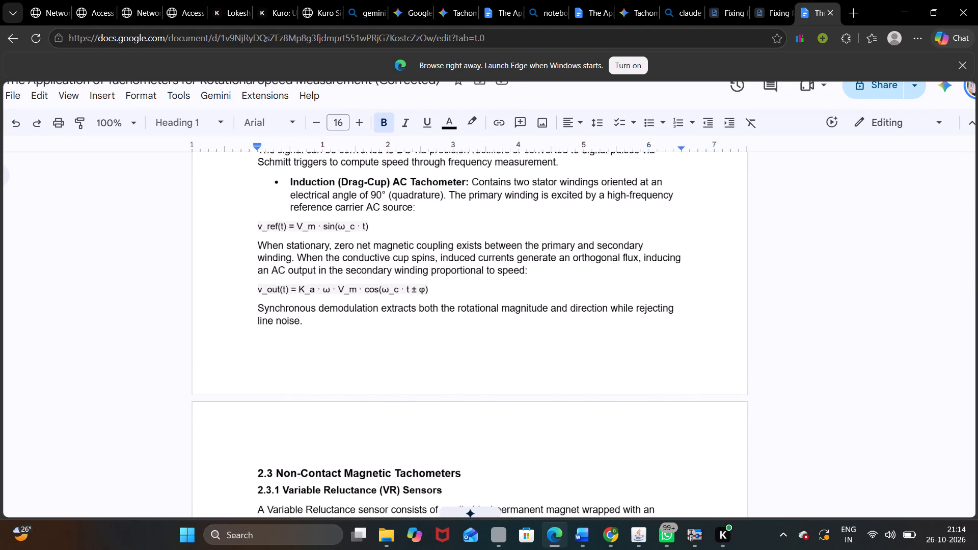
pyautogui.scroll(-6, 486, 403)
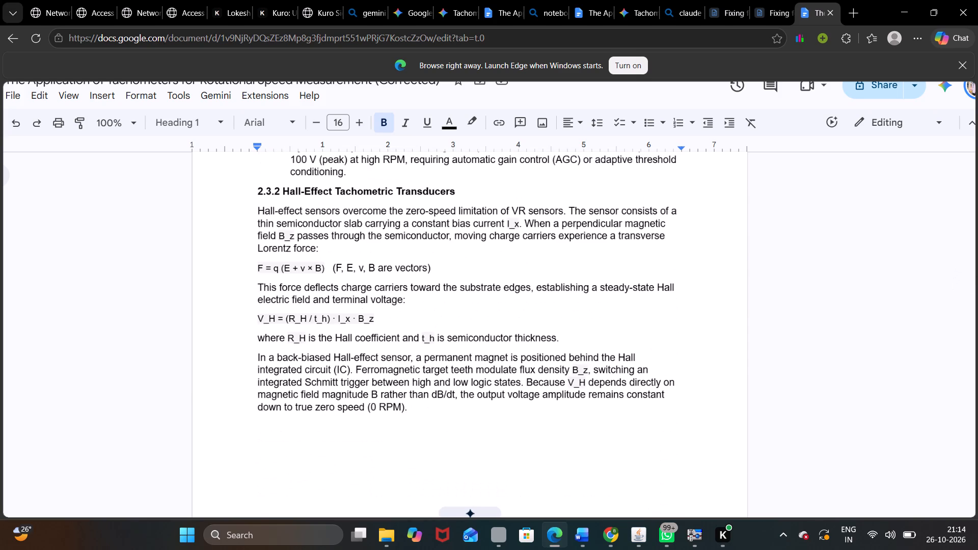
pyautogui.scroll(-15, 486, 403)
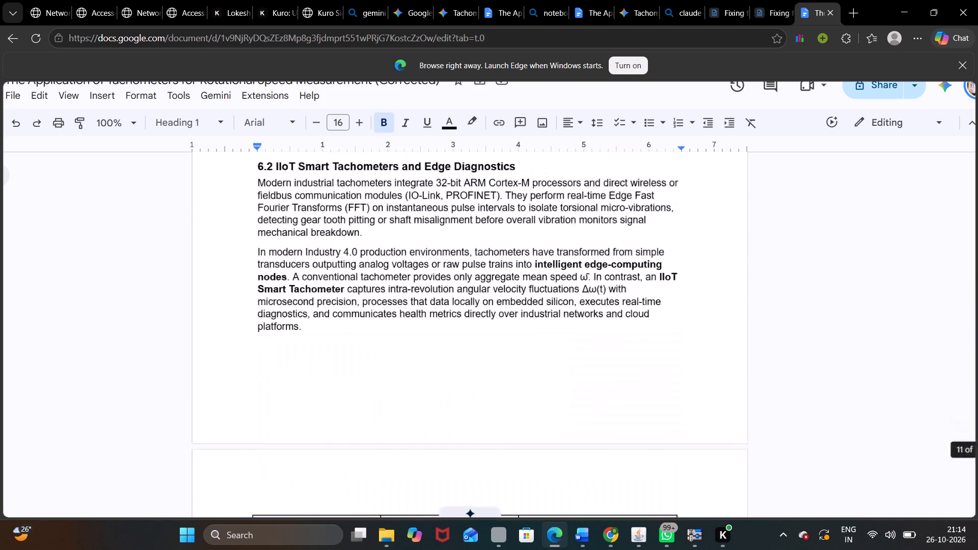
pyautogui.scroll(-3, 486, 403)
pyautogui.scroll(20, 486, 403)
pyautogui.scroll(12, 486, 403)
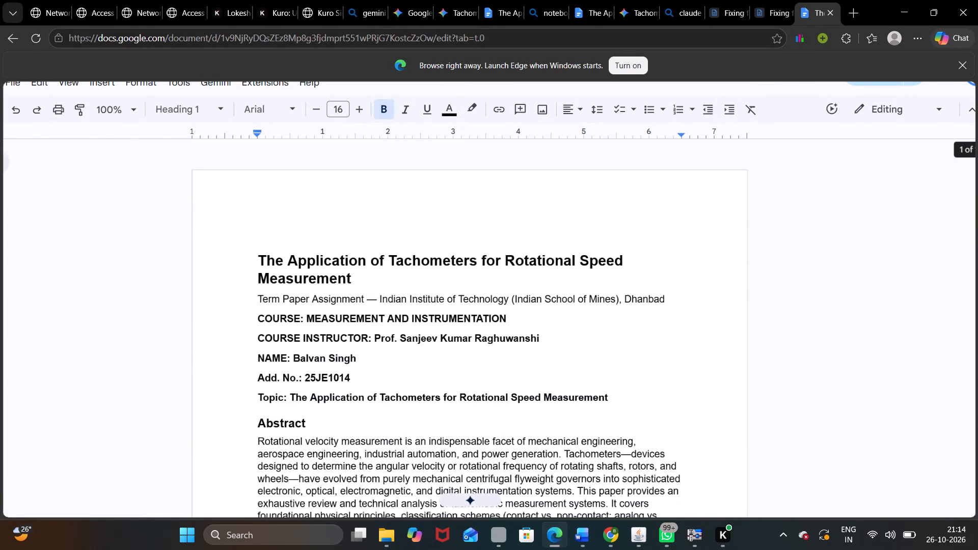
pyautogui.scroll(5, 486, 403)
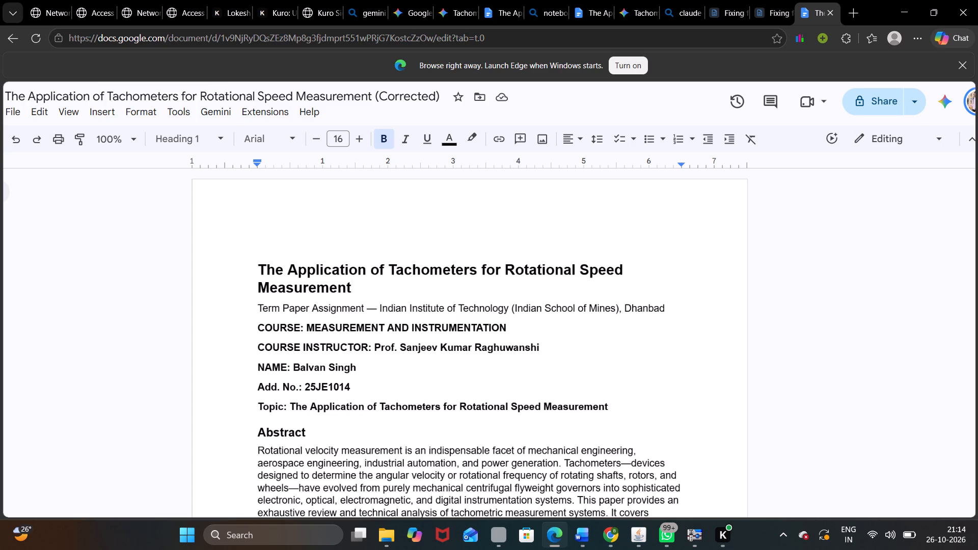
# Insert the LOGO ISM image from the Downloads folder on a new line below the "Term Paper Assignment" line.
pyautogui.click(690, 312)
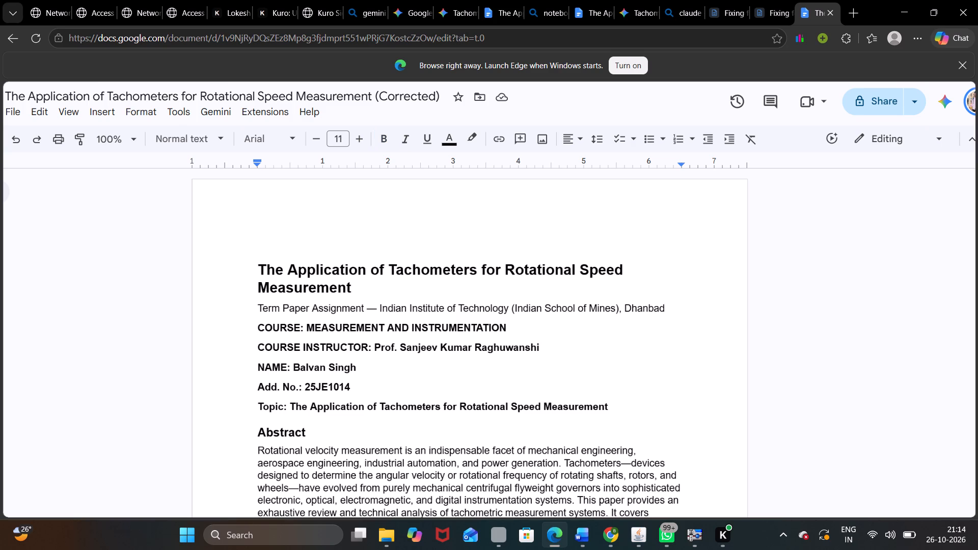
pyautogui.press('Return')
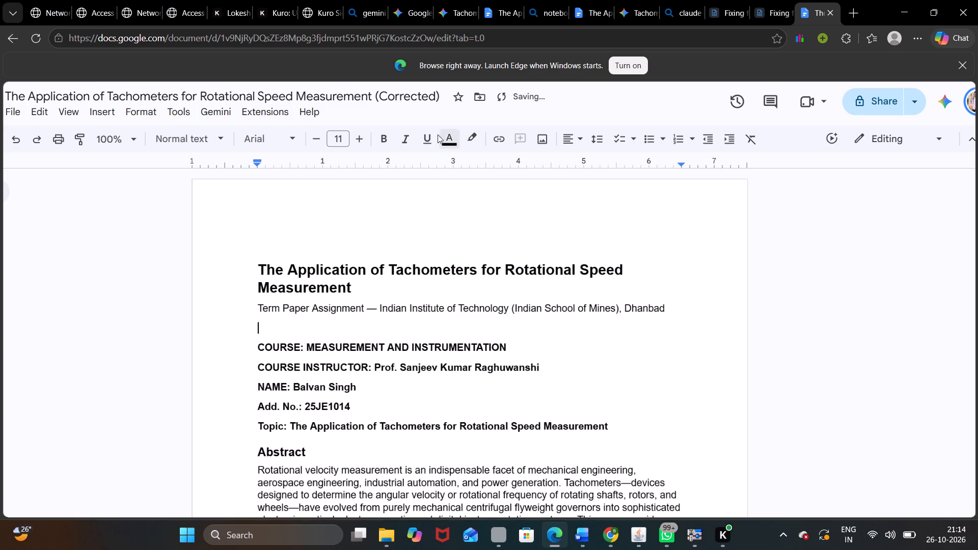
pyautogui.click(544, 140)
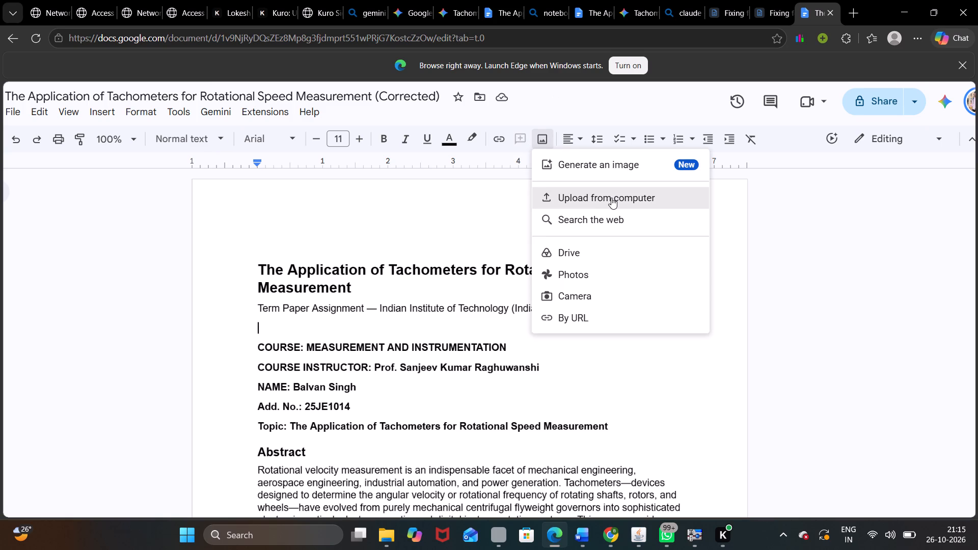
pyautogui.click(611, 198)
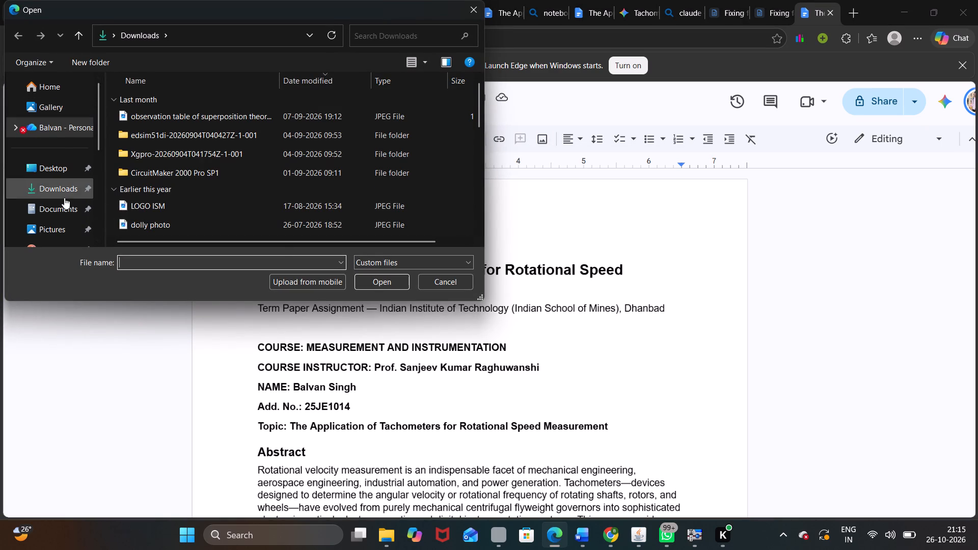
pyautogui.click(64, 182)
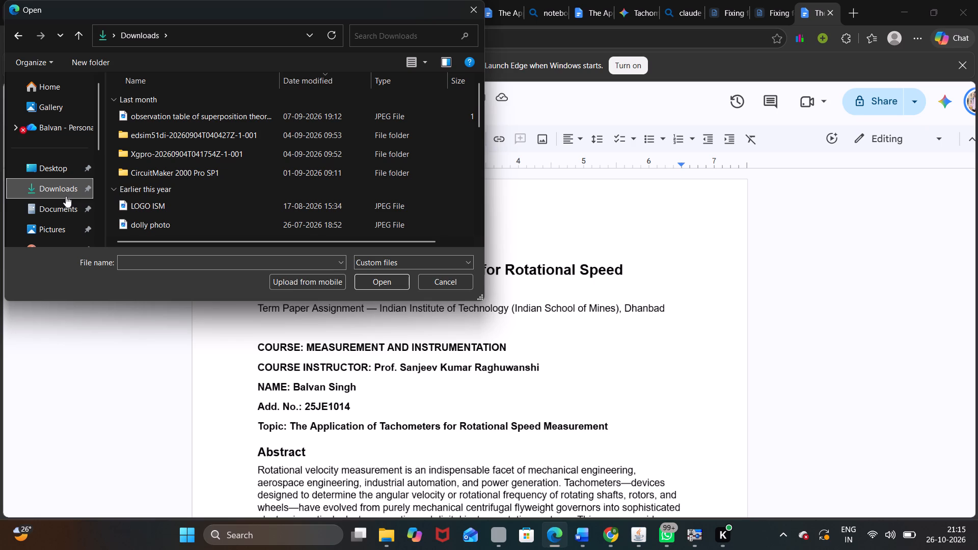
pyautogui.doubleClick(63, 192)
pyautogui.doubleClick(164, 202)
# Examine the size and placement of the logo and the course details around it on the first page.
pyautogui.scroll(1, 380, 265)
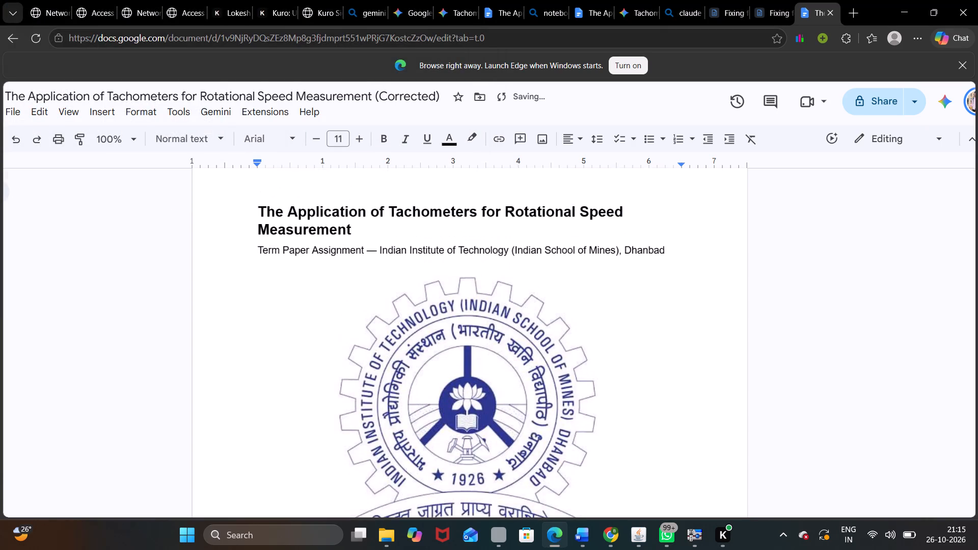
pyautogui.scroll(2, 380, 265)
pyautogui.scroll(-3, 380, 265)
pyautogui.scroll(1, 380, 265)
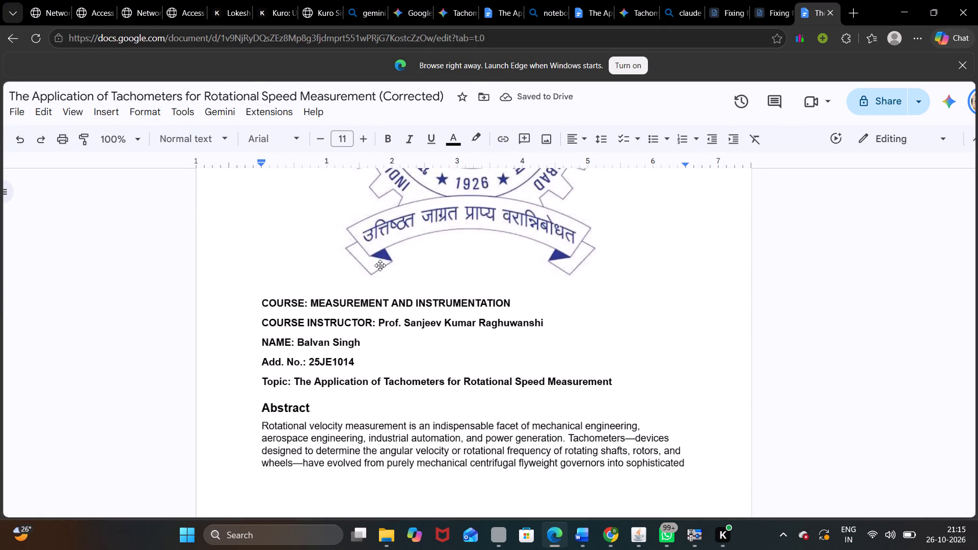
pyautogui.scroll(1, 380, 265)
pyautogui.scroll(-1, 415, 347)
pyautogui.scroll(4, 415, 347)
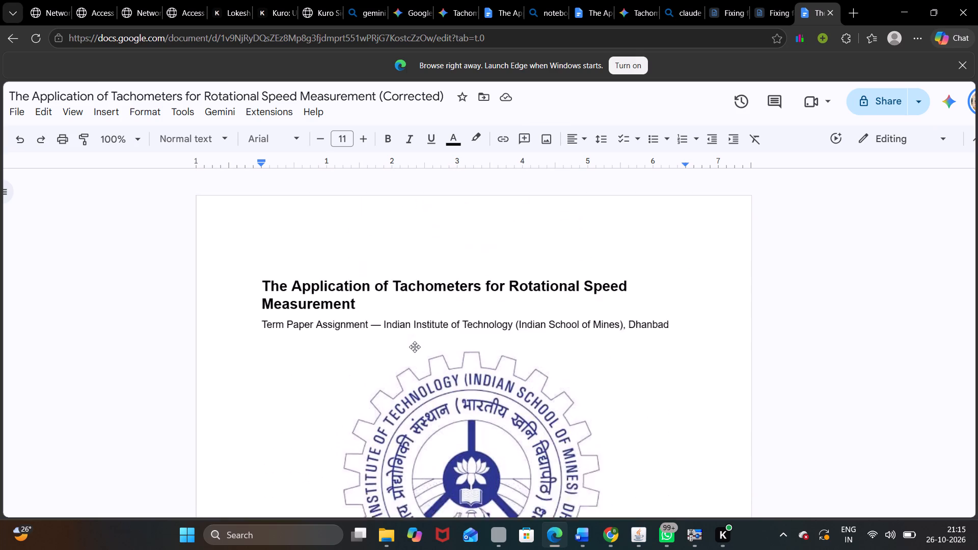
# Apply the Title style to the paper's heading "The Application of Tachometers for Rotational Speed Measurement".
pyautogui.moveTo(263, 267); pyautogui.dragTo(327, 263)
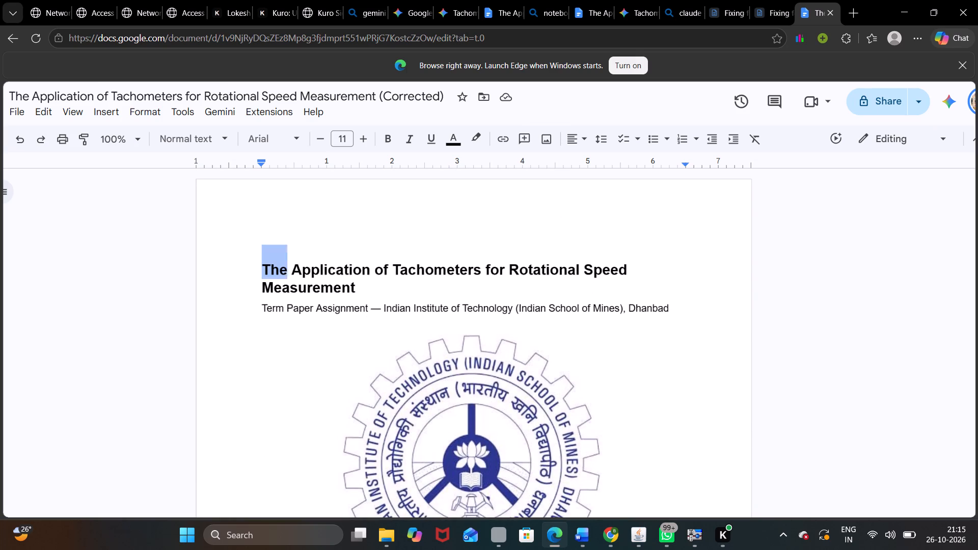
pyautogui.moveTo(327, 263); pyautogui.dragTo(398, 284)
pyautogui.click(209, 141)
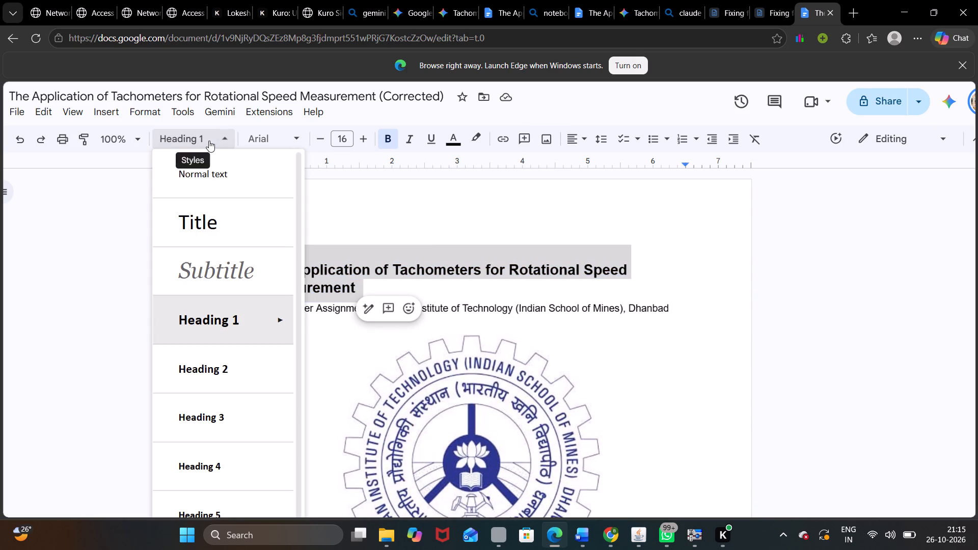
pyautogui.click(257, 215)
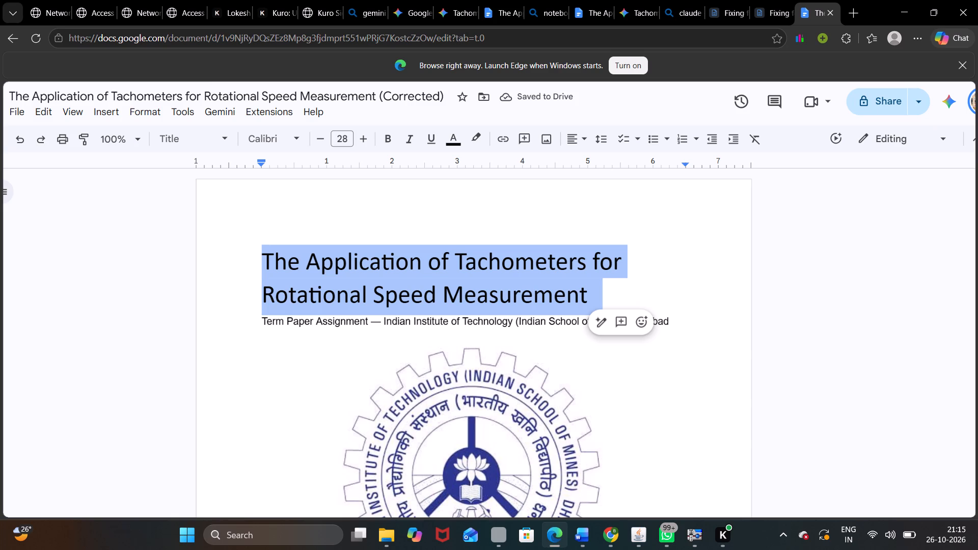
# Apply the Heading 1 style to the "Term Paper Assignment — Indian Institute of Technology (Indian School of Mines), Dhanbad" line.
pyautogui.moveTo(259, 320); pyautogui.dragTo(247, 320)
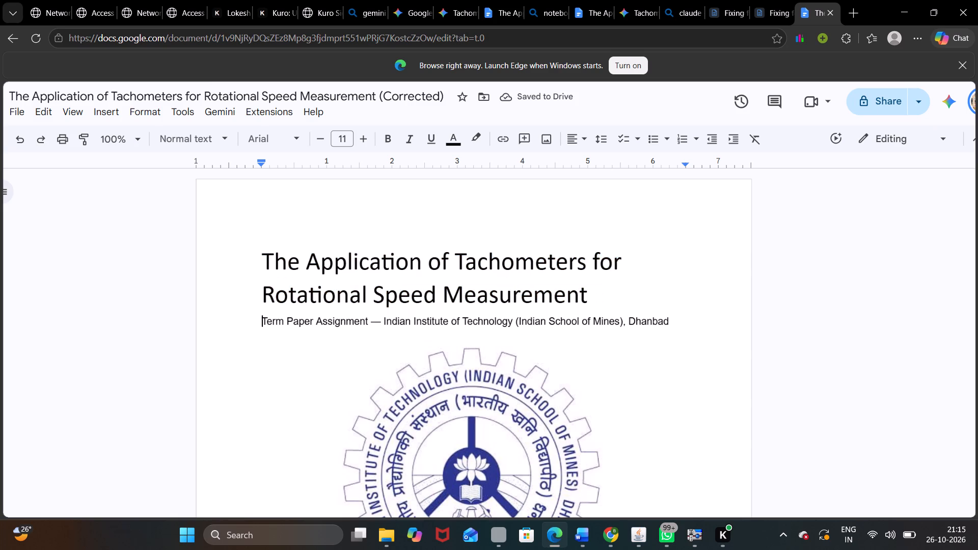
pyautogui.doubleClick(247, 320)
pyautogui.click(247, 320)
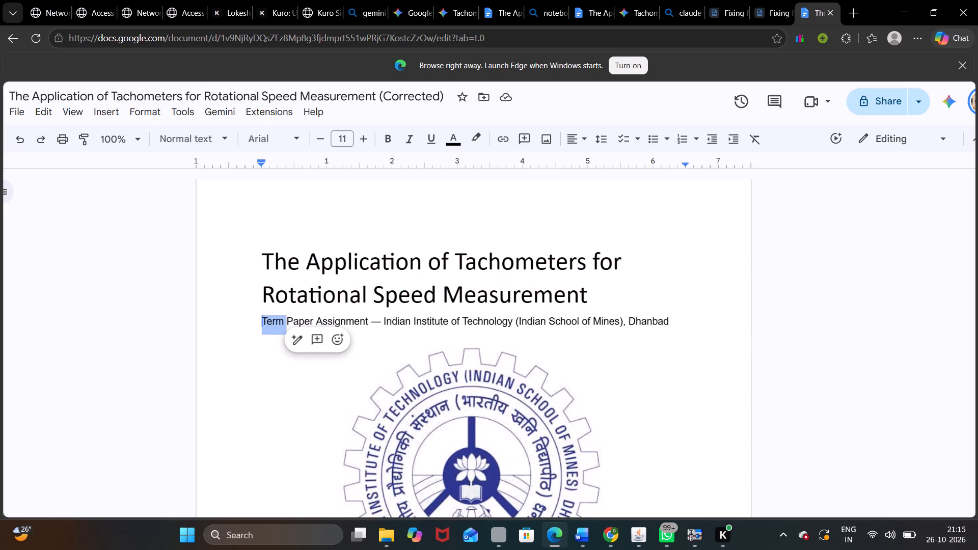
pyautogui.click(247, 323)
pyautogui.moveTo(247, 323); pyautogui.dragTo(663, 310)
pyautogui.click(707, 337)
pyautogui.scroll(2, 597, 301)
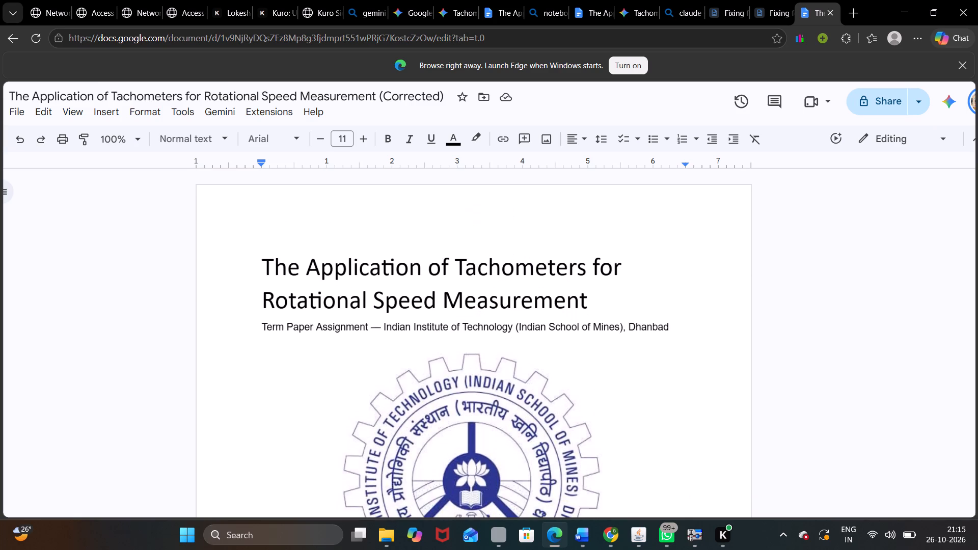
pyautogui.moveTo(262, 322); pyautogui.dragTo(651, 337)
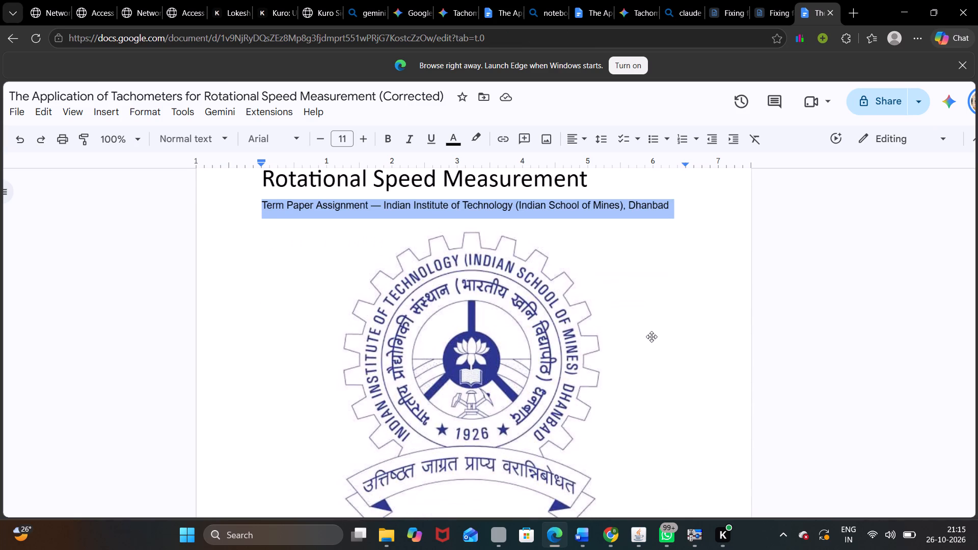
pyautogui.moveTo(651, 337); pyautogui.dragTo(656, 334)
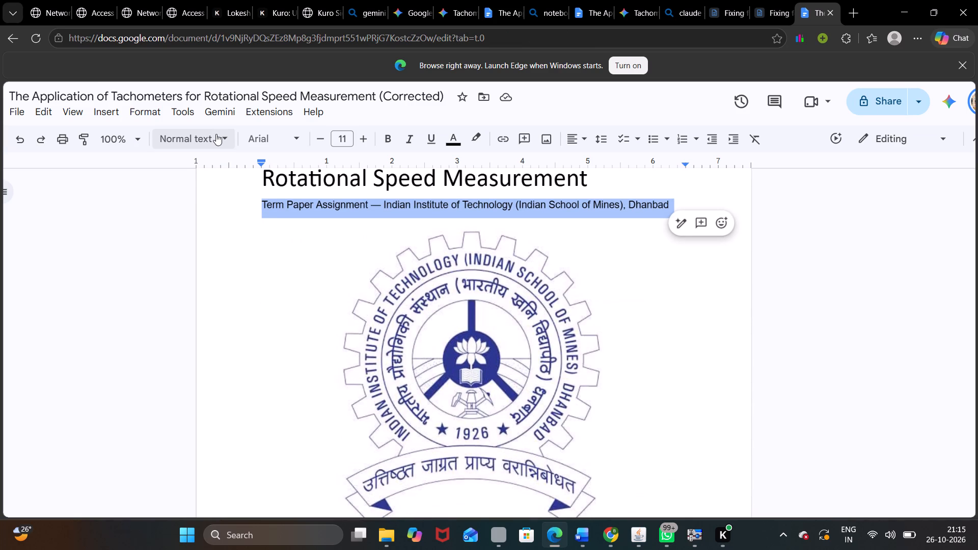
pyautogui.click(216, 134)
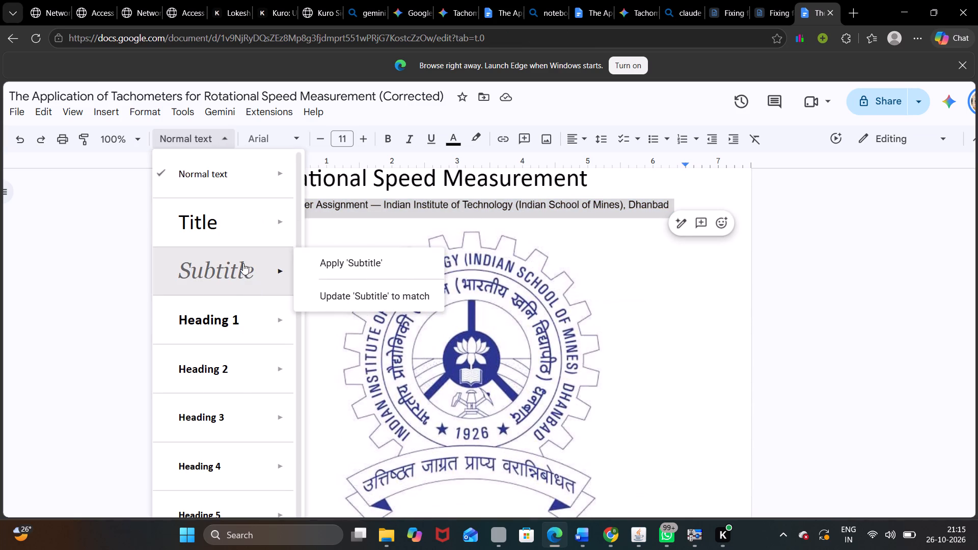
pyautogui.click(235, 317)
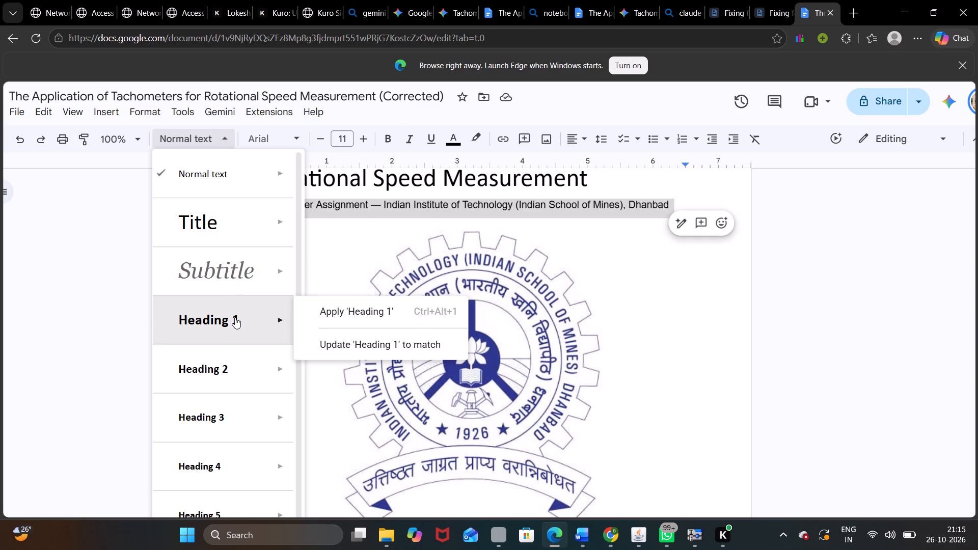
pyautogui.scroll(2, 235, 317)
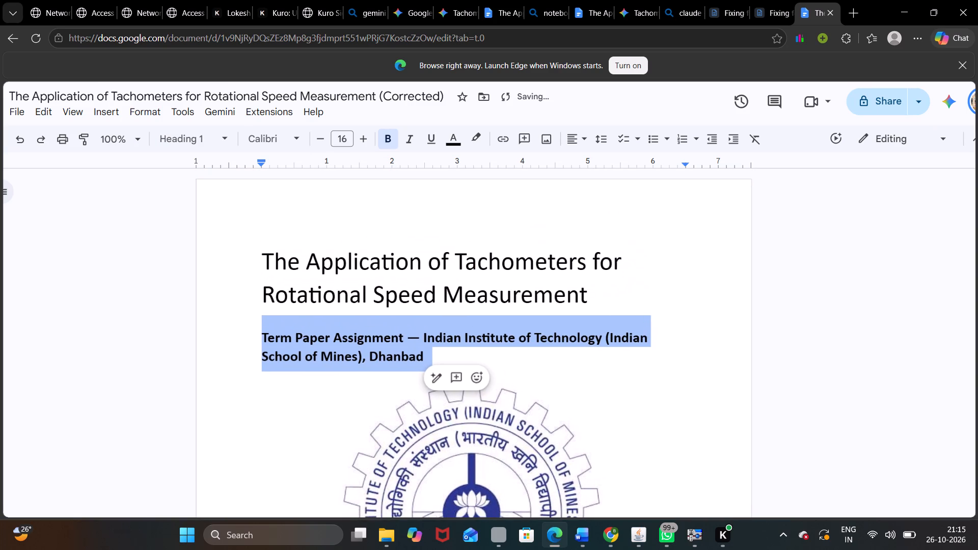
# Examine the title page layout, from the heading and subtitle line through the logo to the course details.
pyautogui.click(647, 373)
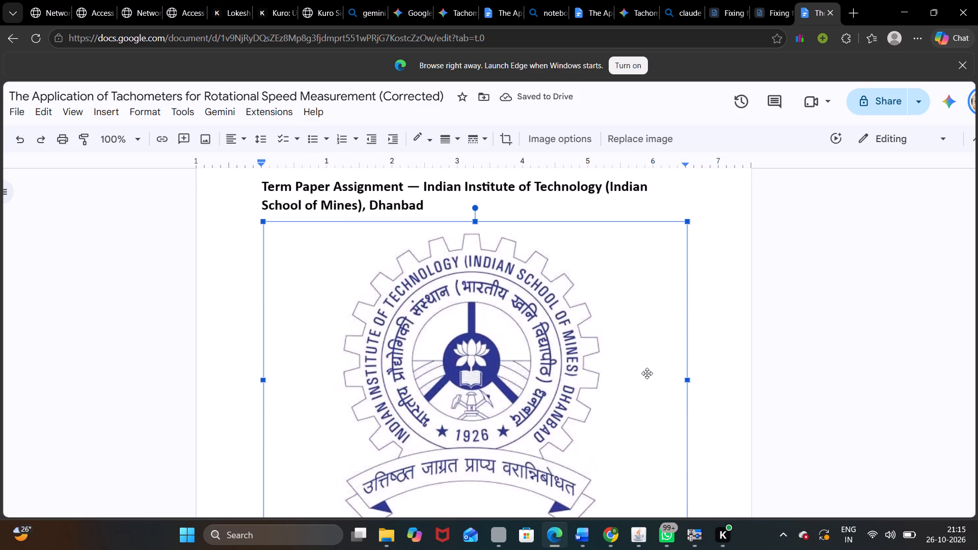
pyautogui.scroll(-2, 524, 394)
pyautogui.scroll(1, 524, 394)
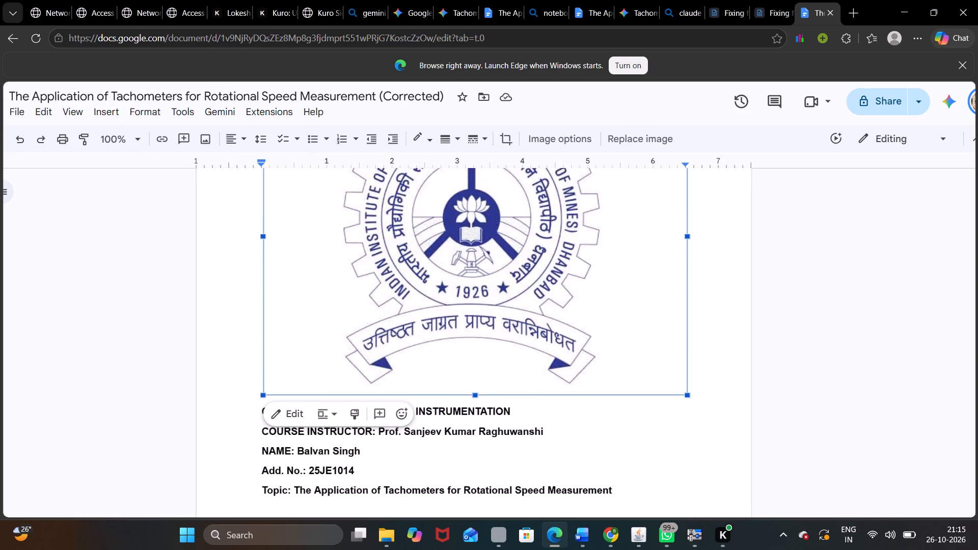
pyautogui.scroll(-1, 476, 416)
pyautogui.click(462, 427)
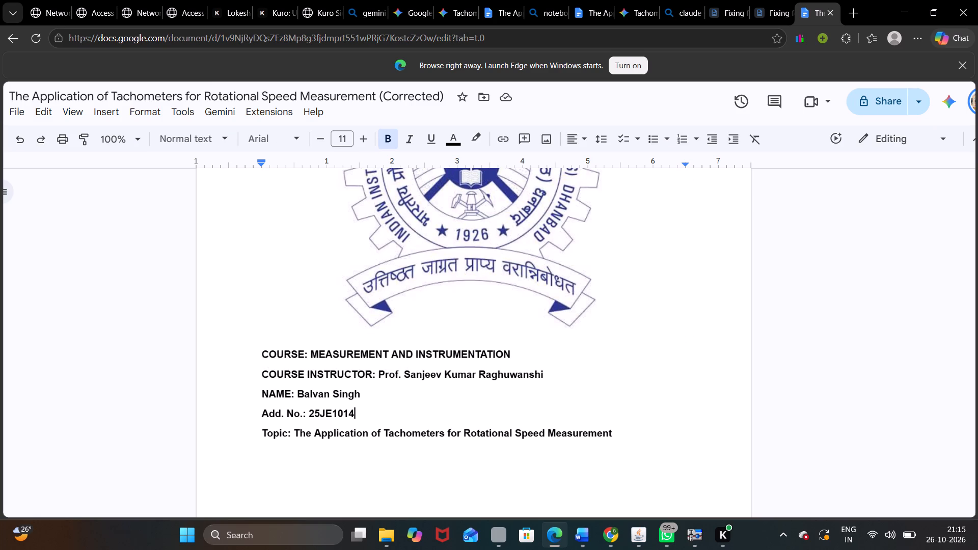
pyautogui.scroll(1, 358, 365)
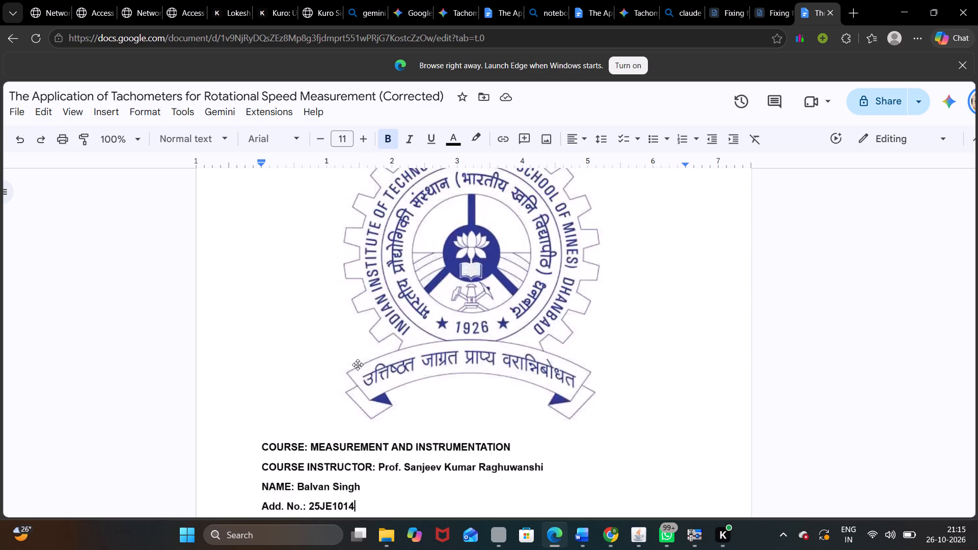
pyautogui.scroll(2, 358, 365)
pyautogui.scroll(-1, 358, 365)
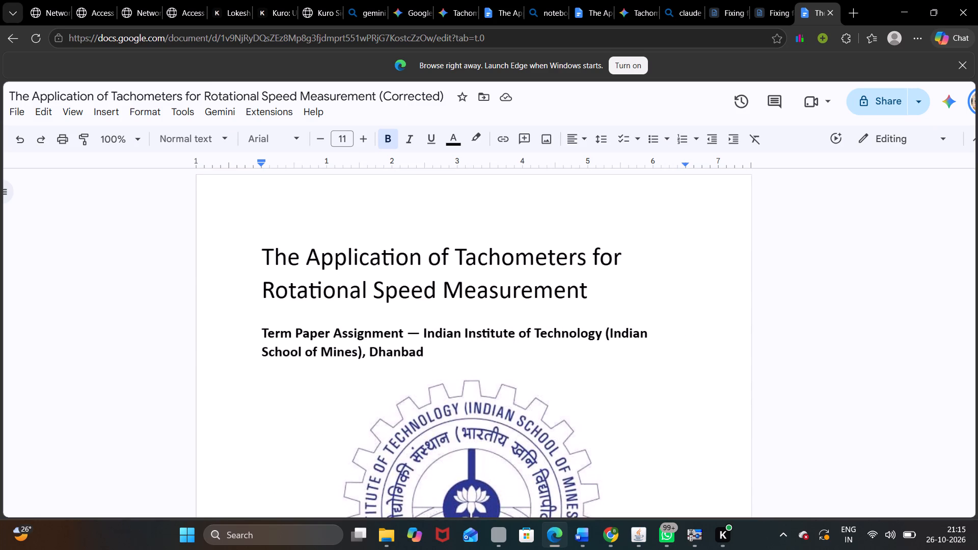
pyautogui.scroll(-4, 358, 365)
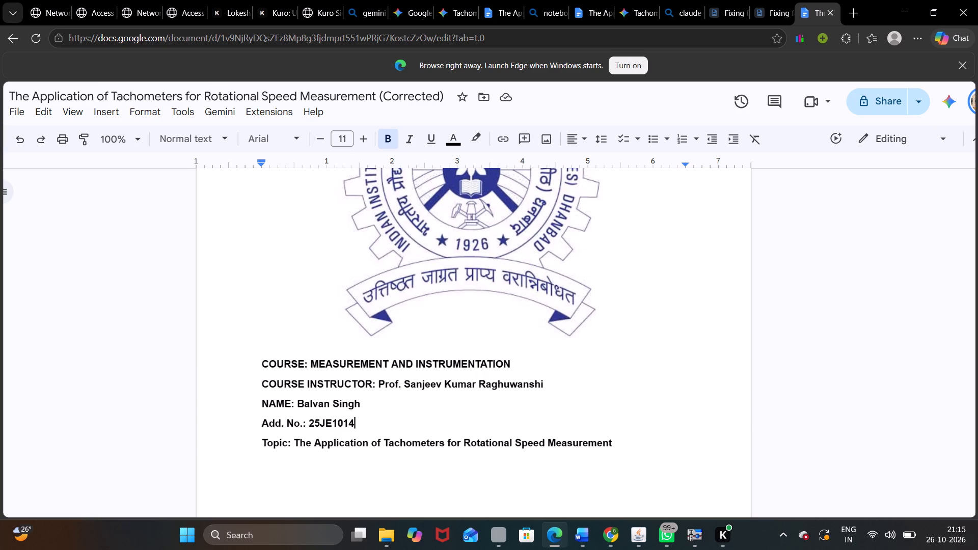
pyautogui.scroll(-1, 295, 410)
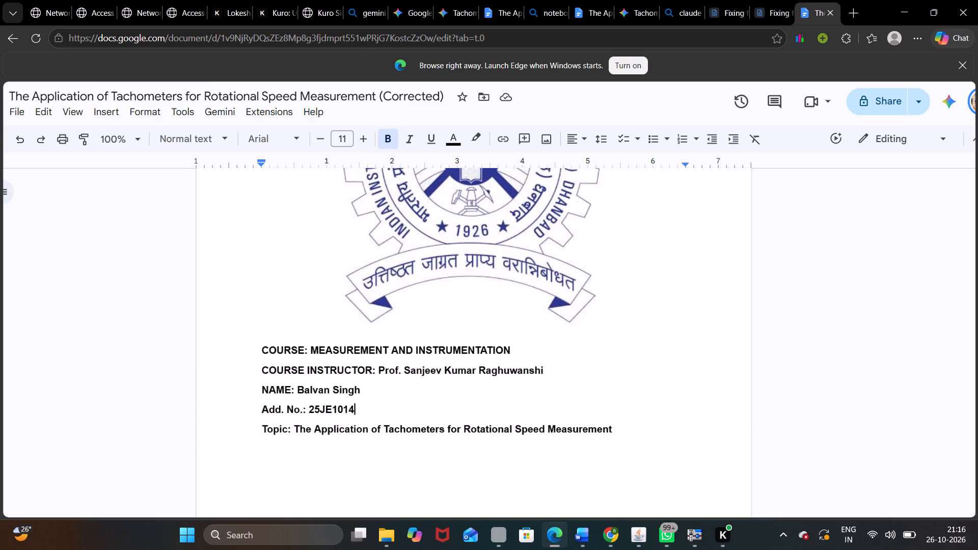
pyautogui.scroll(-1, 295, 410)
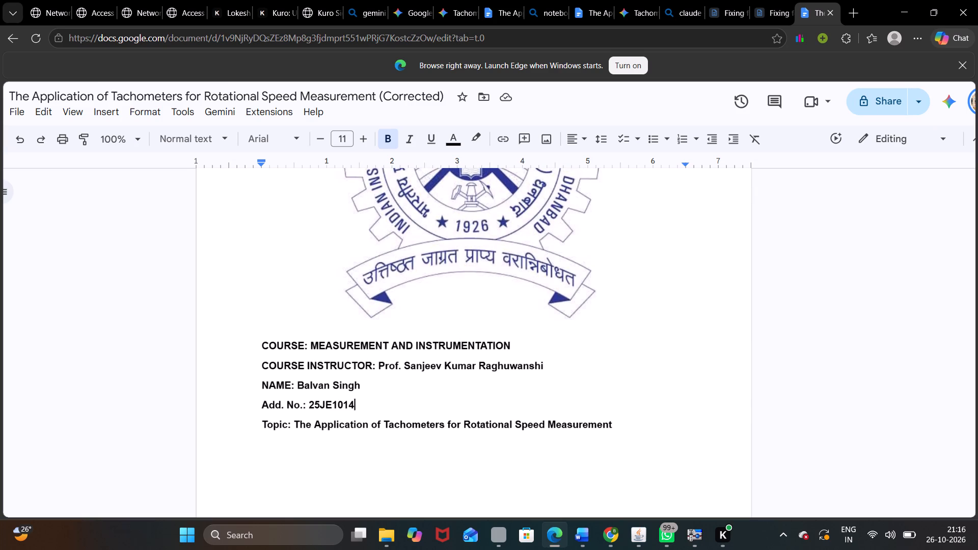
pyautogui.scroll(-1, 295, 410)
# Look through the body sections and comparison table of the paper to check their formatting and page breaks.
pyautogui.scroll(-7, 295, 410)
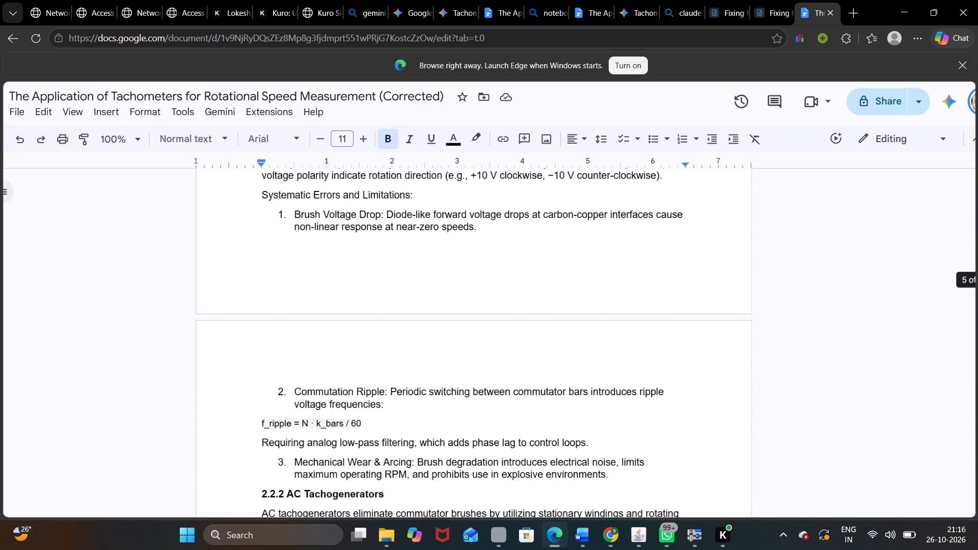
pyautogui.scroll(-6, 295, 410)
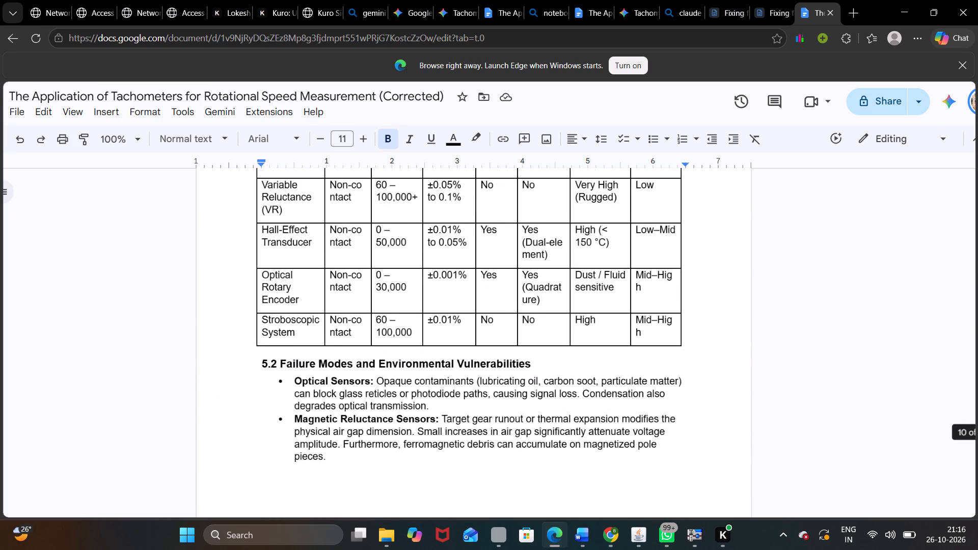
pyautogui.hscroll(-1, 295, 410)
pyautogui.scroll(13, 295, 410)
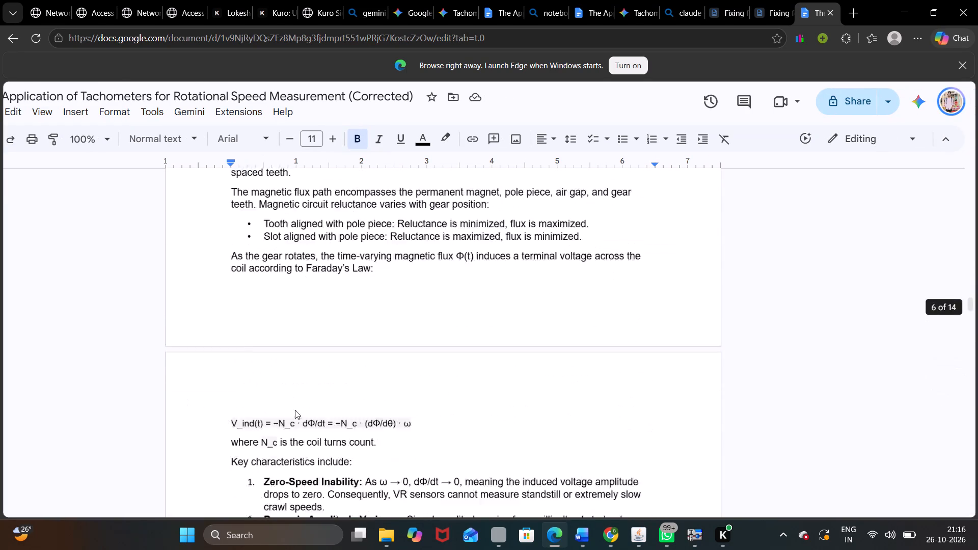
# Preview the paper for printing, check the title page, Conclusion and References pages, and leave without printing.
pyautogui.click(29, 144)
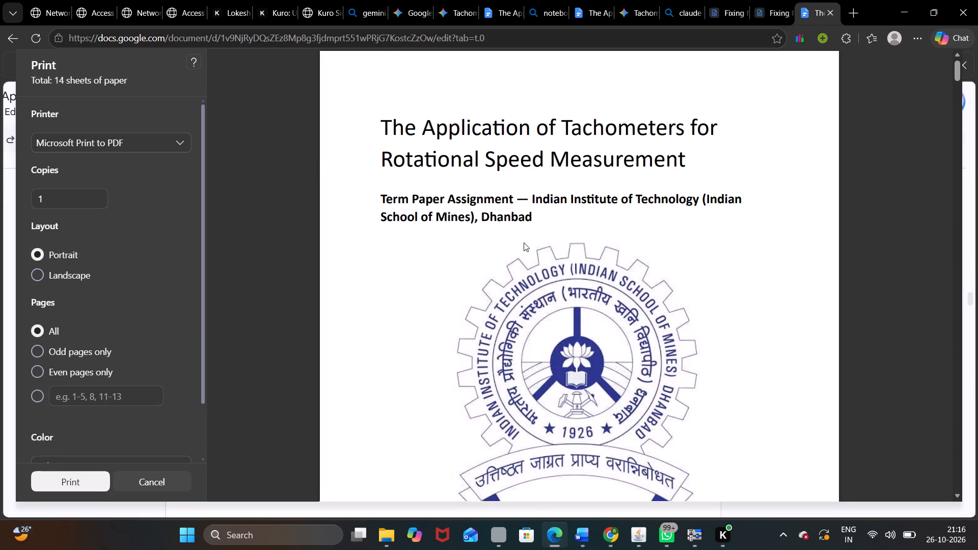
pyautogui.scroll(-4, 524, 242)
pyautogui.scroll(-18, 524, 242)
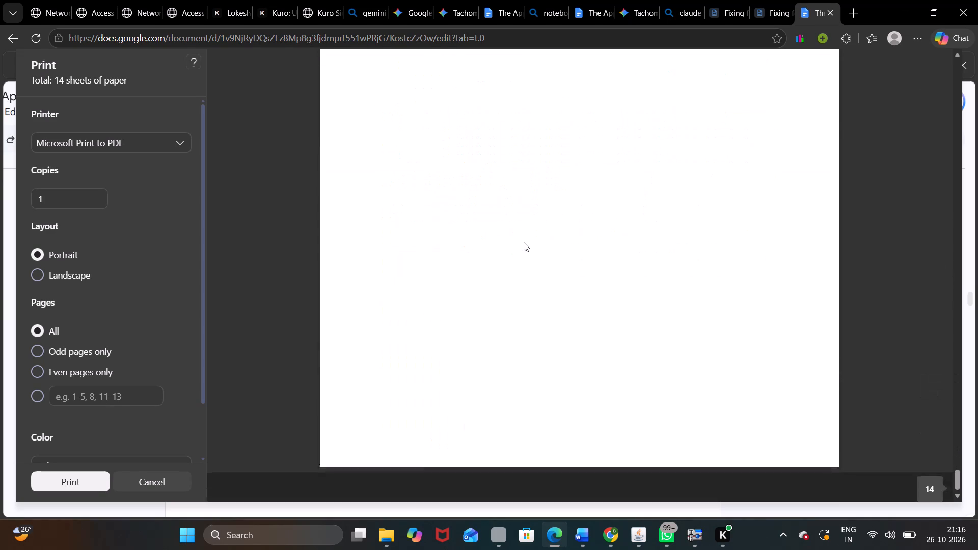
pyautogui.scroll(4, 524, 242)
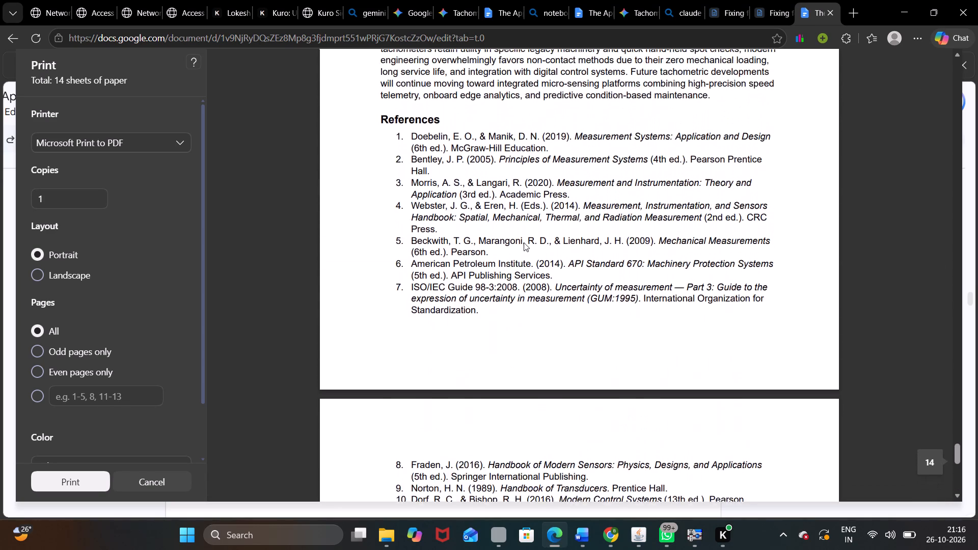
pyautogui.scroll(1, 524, 242)
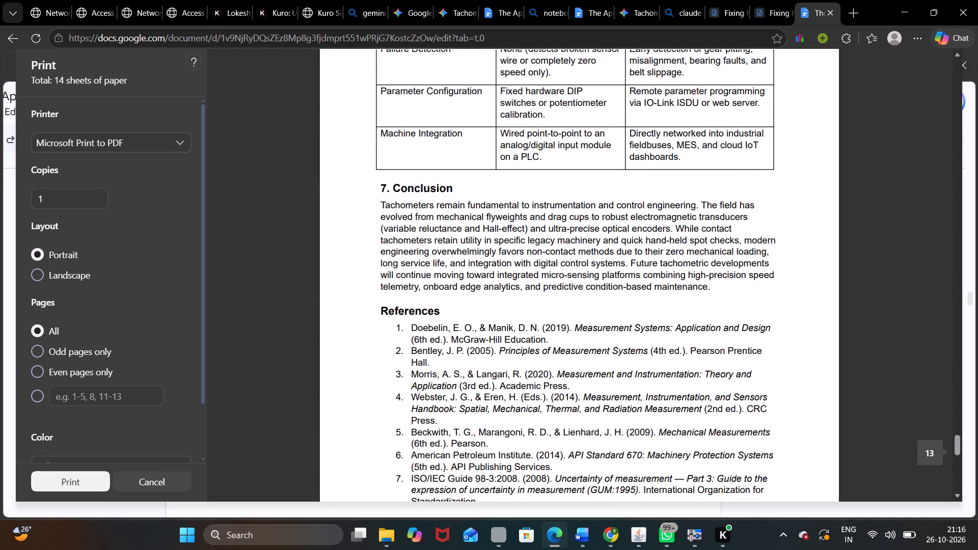
pyautogui.click(380, 310)
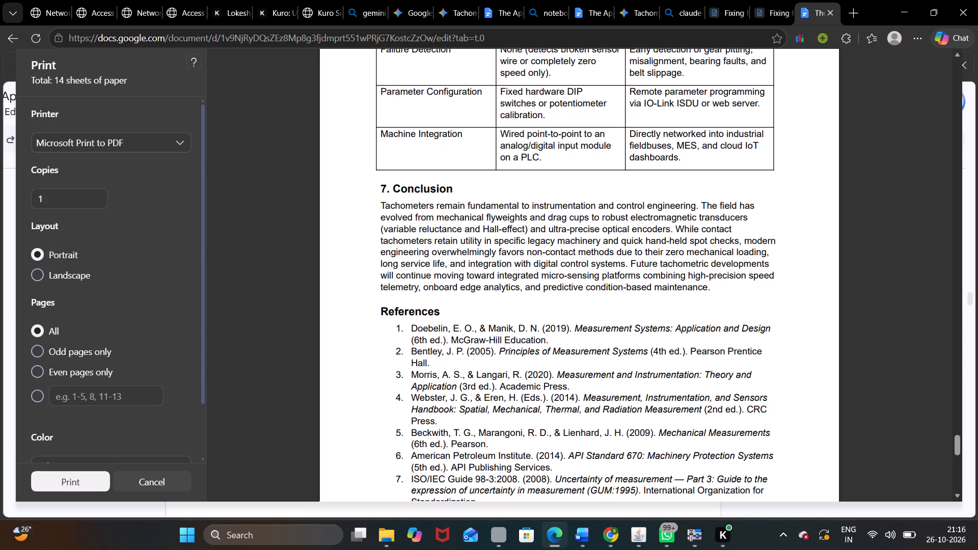
pyautogui.click(379, 309)
pyautogui.click(447, 312)
pyautogui.click(154, 482)
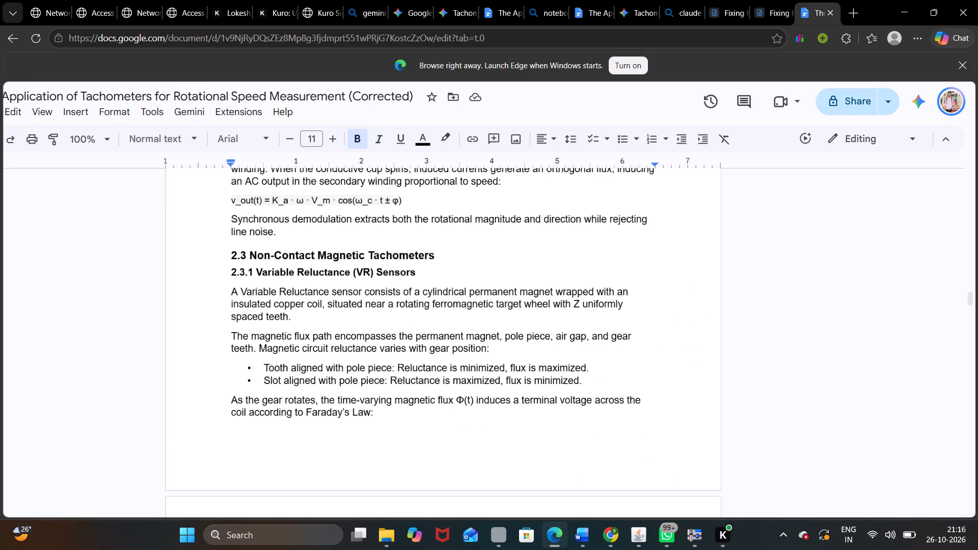
# Push the References heading and its list onto a new page by inserting blank lines below the Conclusion paragraph.
pyautogui.scroll(-20, 413, 367)
pyautogui.scroll(-5, 413, 367)
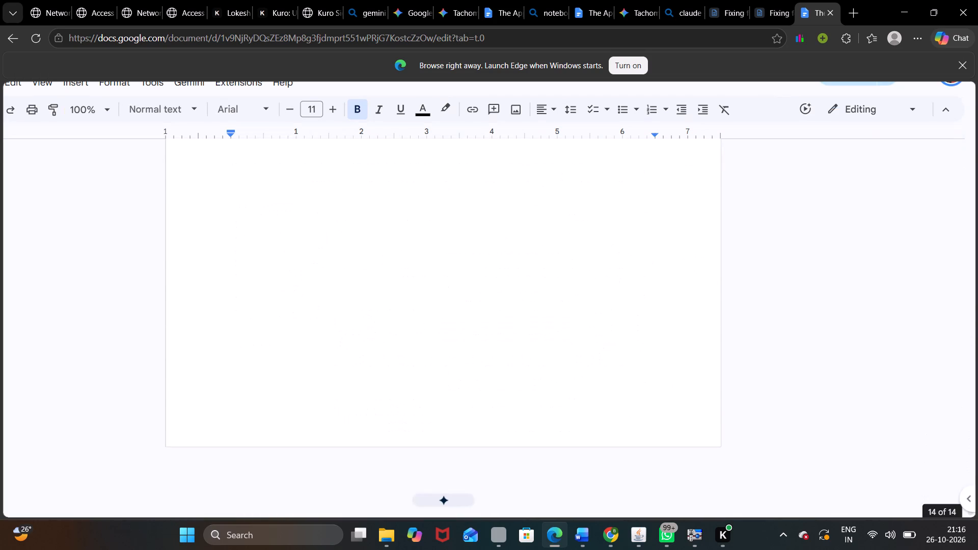
pyautogui.scroll(4, 413, 367)
pyautogui.scroll(-1, 413, 367)
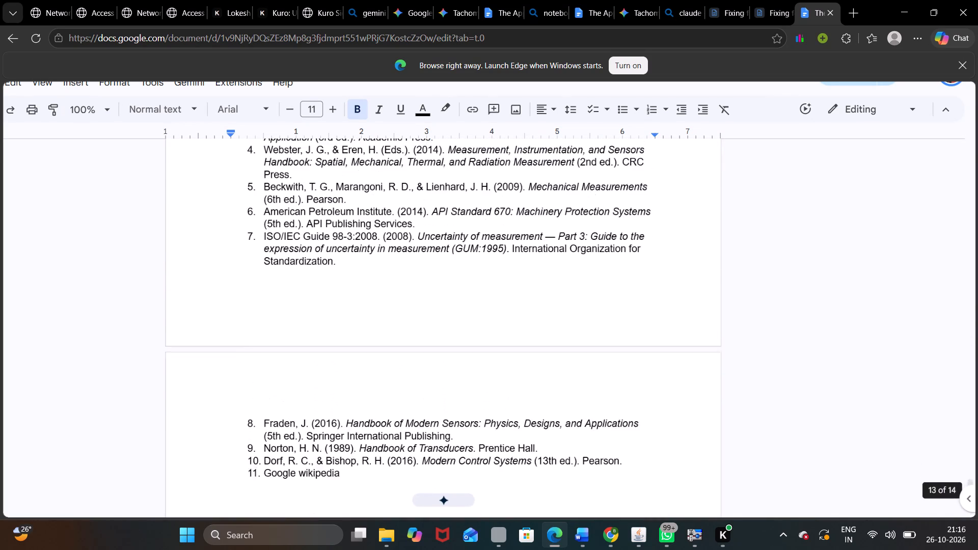
pyautogui.scroll(2, 413, 367)
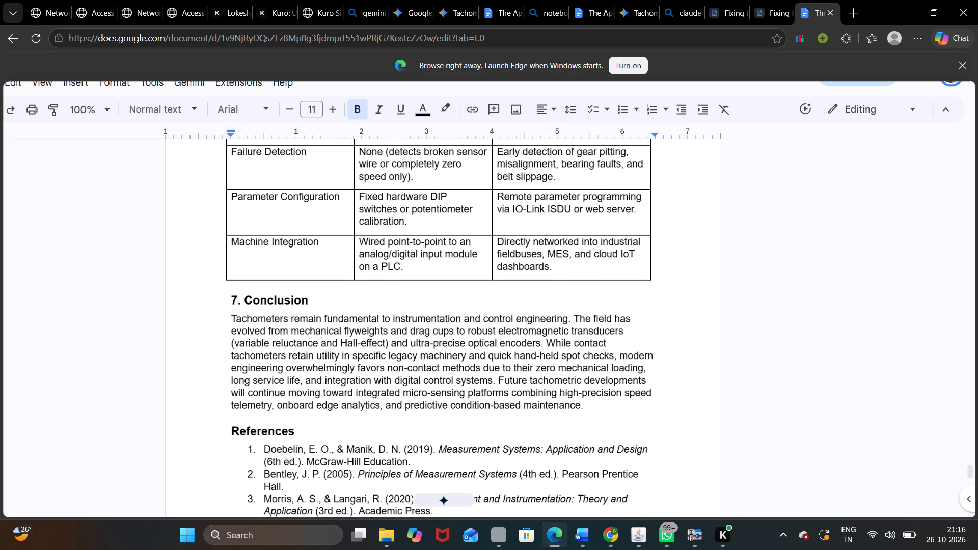
pyautogui.click(332, 309)
pyautogui.click(228, 431)
pyautogui.press('Return')
pyautogui.press('Return')
pyautogui.press('Return')
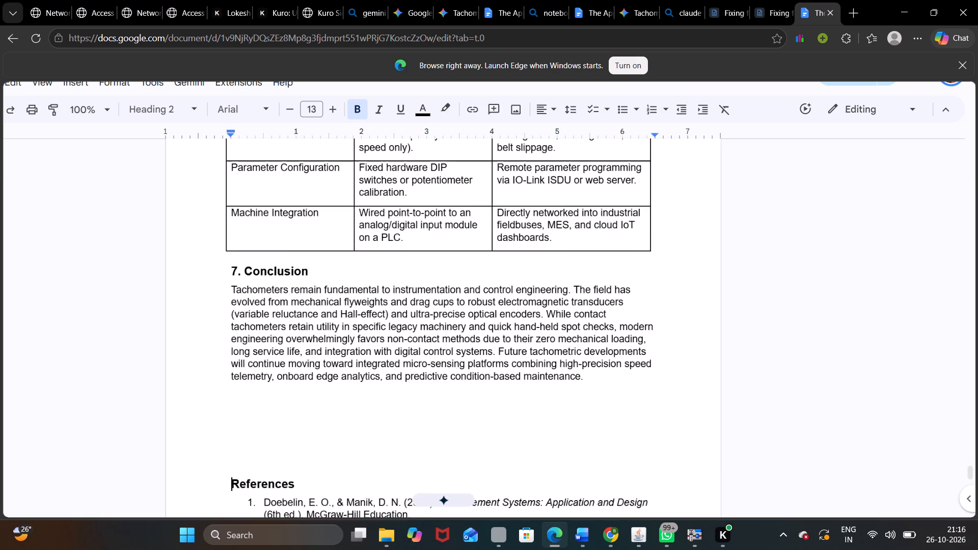
pyautogui.press('Return')
pyautogui.press('Return')
pyautogui.press('Return')
pyautogui.press('Return')
pyautogui.press('Return')
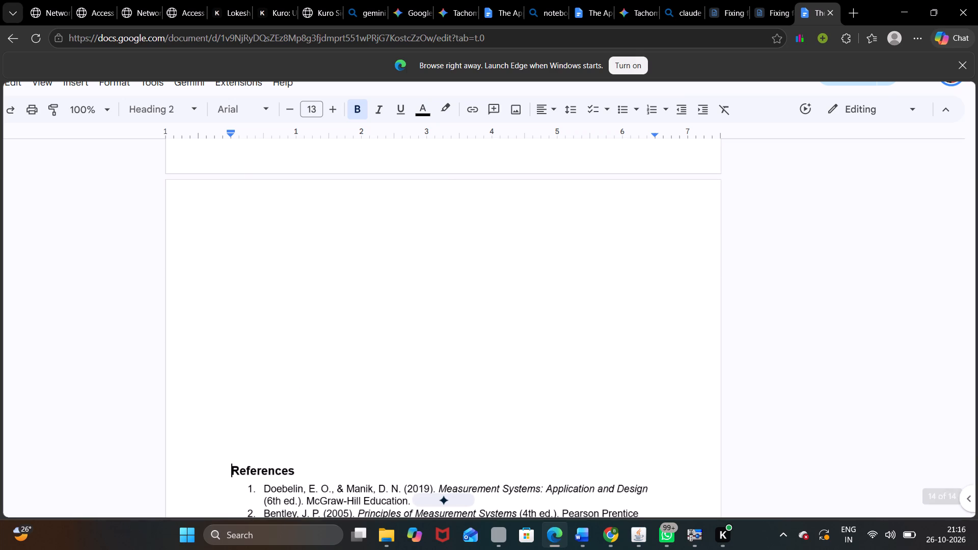
# Trim the surplus blank lines above the References heading to adjust where the section starts.
pyautogui.rightClick(228, 431)
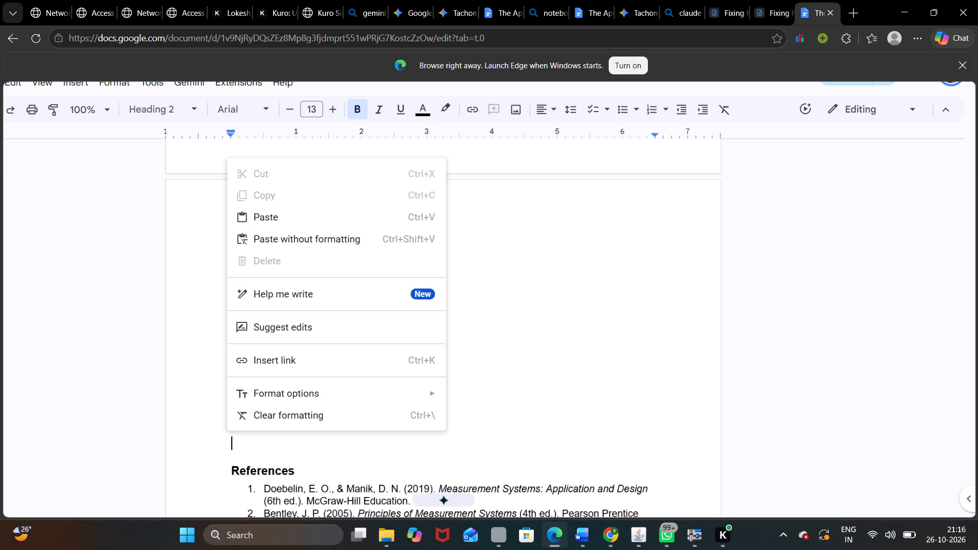
pyautogui.press('BackSpace')
pyautogui.click(610, 409)
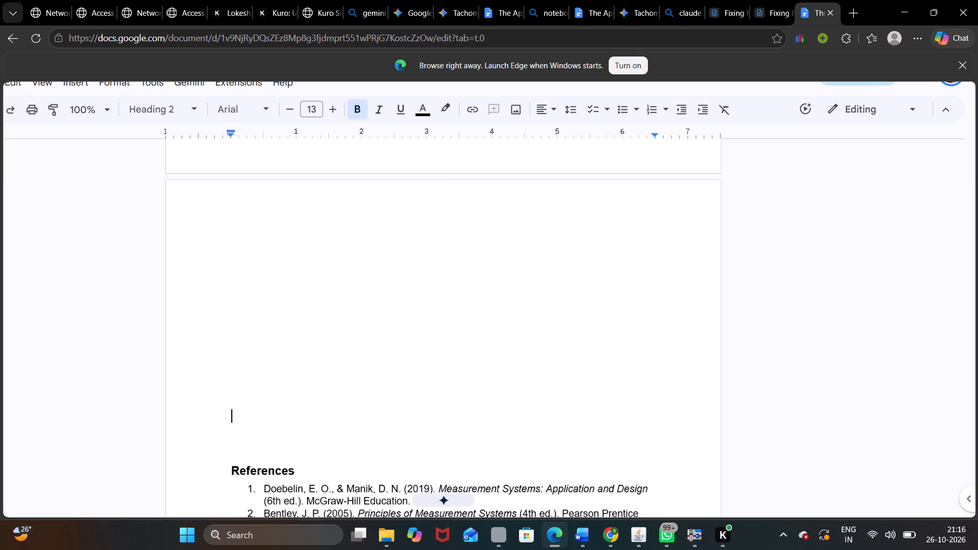
pyautogui.press('BackSpace')
pyautogui.press('BackSpace')
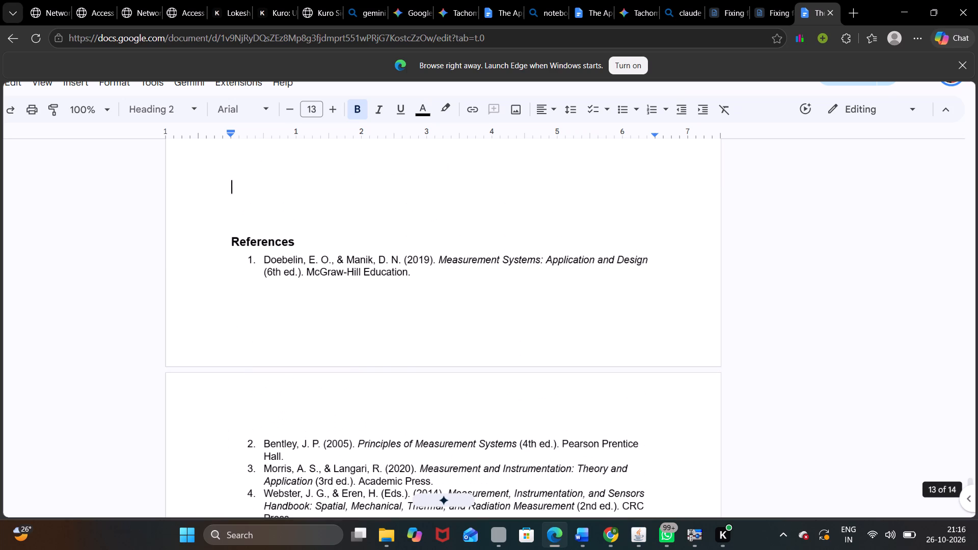
pyautogui.press('Return')
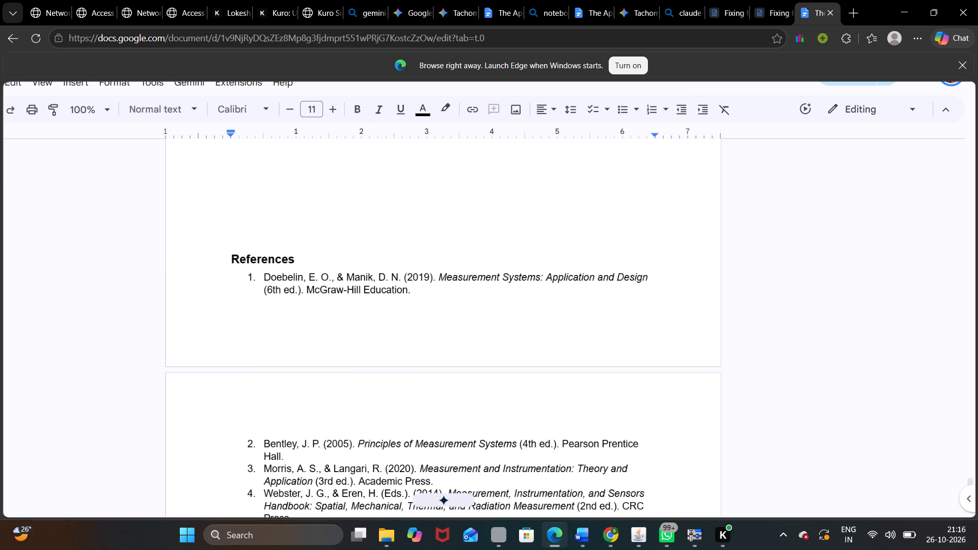